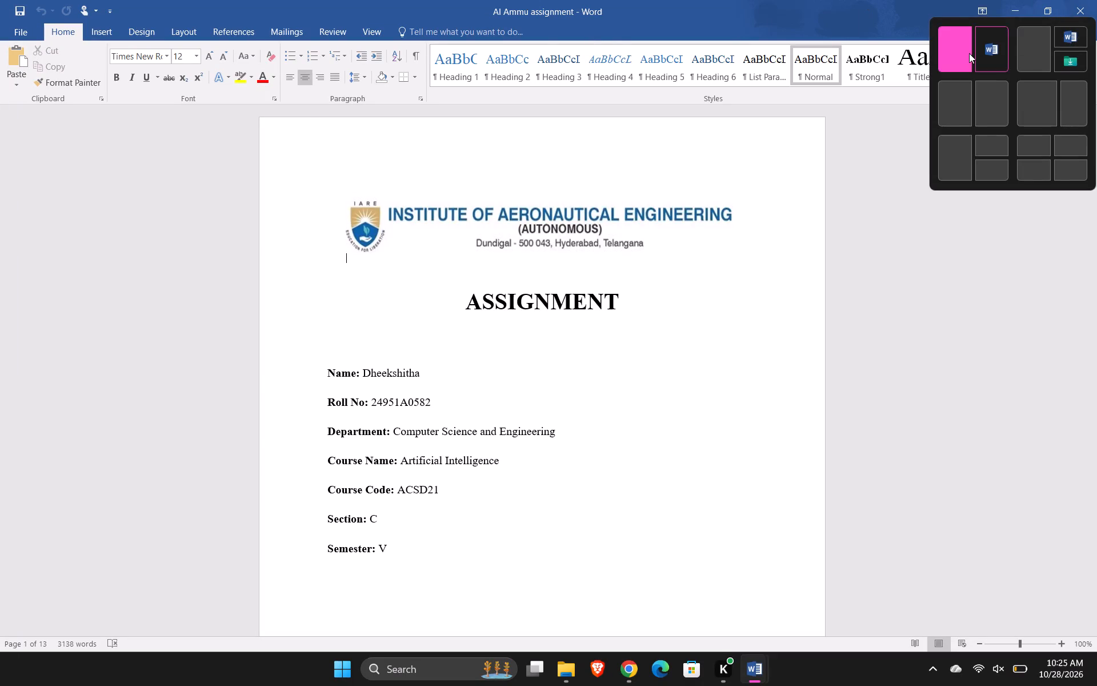
Arrange the AI assignment document side by side with the Cybersecurity and Cryptography Questions & Answers document, each filling half the screen.
{"action": "left_click", "coordinate": [969, 53]}
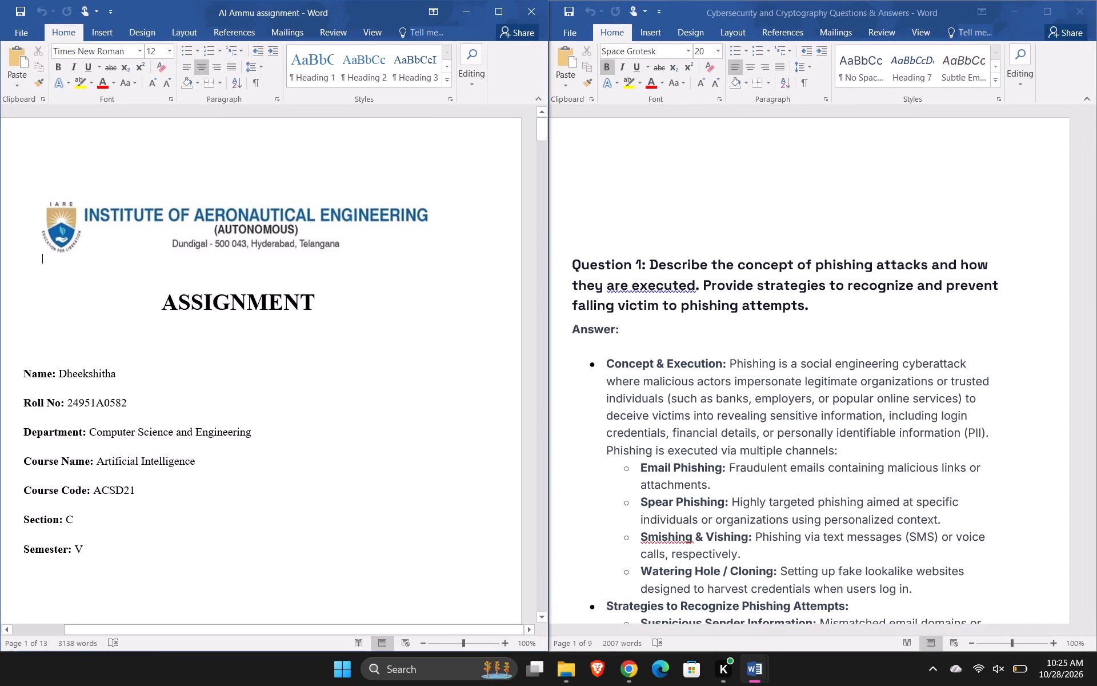
Examine the cover page and the first question page of the AI assignment document for their layout and formatting.
{"action": "scroll", "coordinate": [294, 358], "scroll_direction": "up", "scroll_amount": 9}
{"action": "left_click_drag", "start_coordinate": [545, 135], "coordinate": [551, 165]}
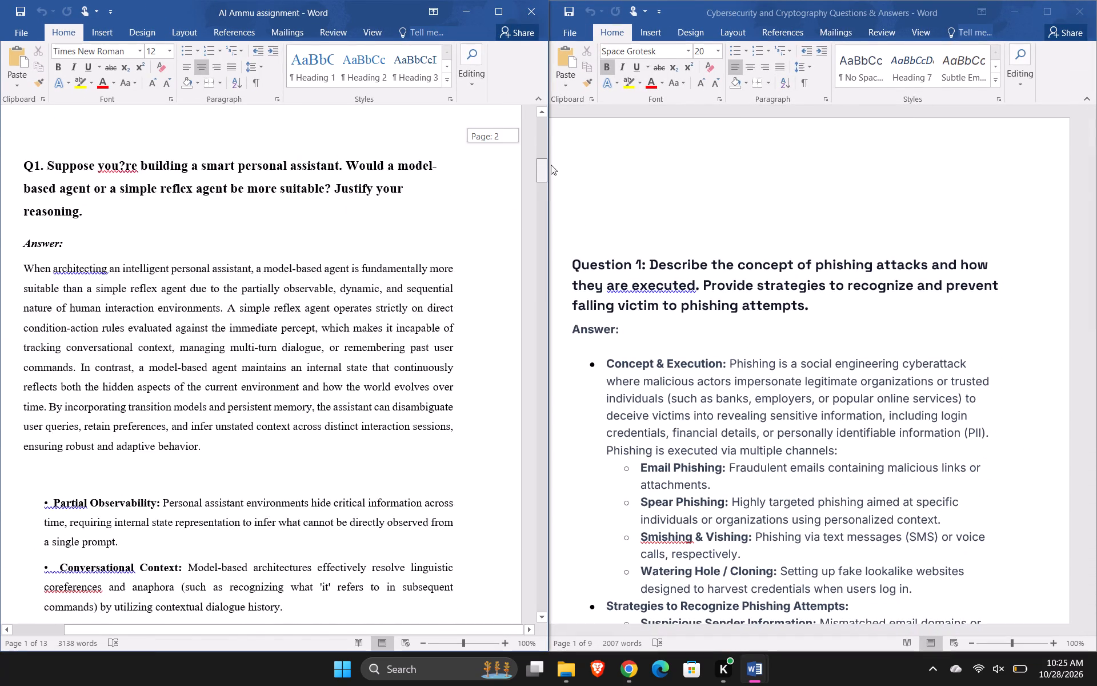
{"action": "left_click_drag", "start_coordinate": [551, 165], "coordinate": [543, 118]}
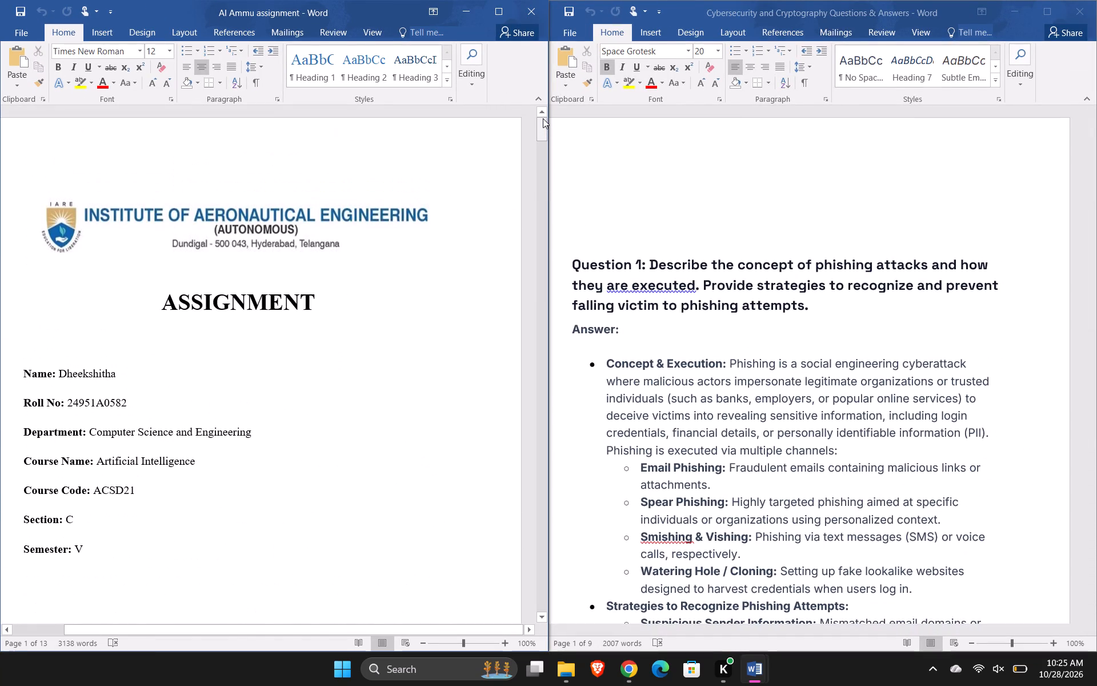
{"action": "scroll", "coordinate": [365, 510], "scroll_direction": "down", "scroll_amount": 16}
{"action": "scroll", "coordinate": [365, 510], "scroll_direction": "up", "scroll_amount": 7}
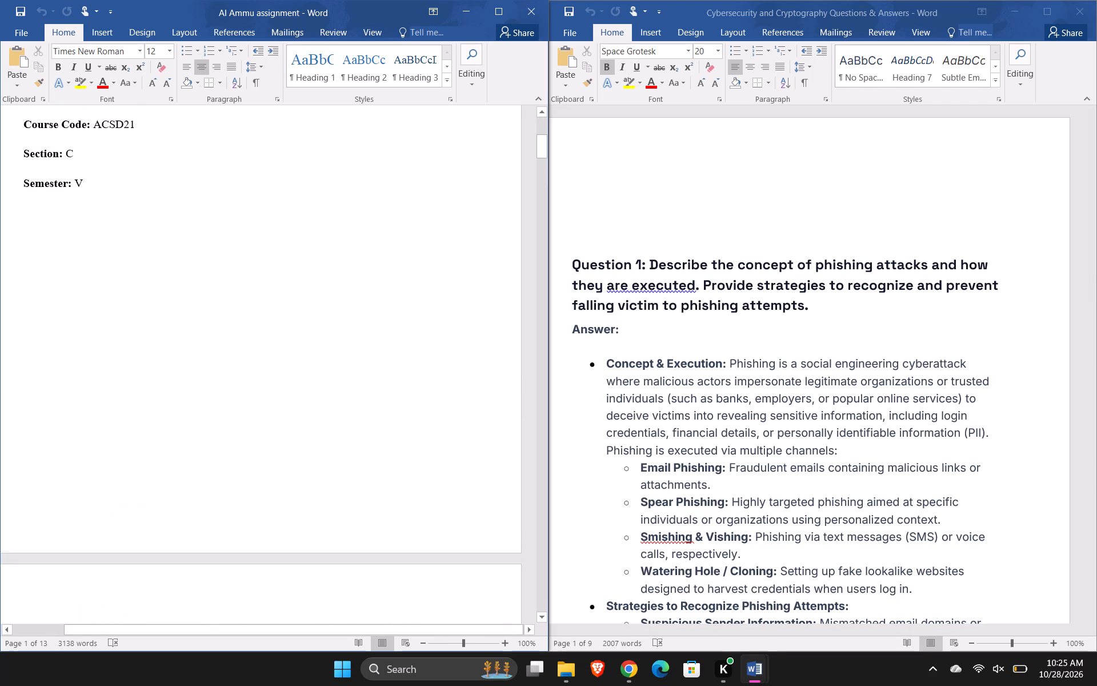
{"action": "scroll", "coordinate": [365, 510], "scroll_direction": "up", "scroll_amount": 12}
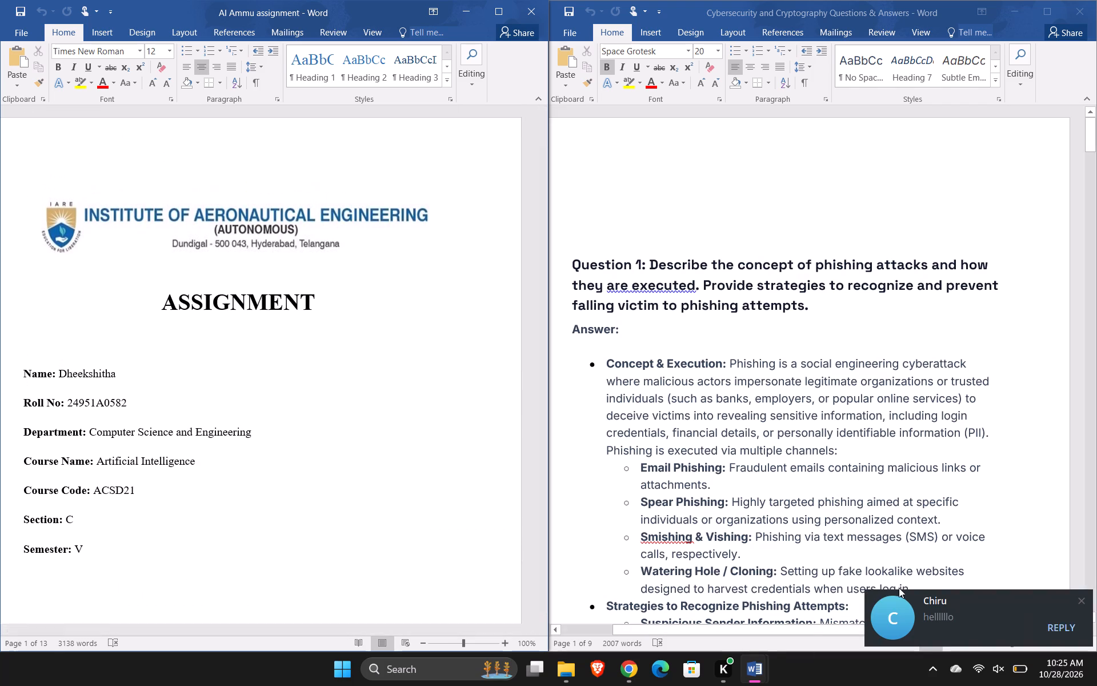
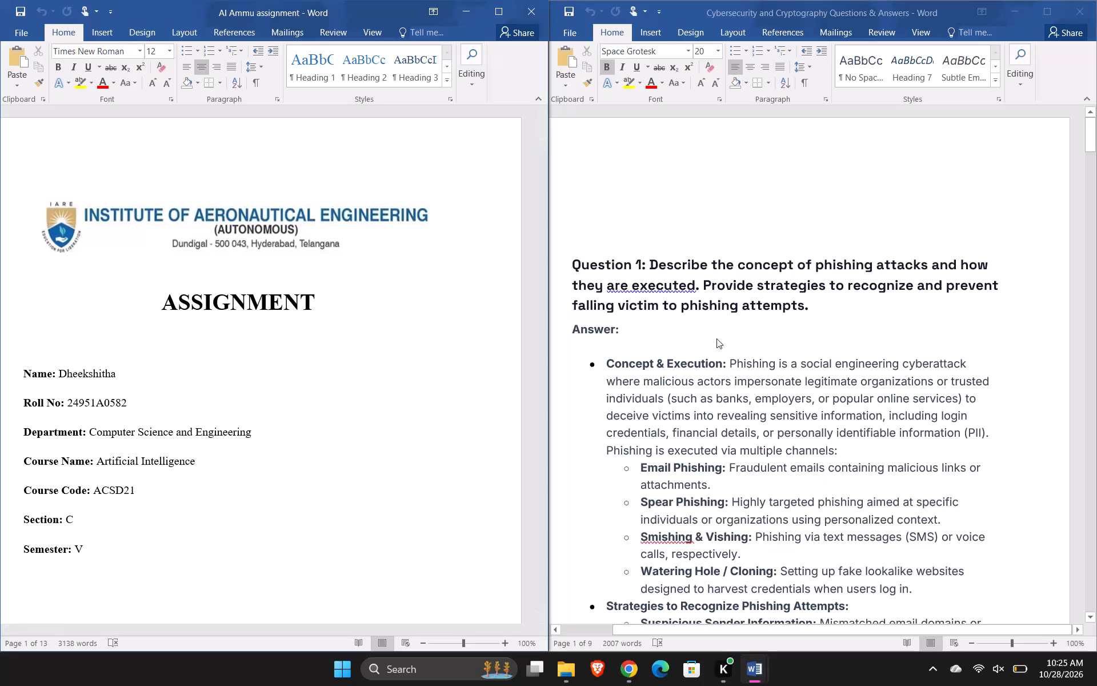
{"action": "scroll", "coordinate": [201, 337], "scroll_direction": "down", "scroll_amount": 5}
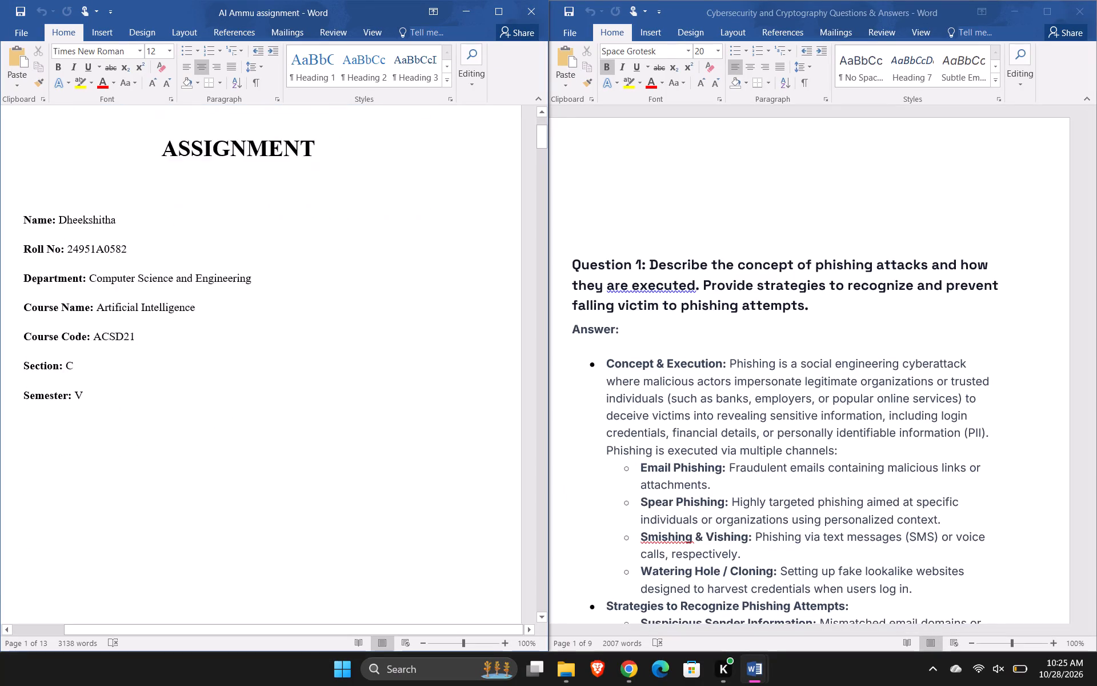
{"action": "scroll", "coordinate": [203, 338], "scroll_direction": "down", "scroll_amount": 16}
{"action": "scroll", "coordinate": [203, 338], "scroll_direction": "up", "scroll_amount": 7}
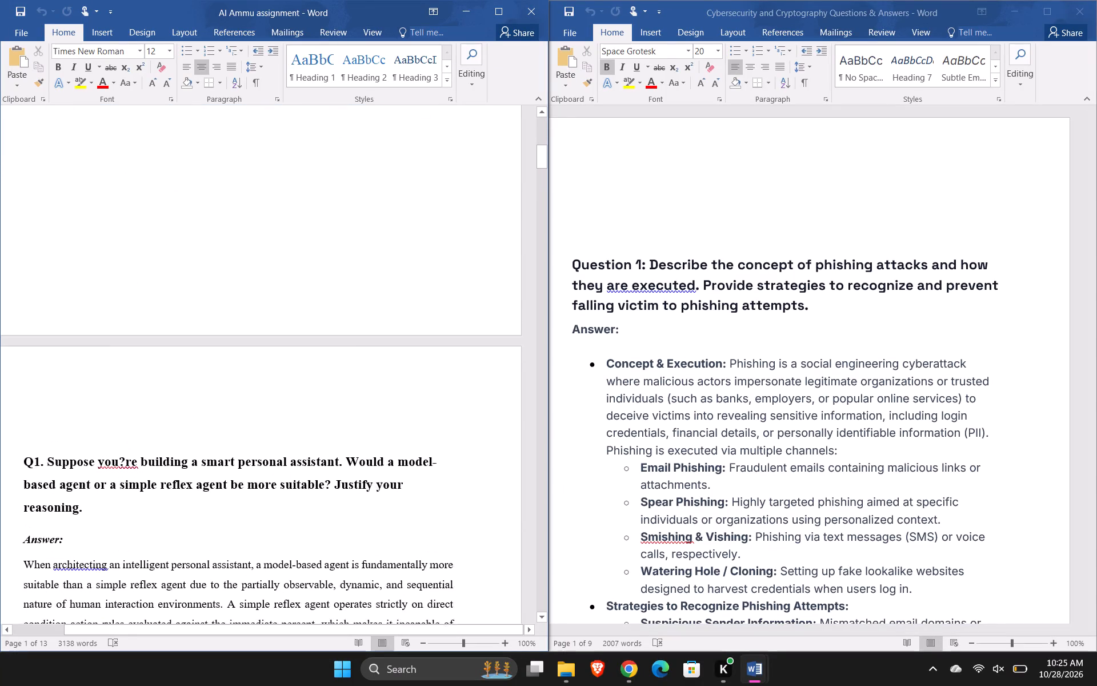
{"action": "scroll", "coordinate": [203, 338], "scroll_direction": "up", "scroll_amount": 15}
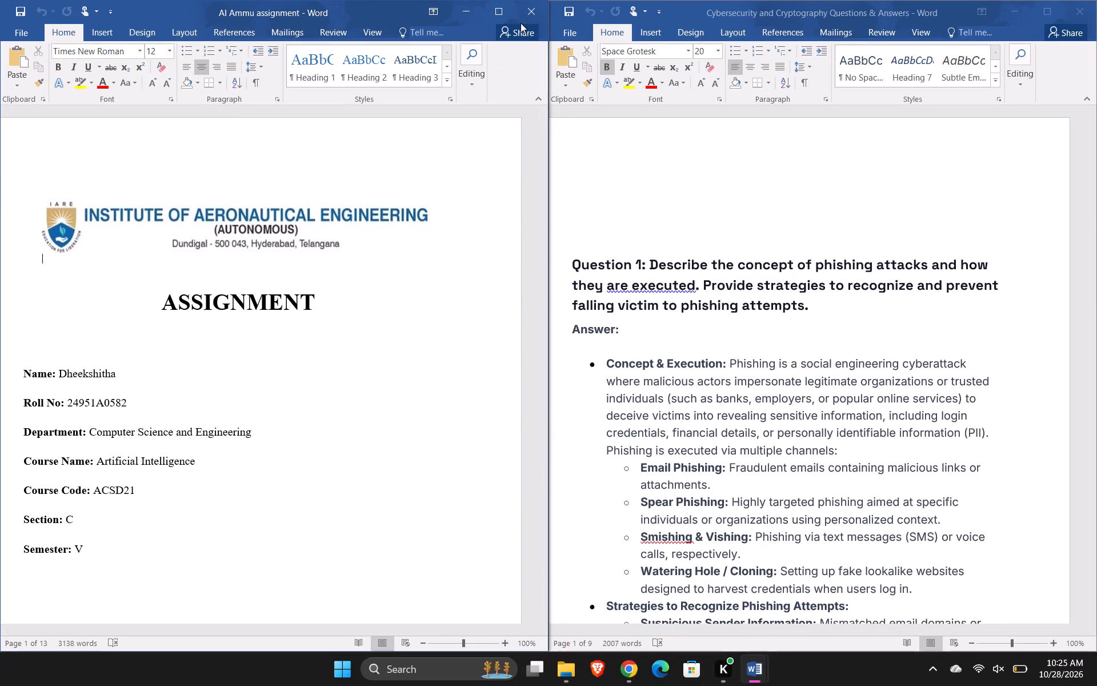
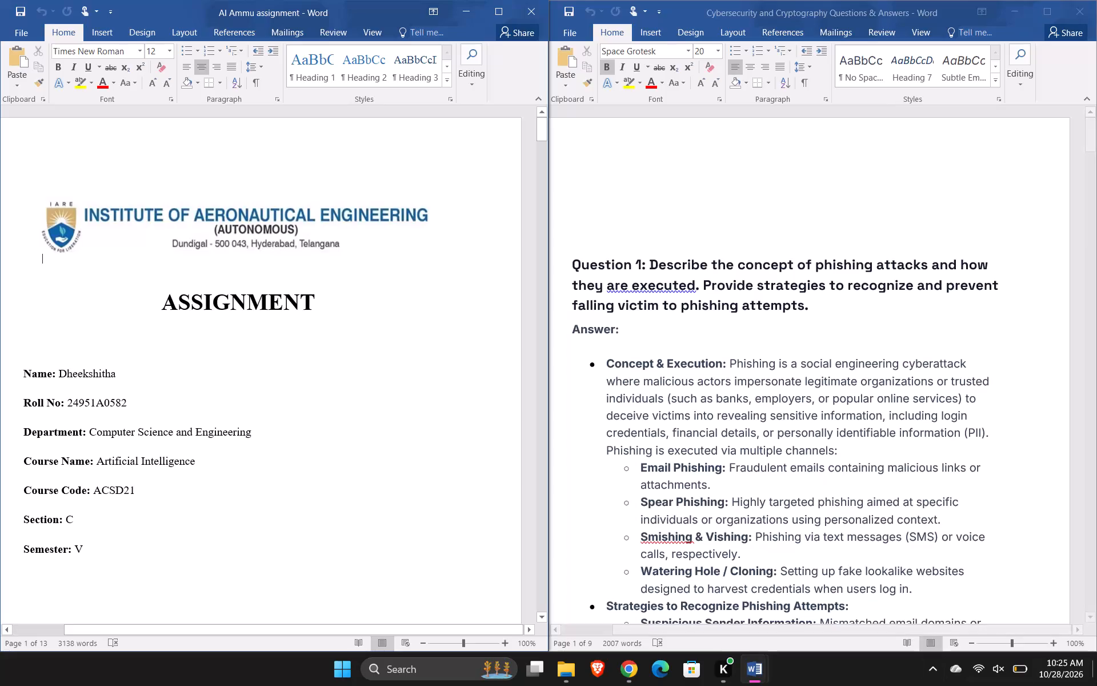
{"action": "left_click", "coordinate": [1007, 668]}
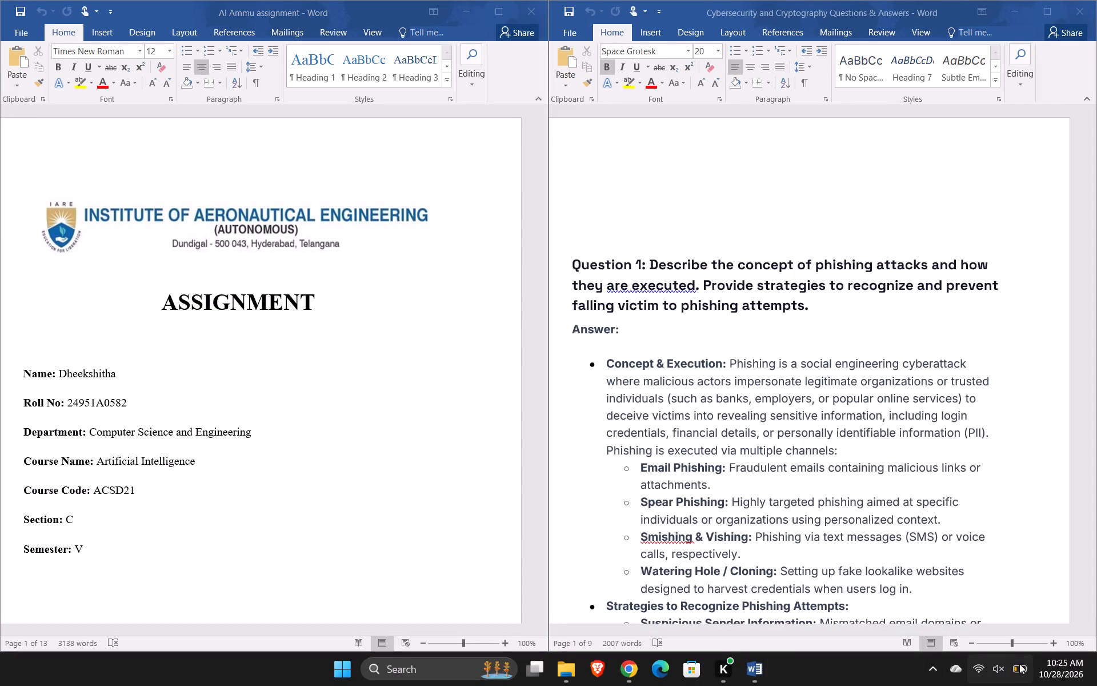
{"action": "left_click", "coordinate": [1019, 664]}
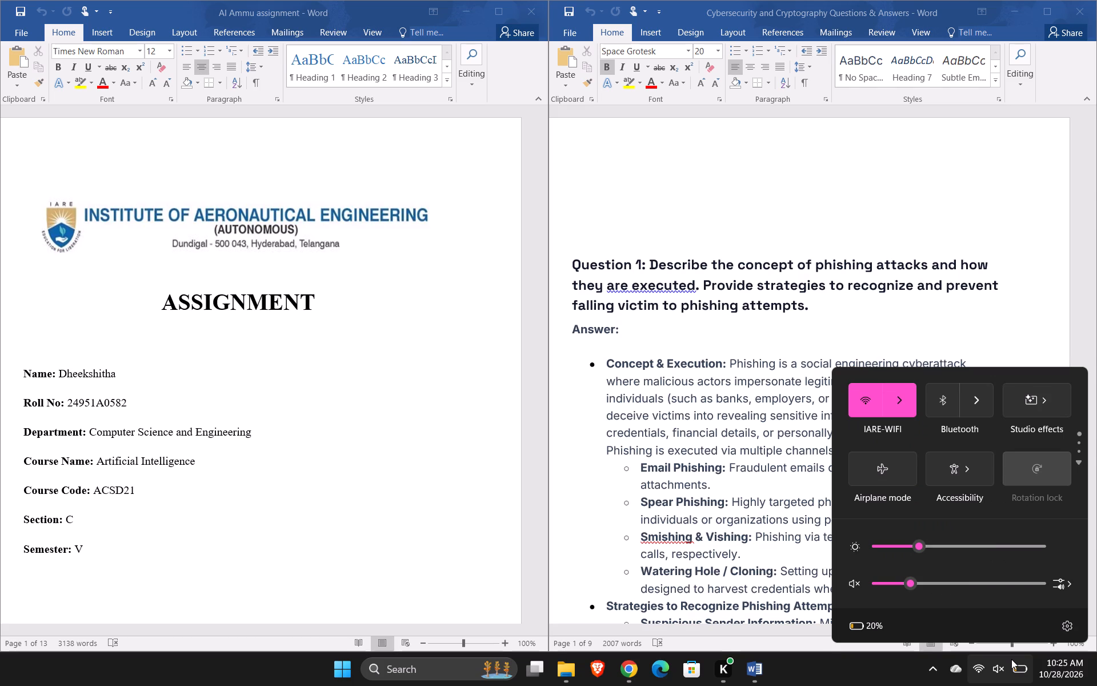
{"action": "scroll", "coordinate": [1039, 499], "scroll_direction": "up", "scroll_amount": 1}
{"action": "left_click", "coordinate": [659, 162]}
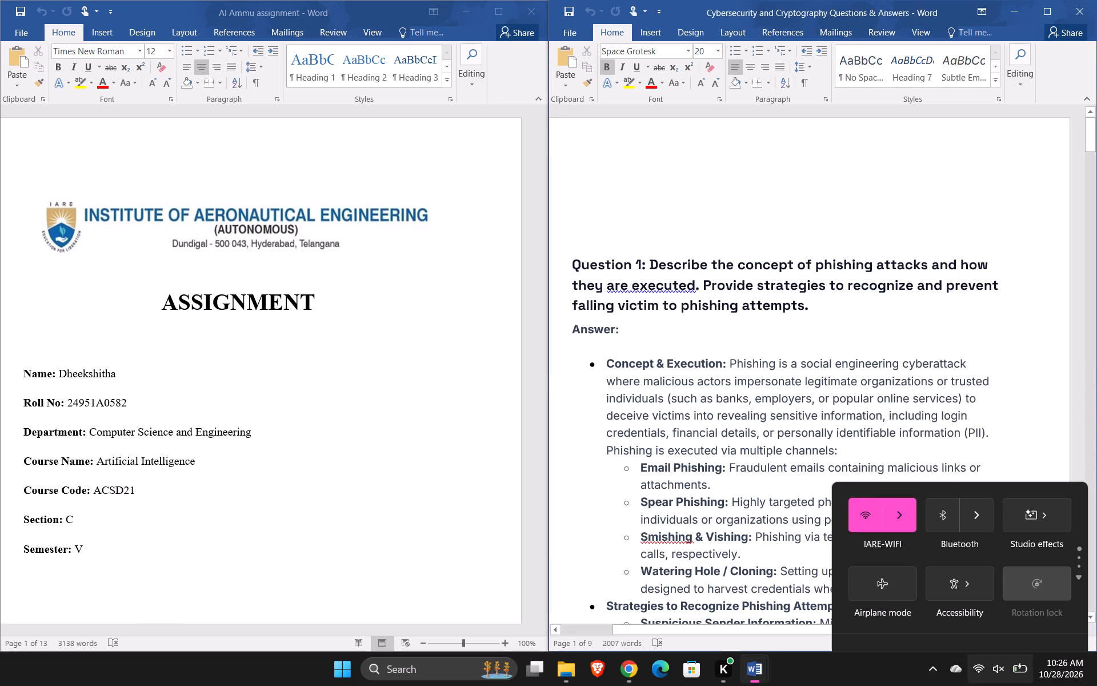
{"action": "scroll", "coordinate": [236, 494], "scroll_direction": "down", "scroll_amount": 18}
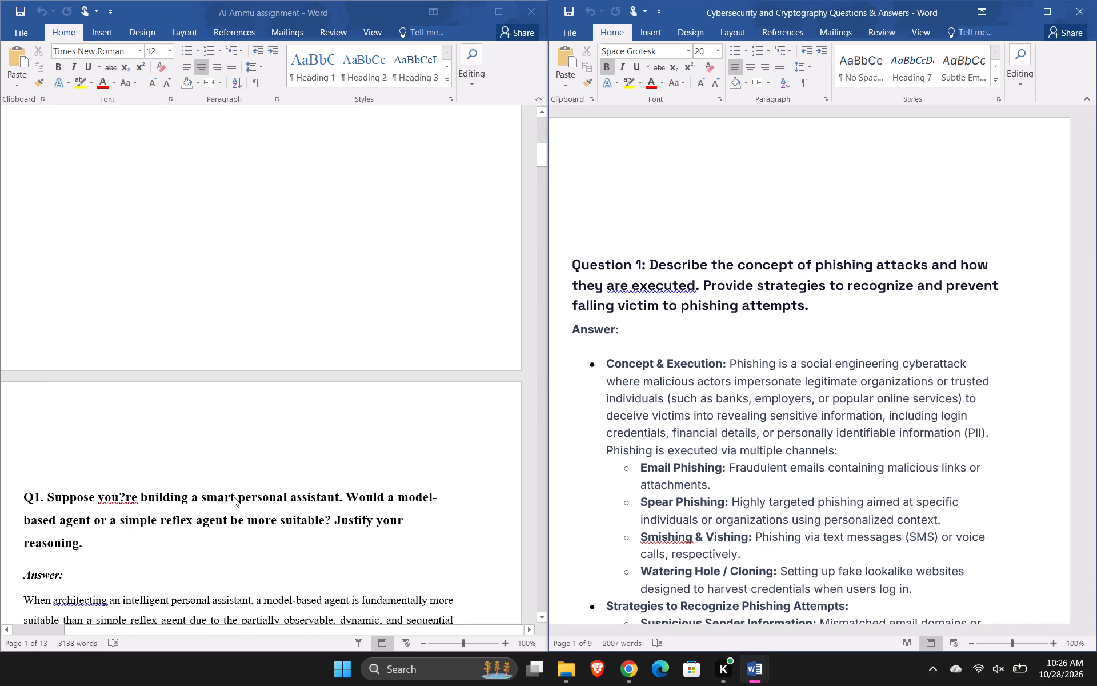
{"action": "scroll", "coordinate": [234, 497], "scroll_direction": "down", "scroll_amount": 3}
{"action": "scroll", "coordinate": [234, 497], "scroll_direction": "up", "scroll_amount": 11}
Search the computer for "wha" and open the WhatsApp app.
{"action": "left_click", "coordinate": [423, 669]}
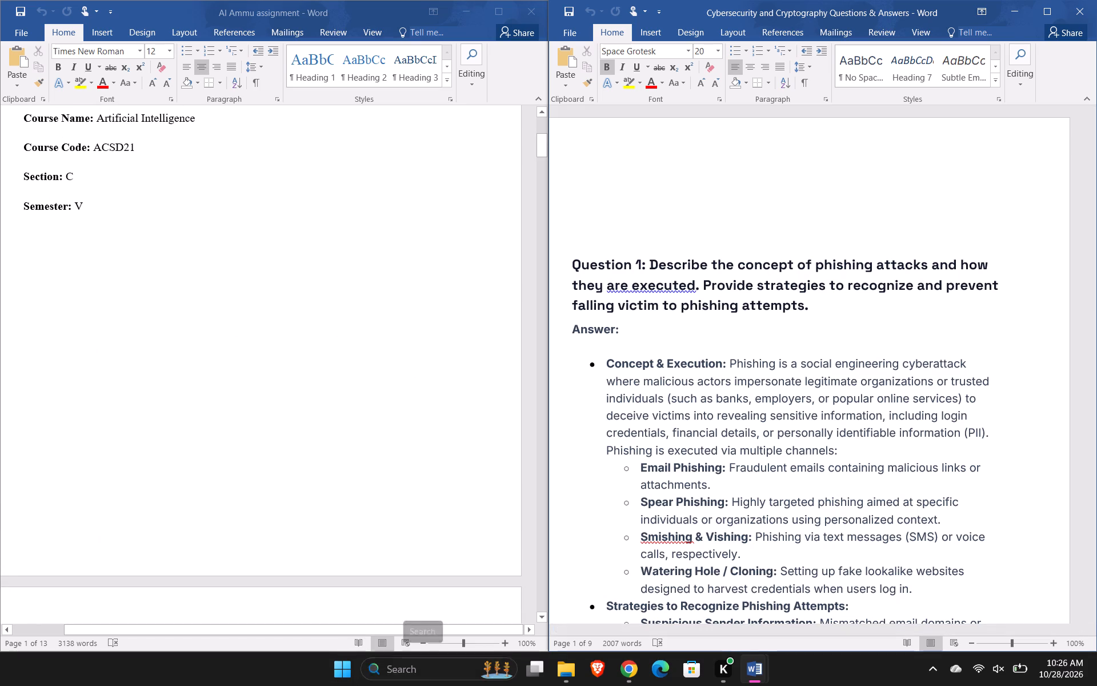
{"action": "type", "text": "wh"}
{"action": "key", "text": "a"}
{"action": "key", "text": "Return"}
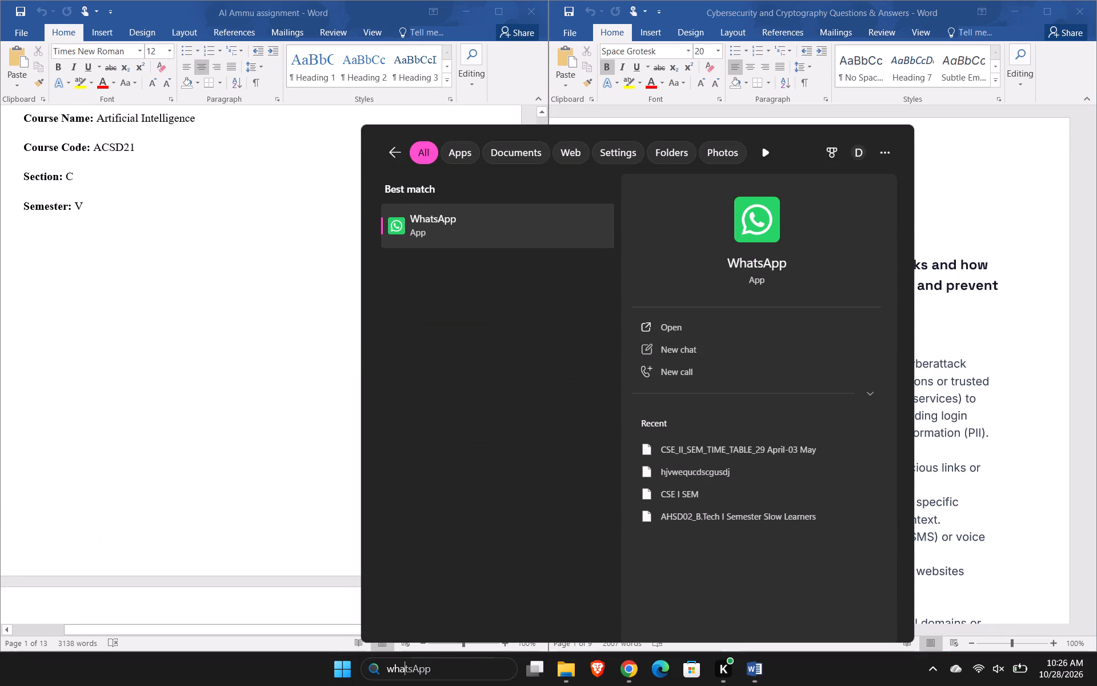
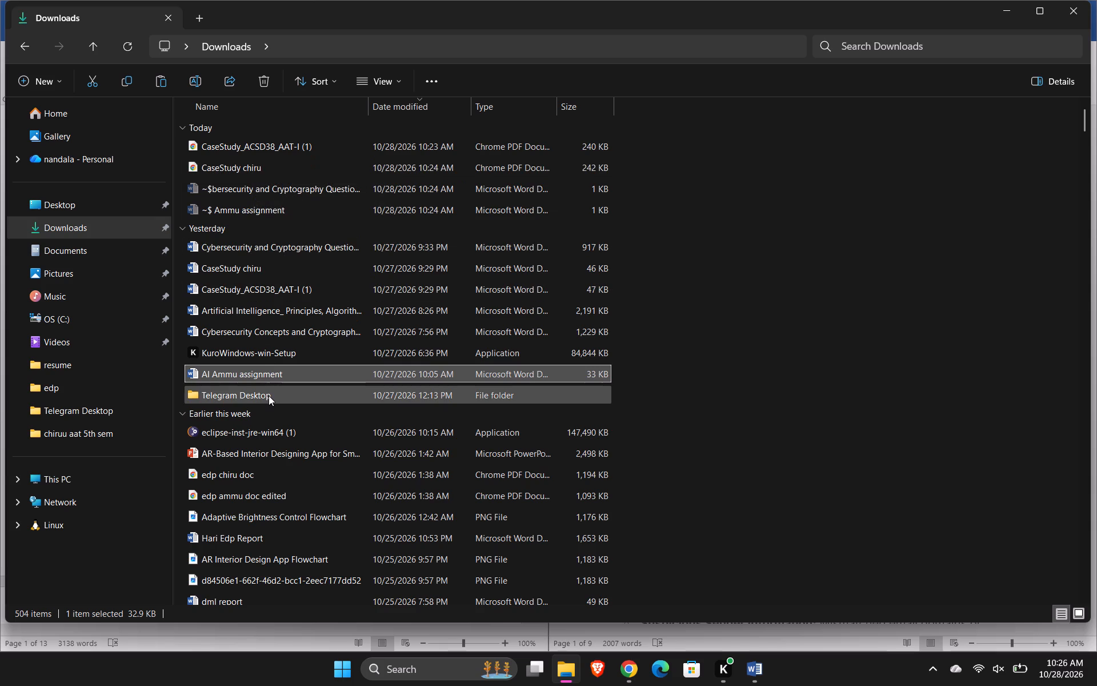
Go to the Downloads folder in File Explorer to look through its files.
{"action": "left_click", "coordinate": [82, 234]}
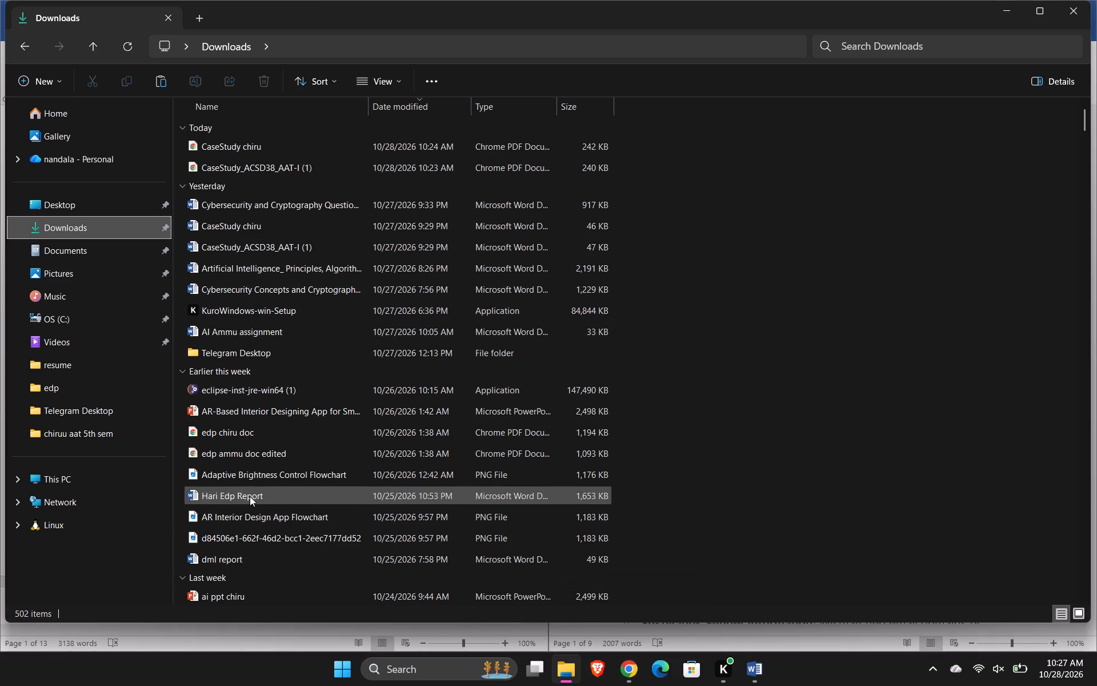
Open the dml report document from Downloads and bring its whole Plagiarism Scan Report page into view at 50% zoom.
{"action": "double_click", "coordinate": [245, 559]}
{"action": "scroll", "coordinate": [659, 349], "scroll_direction": "down", "scroll_amount": 11}
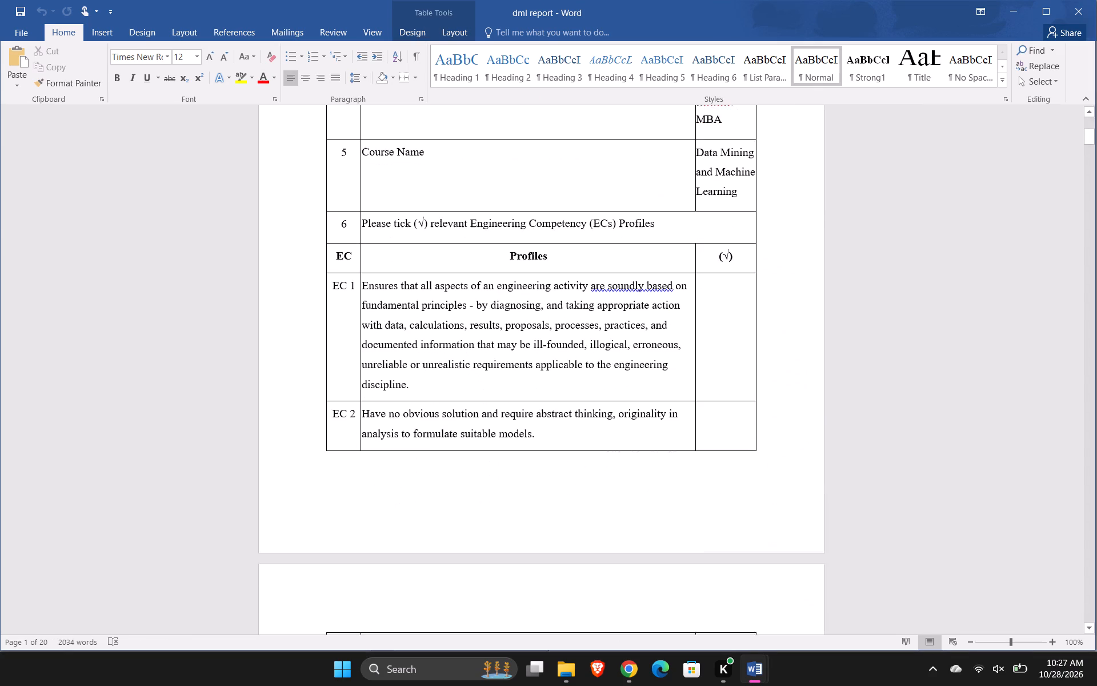
{"action": "left_click_drag", "start_coordinate": [1093, 135], "coordinate": [1096, 685]}
{"action": "scroll", "coordinate": [616, 556], "scroll_direction": "up", "scroll_amount": 8}
{"action": "right_click", "coordinate": [438, 360]}
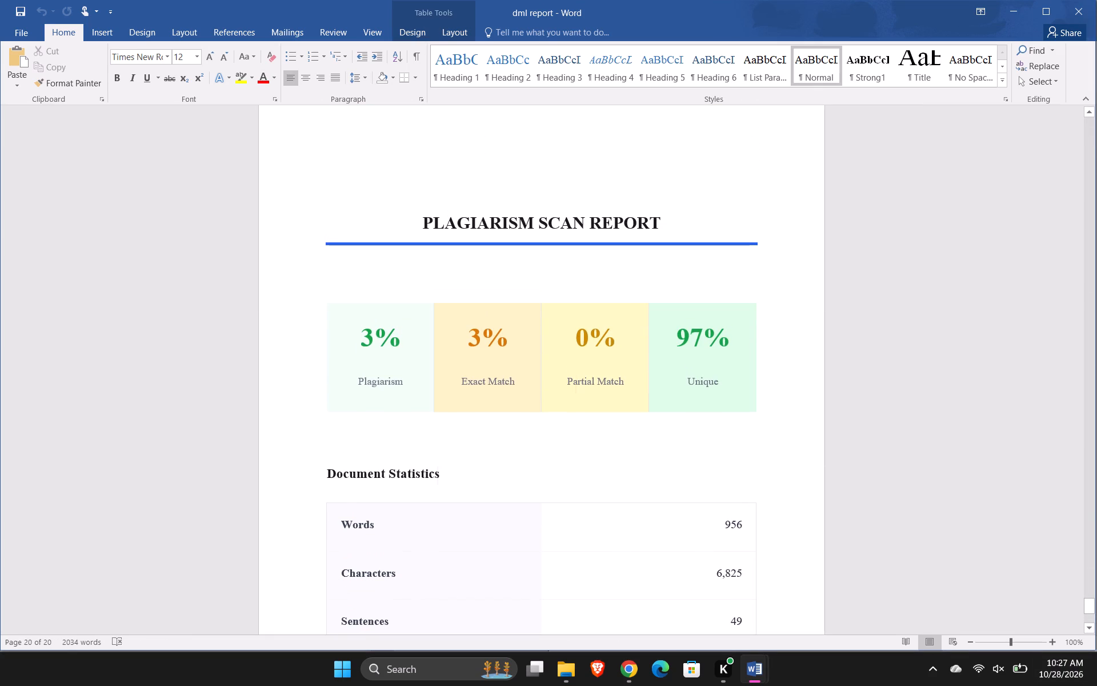
{"action": "left_click", "coordinate": [465, 387]}
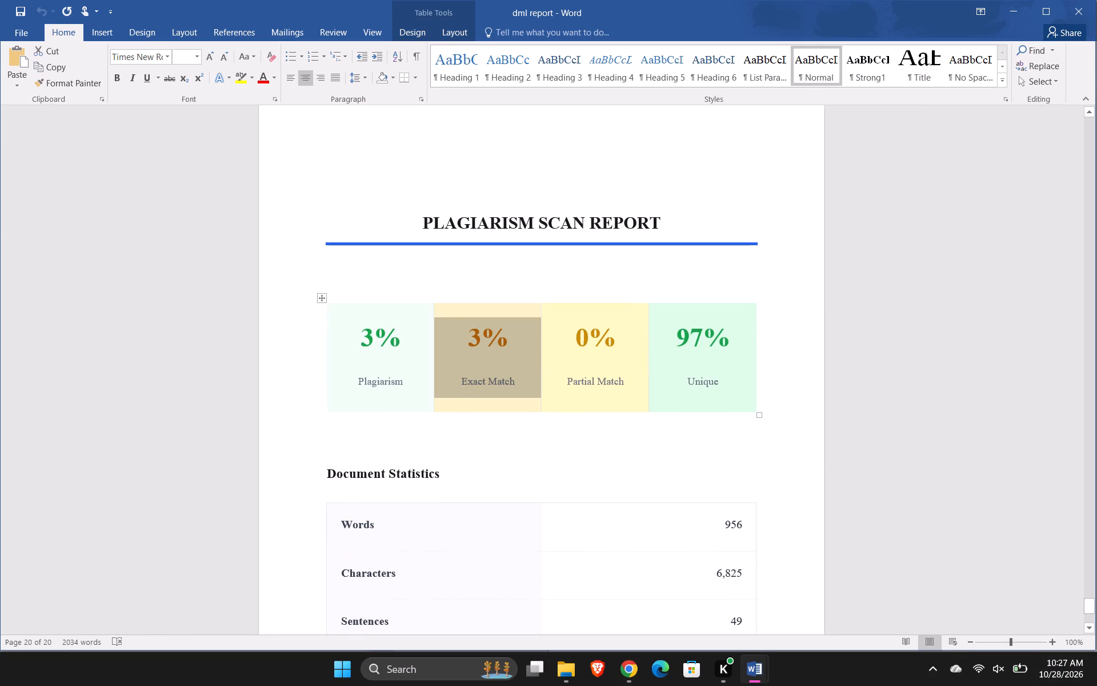
{"action": "left_click_drag", "start_coordinate": [440, 110], "coordinate": [441, 117]}
{"action": "right_click", "coordinate": [362, 177]}
{"action": "left_click", "coordinate": [314, 210]}
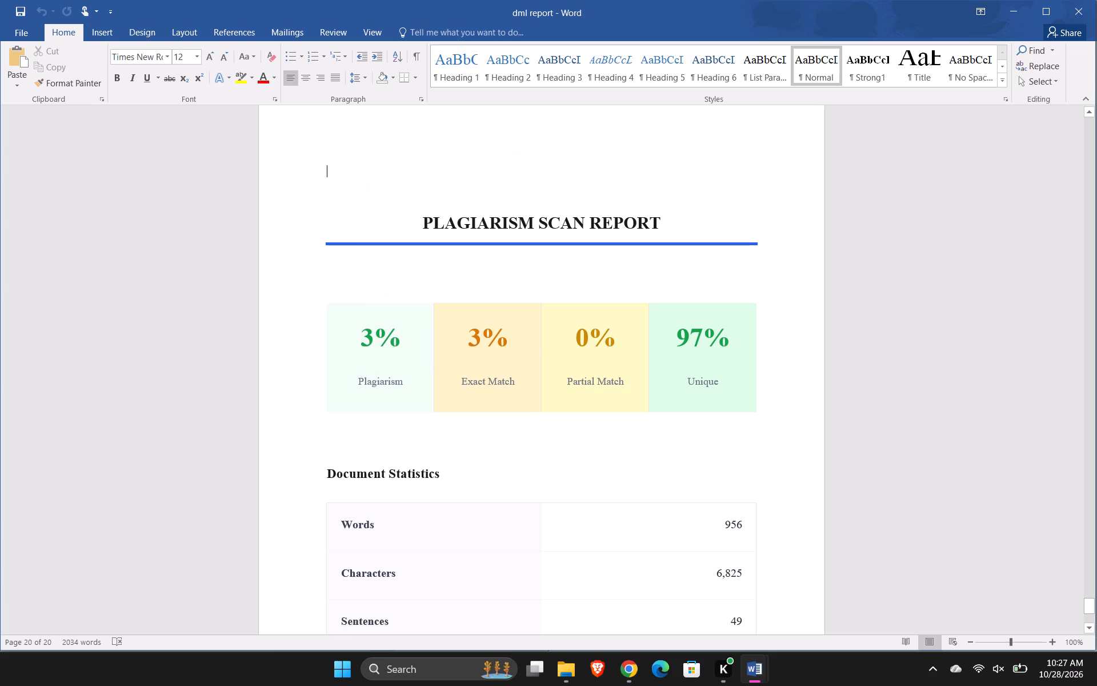
{"action": "scroll", "coordinate": [510, 262], "scroll_direction": "down", "scroll_amount": 3}
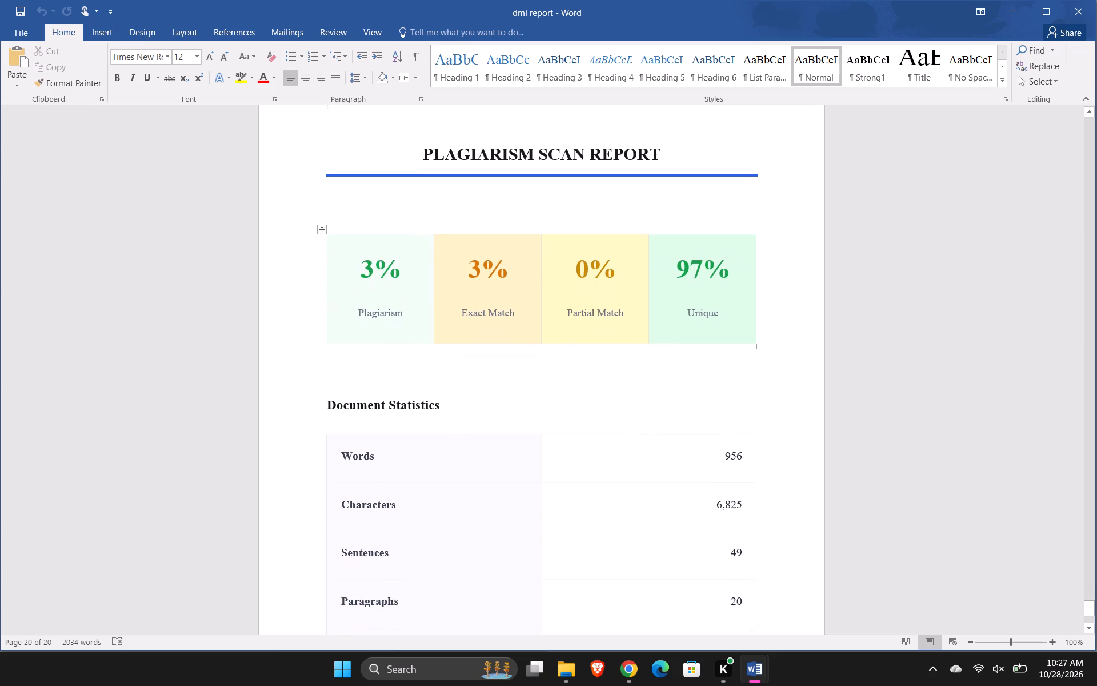
{"action": "scroll", "coordinate": [510, 262], "scroll_direction": "down", "scroll_amount": 4}
{"action": "scroll", "coordinate": [514, 262], "scroll_direction": "down", "scroll_amount": 5, "text": "ctrl"}
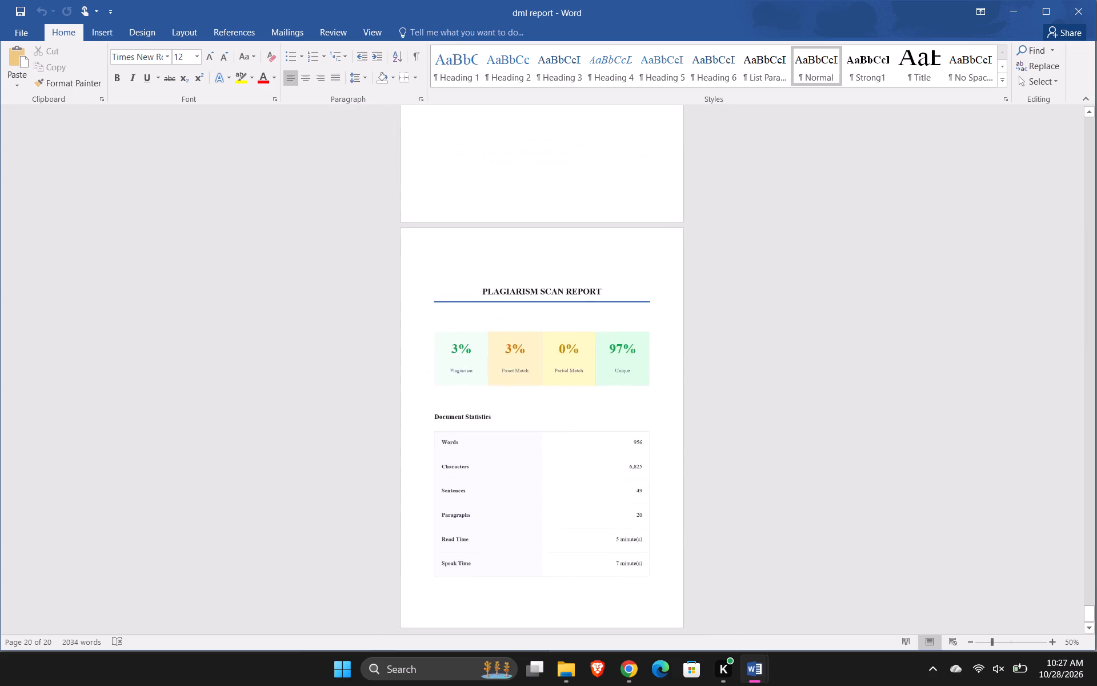
{"action": "scroll", "coordinate": [514, 262], "scroll_direction": "down", "scroll_amount": 1}
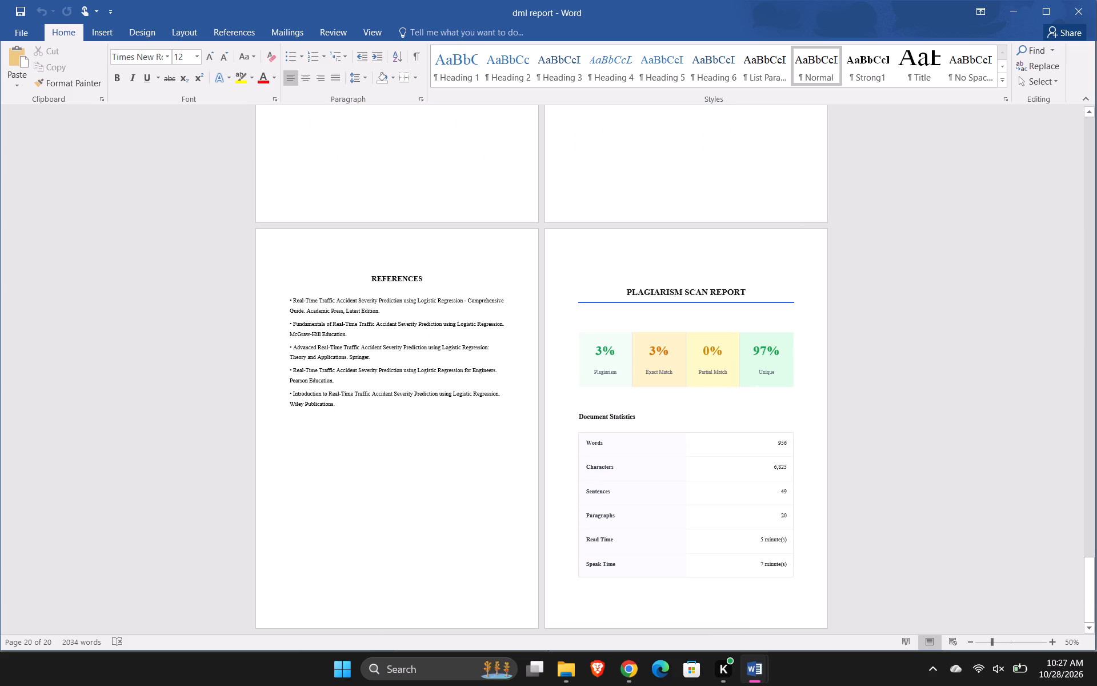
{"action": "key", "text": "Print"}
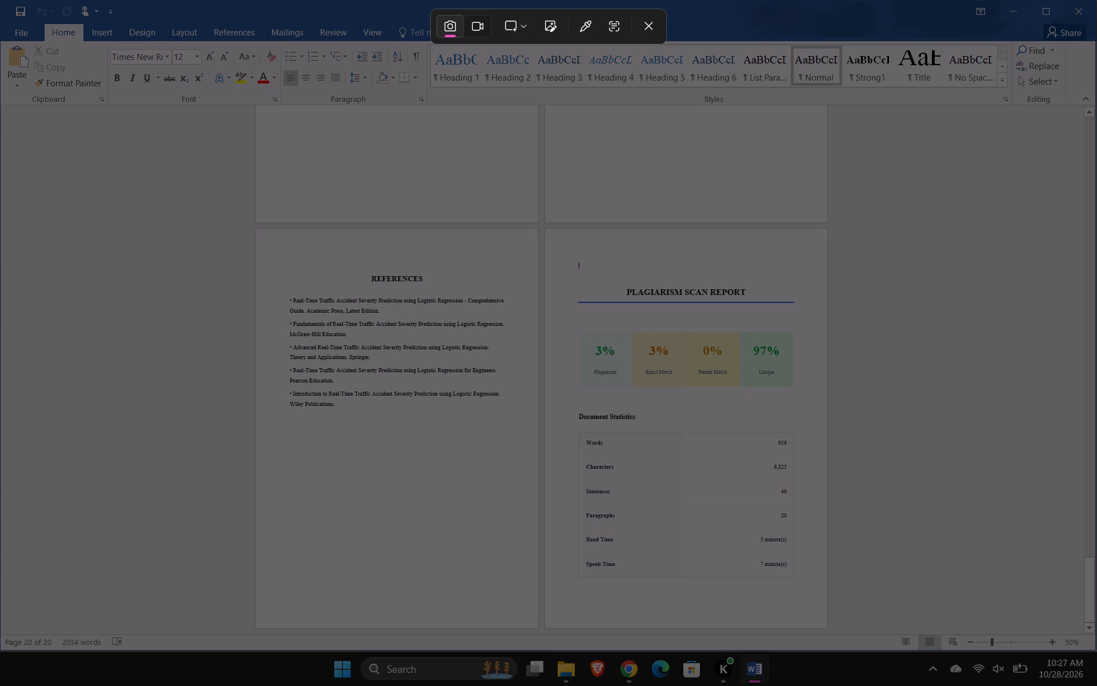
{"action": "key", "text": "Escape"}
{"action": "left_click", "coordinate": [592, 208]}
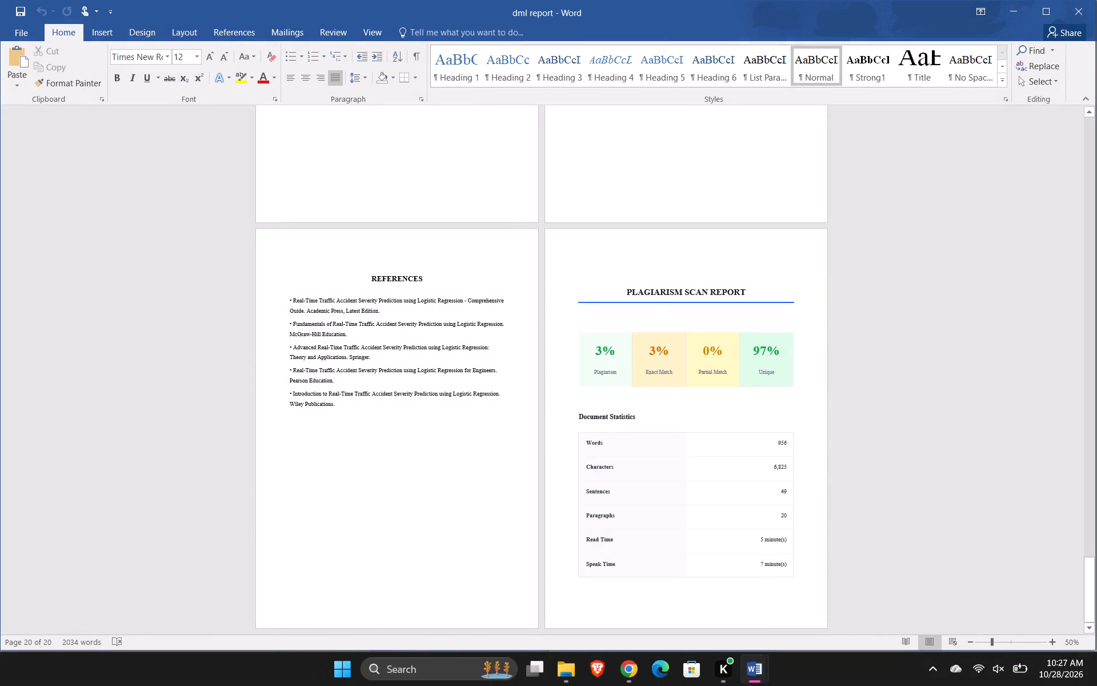
Capture a screenshot of the entire Plagiarism Scan Report page and close the dml report.
{"action": "key", "text": "Print"}
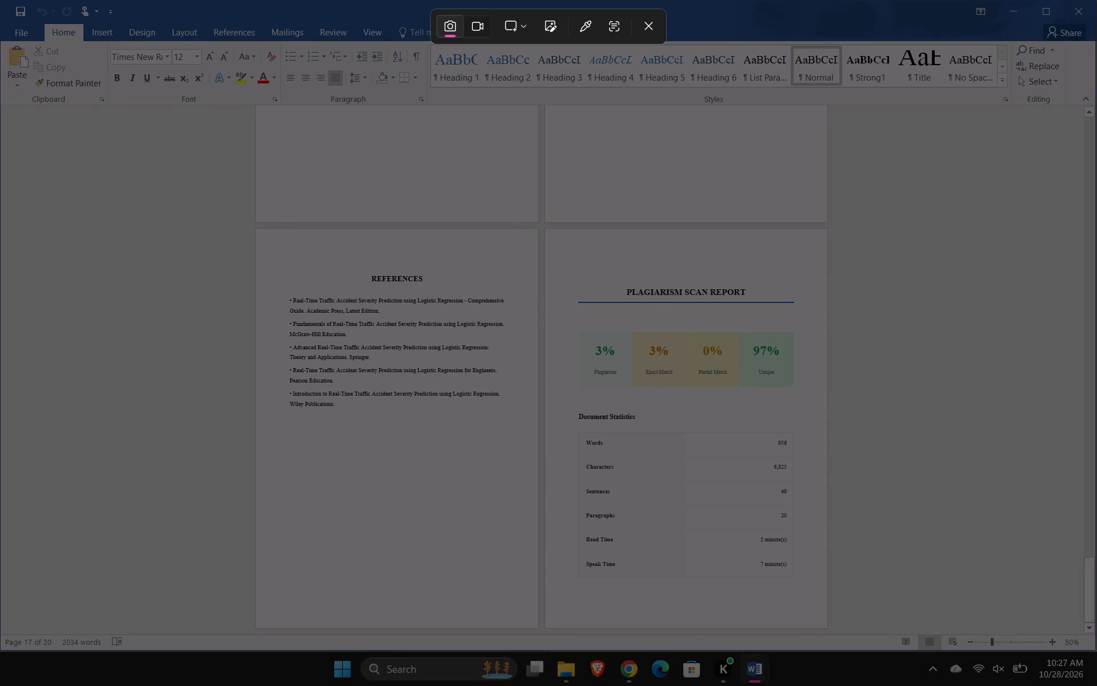
{"action": "left_click_drag", "start_coordinate": [545, 230], "coordinate": [560, 249]}
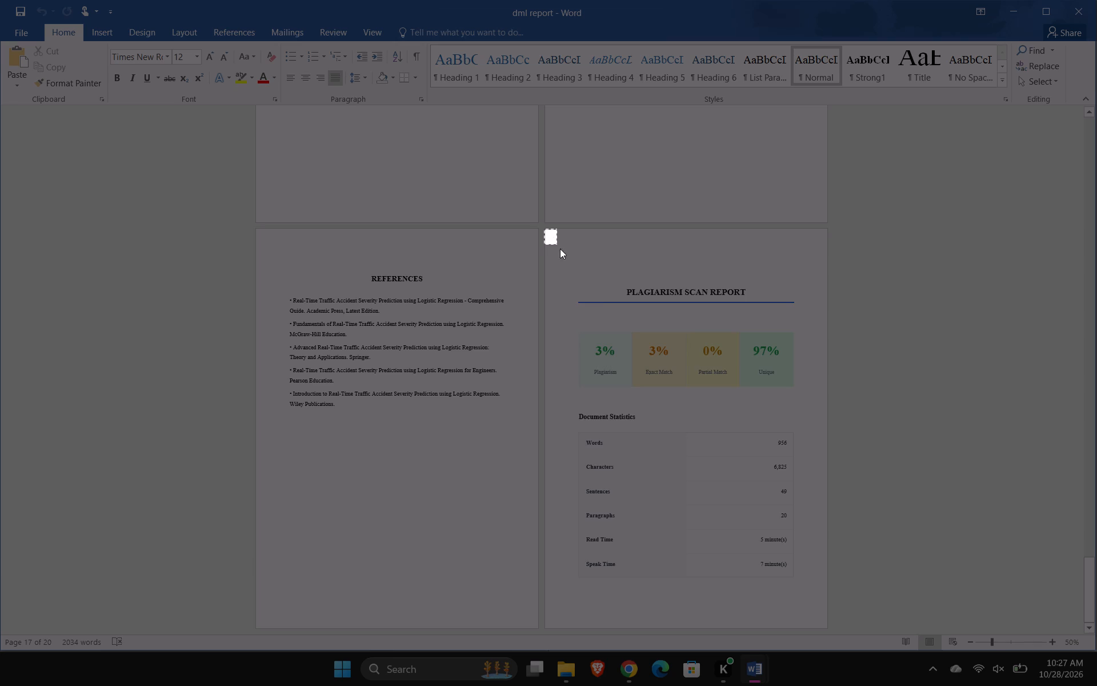
{"action": "left_click_drag", "start_coordinate": [560, 249], "coordinate": [816, 627]}
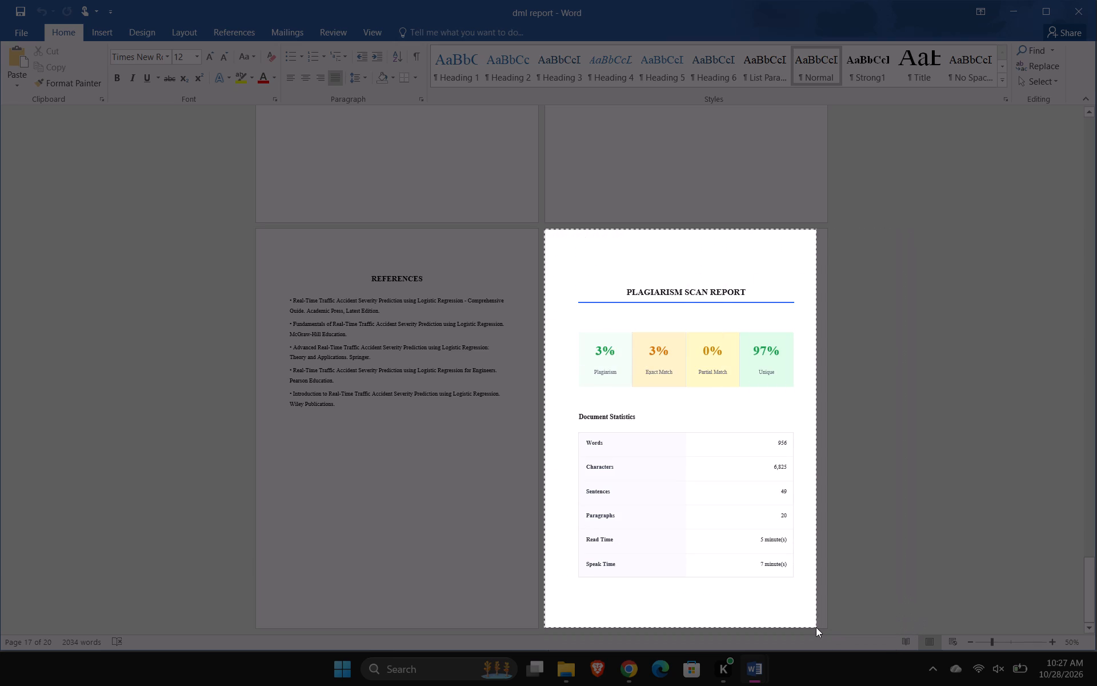
{"action": "left_click_drag", "start_coordinate": [816, 627], "coordinate": [827, 628]}
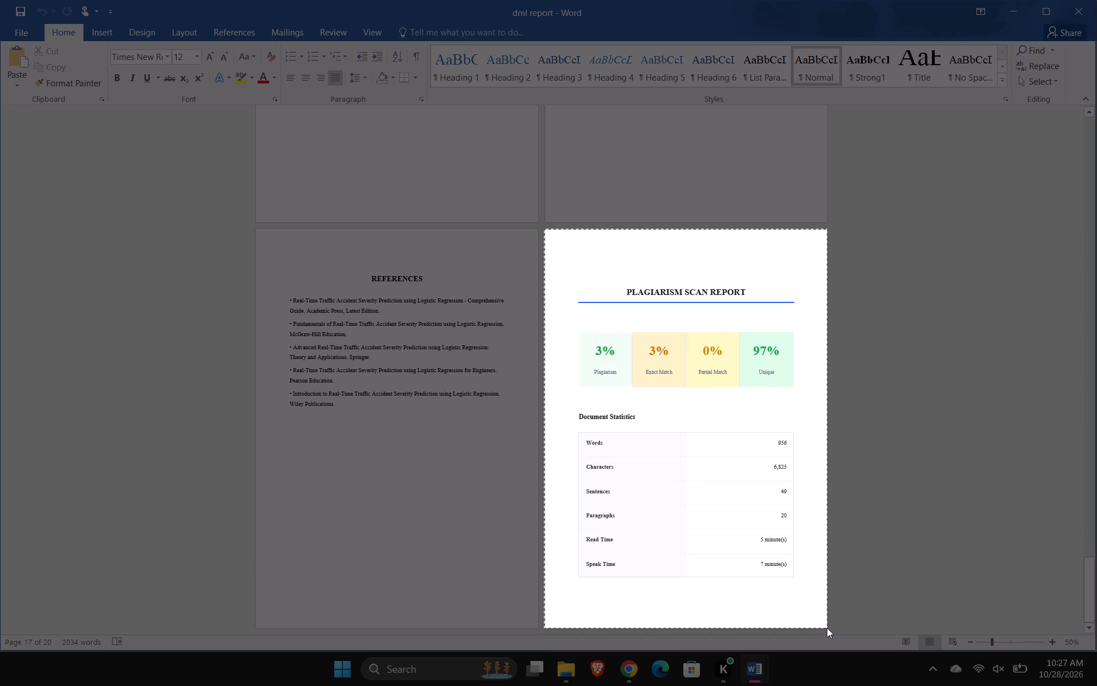
{"action": "left_click_drag", "start_coordinate": [827, 628], "coordinate": [828, 628]}
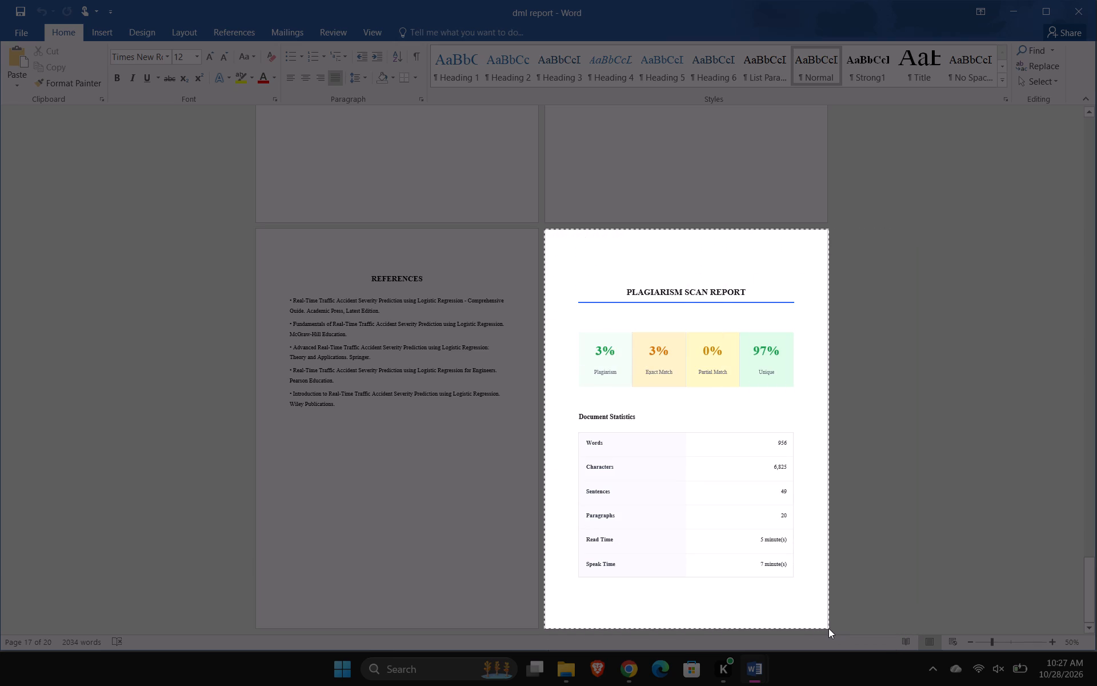
{"action": "left_click_drag", "start_coordinate": [828, 628], "coordinate": [827, 628]}
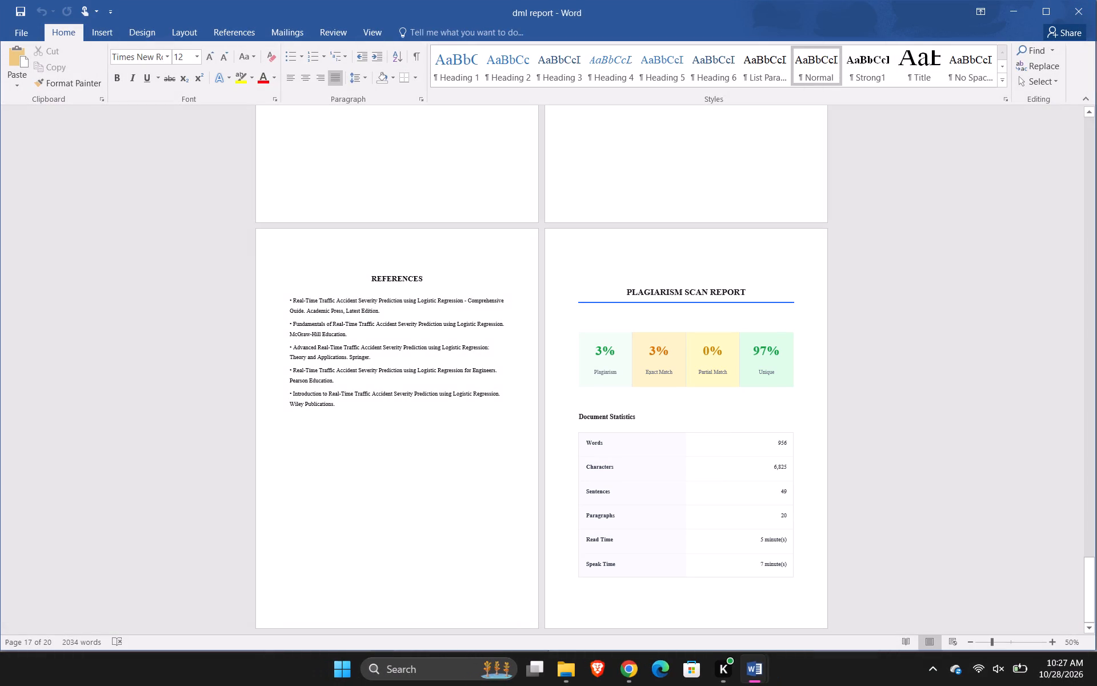
{"action": "left_click", "coordinate": [1086, 15]}
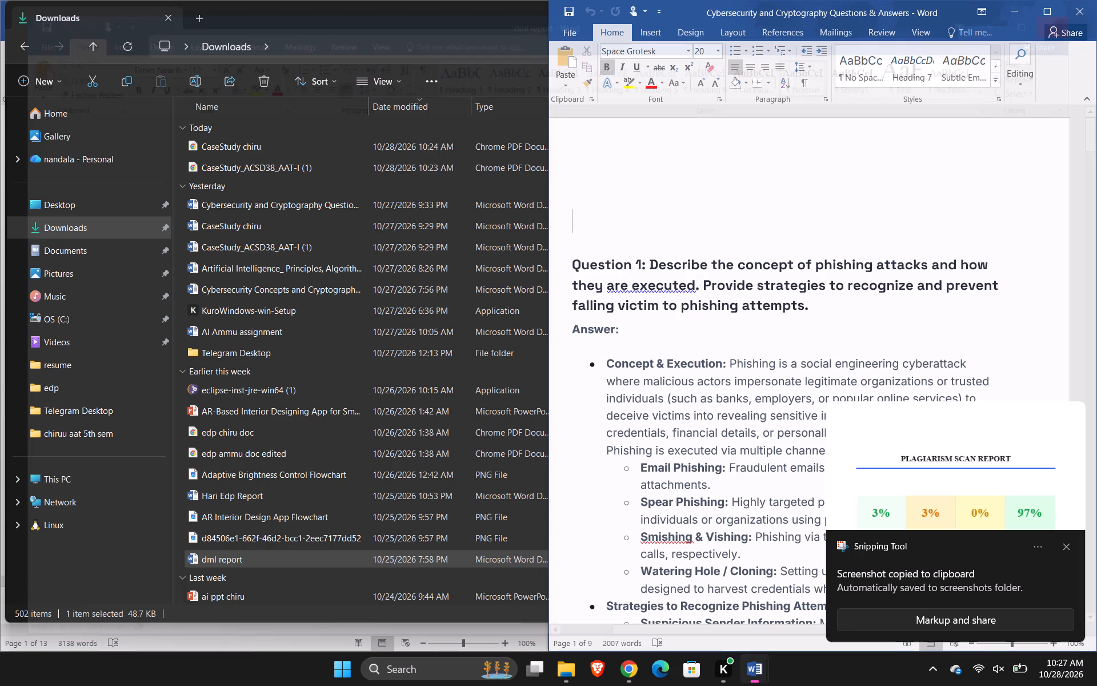
Bring up the AI assignment beside the Q&A document and view its cover page with the institute header.
{"action": "scroll", "coordinate": [654, 259], "scroll_direction": "up", "scroll_amount": 4}
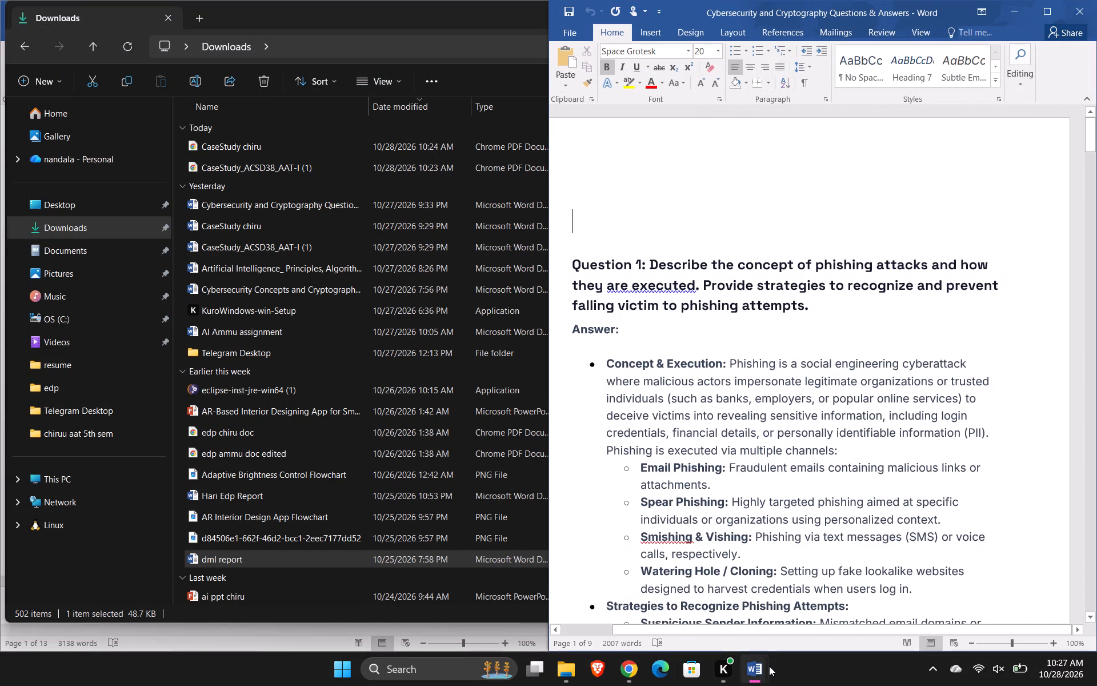
{"action": "left_click", "coordinate": [643, 601]}
{"action": "scroll", "coordinate": [344, 445], "scroll_direction": "up", "scroll_amount": 3}
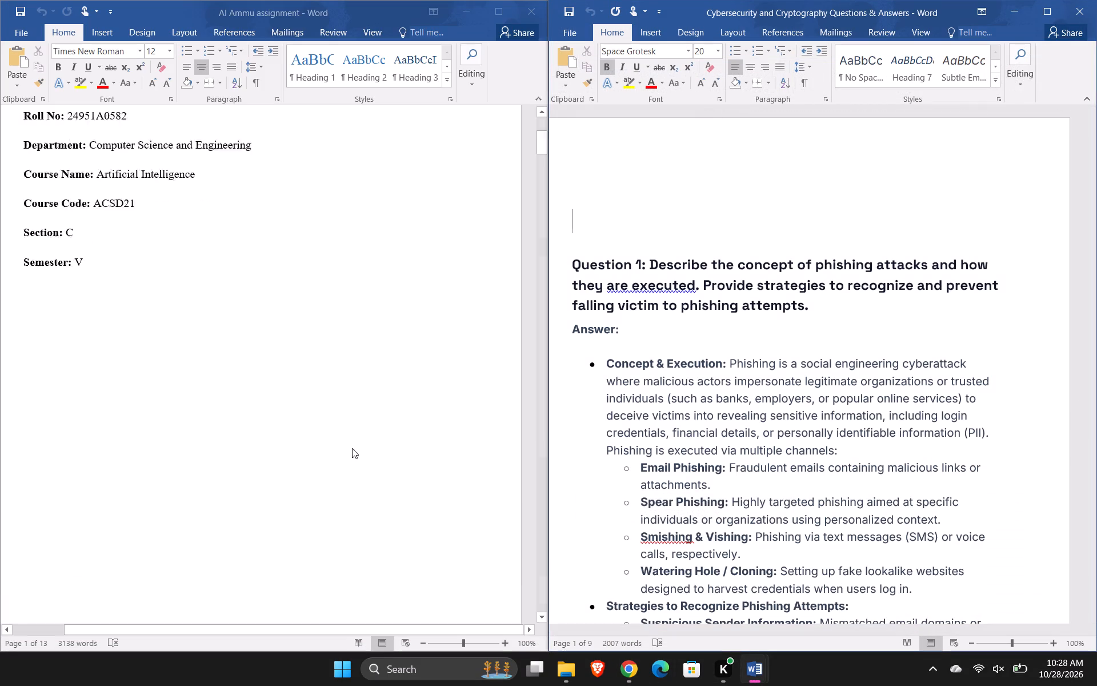
{"action": "scroll", "coordinate": [352, 448], "scroll_direction": "up", "scroll_amount": 7}
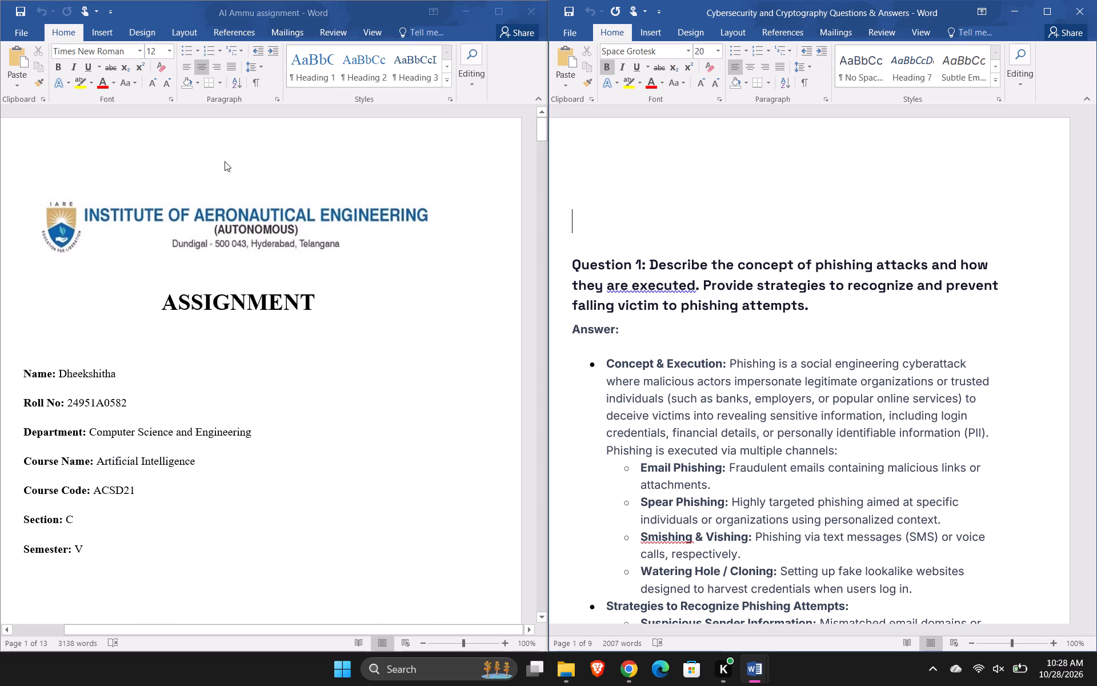
{"action": "left_click_drag", "start_coordinate": [195, 216], "coordinate": [724, 150]}
{"action": "right_click", "coordinate": [337, 222]}
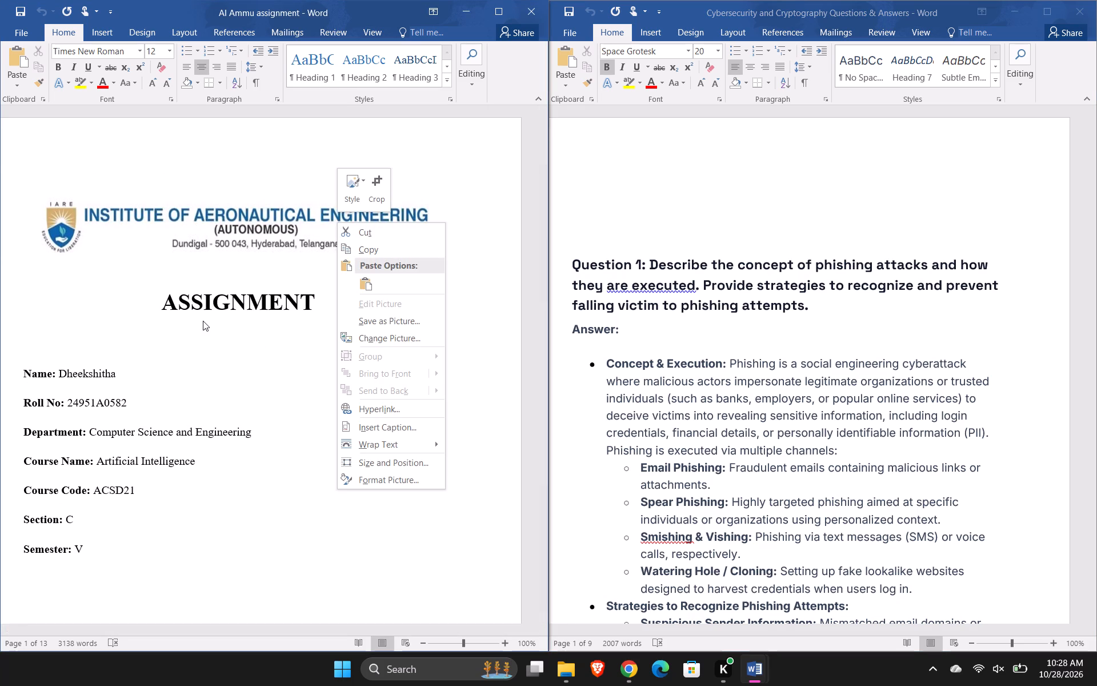
Paste the captured plagiarism report into the empty line above Question 1 in the Cybersecurity and Cryptography document.
{"action": "left_click", "coordinate": [670, 197]}
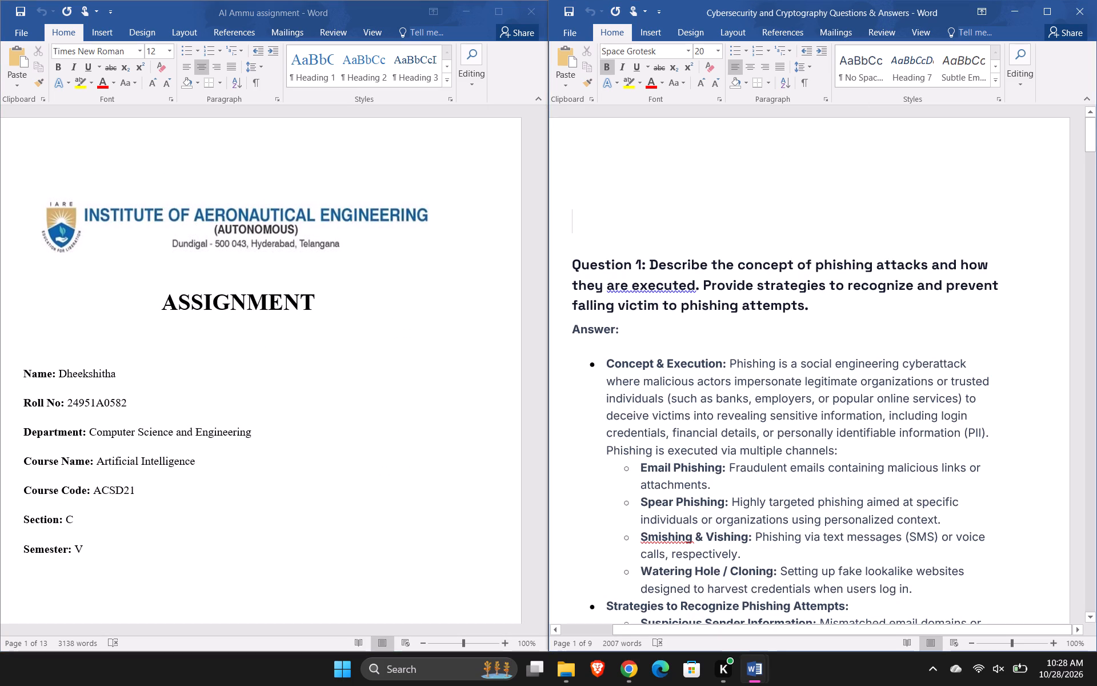
{"action": "key", "text": "ctrl+v"}
{"action": "scroll", "coordinate": [819, 310], "scroll_direction": "down", "scroll_amount": 5}
{"action": "scroll", "coordinate": [819, 310], "scroll_direction": "up", "scroll_amount": 3}
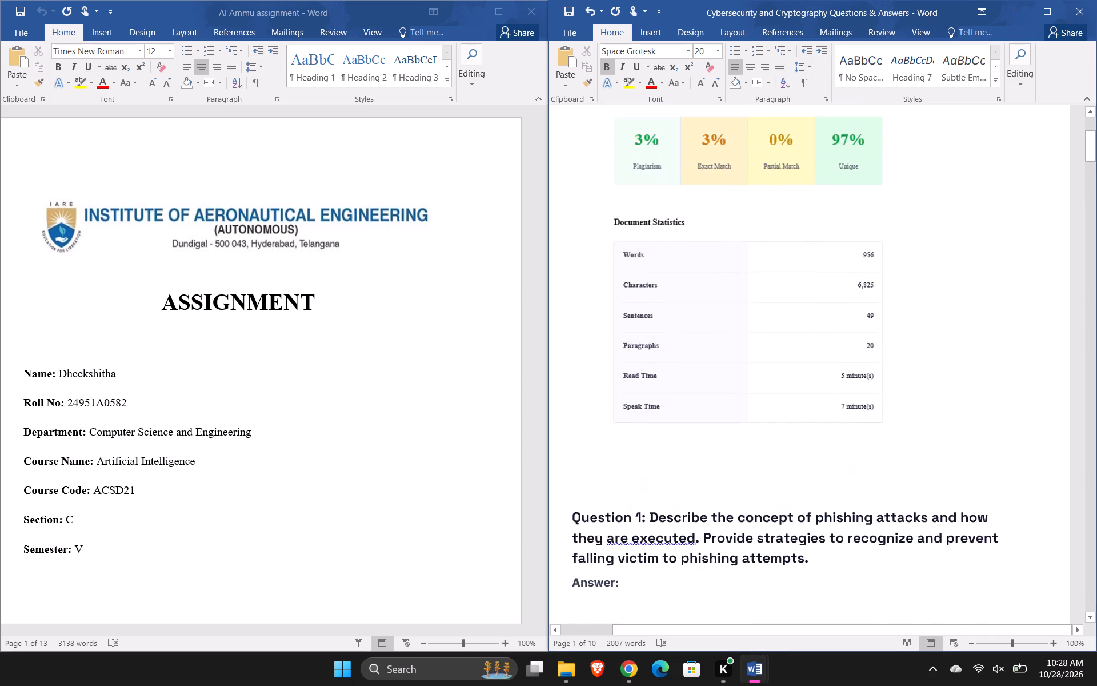
{"action": "scroll", "coordinate": [819, 309], "scroll_direction": "up", "scroll_amount": 3}
Insert three blank lines before the Question 1 heading, below the pasted plagiarism report.
{"action": "scroll", "coordinate": [684, 448], "scroll_direction": "down", "scroll_amount": 6}
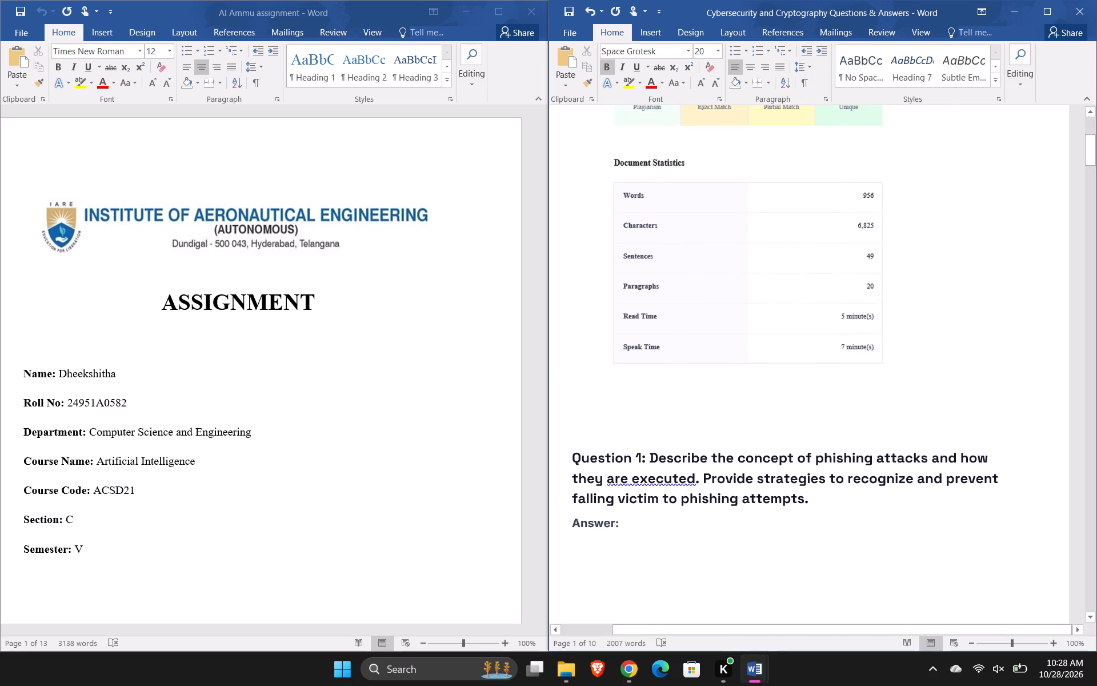
{"action": "left_click", "coordinate": [580, 398]}
{"action": "left_click", "coordinate": [594, 441]}
{"action": "left_click", "coordinate": [571, 444]}
{"action": "key", "text": "Return"}
{"action": "key", "text": "Return"}
{"action": "key", "text": "Return"}
Set the text wrapping of the pasted plagiarism report picture to Tight.
{"action": "scroll", "coordinate": [611, 354], "scroll_direction": "up", "scroll_amount": 3}
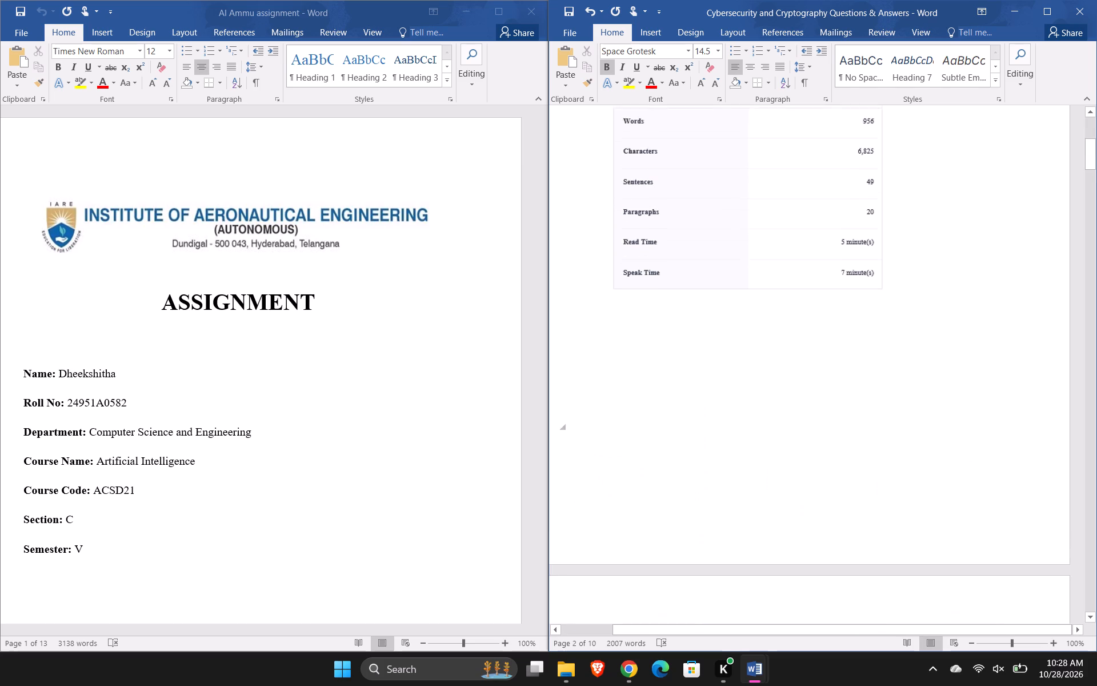
{"action": "scroll", "coordinate": [611, 354], "scroll_direction": "up", "scroll_amount": 8}
{"action": "left_click", "coordinate": [696, 318]}
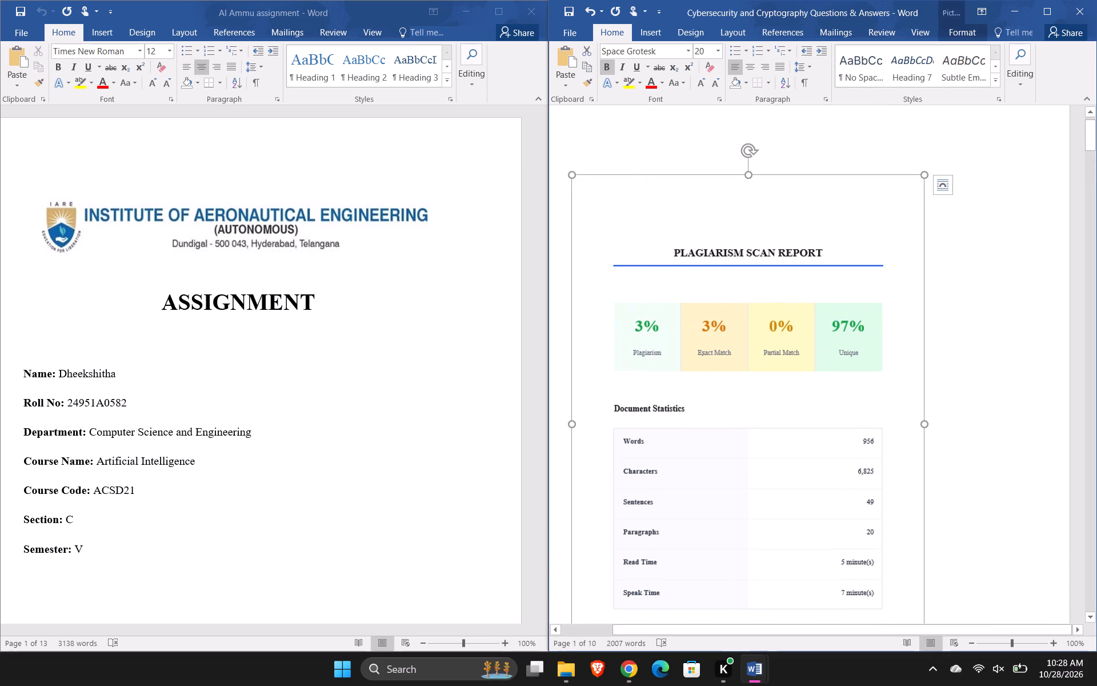
{"action": "right_click", "coordinate": [941, 230]}
{"action": "left_click", "coordinate": [850, 228]}
{"action": "left_click", "coordinate": [860, 220]}
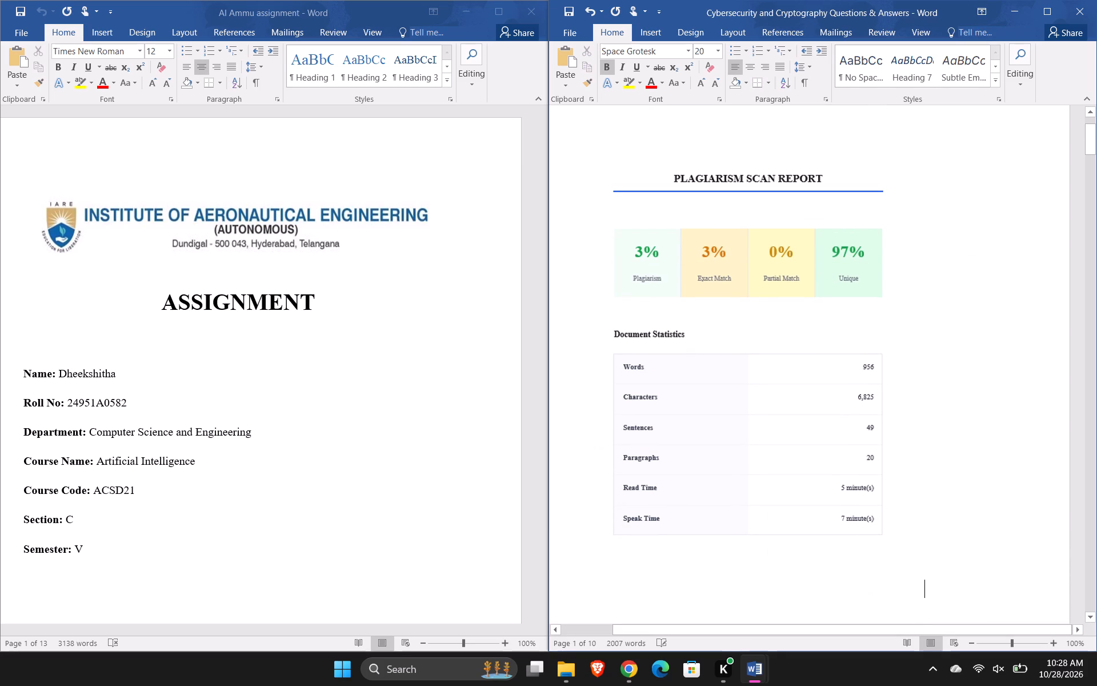
{"action": "left_click", "coordinate": [939, 122]}
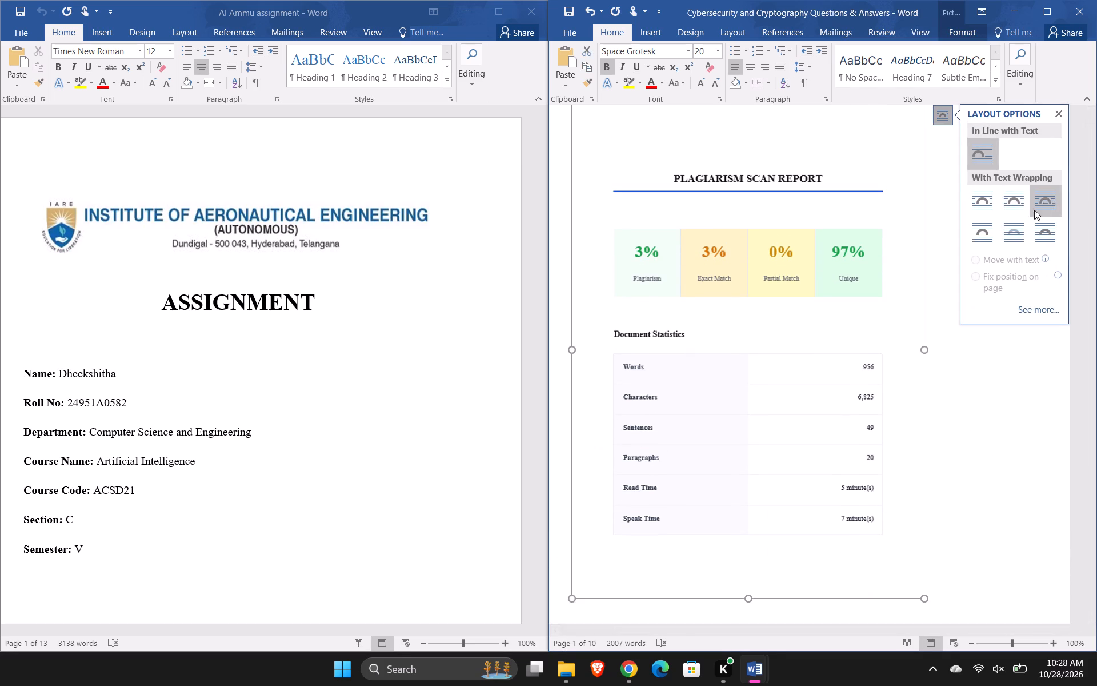
{"action": "left_click", "coordinate": [1015, 203]}
Move the plagiarism report picture up and to the right on the first page.
{"action": "scroll", "coordinate": [802, 190], "scroll_direction": "up", "scroll_amount": 8}
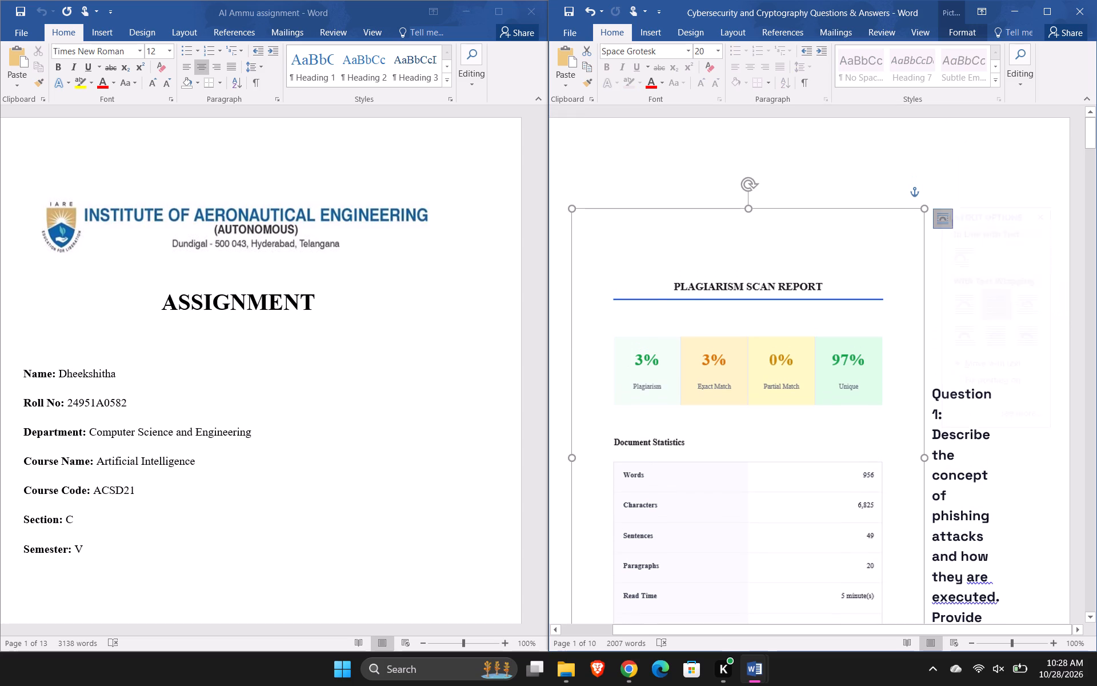
{"action": "left_click_drag", "start_coordinate": [798, 209], "coordinate": [879, 150]}
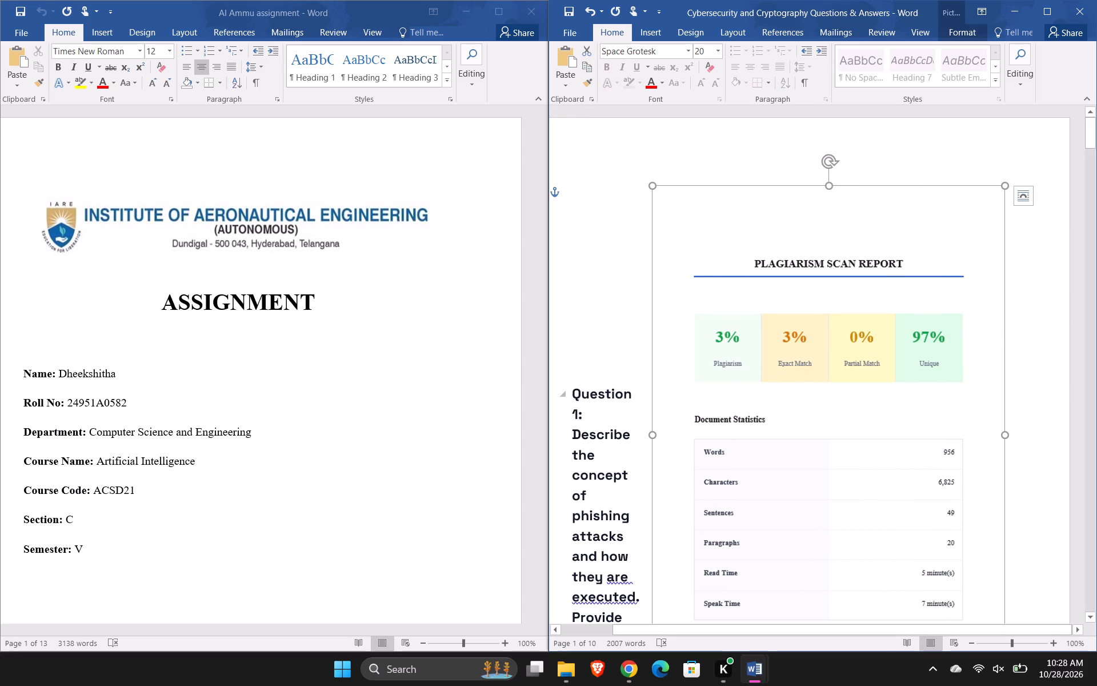
Insert ten blank lines before the Question 1 heading to push it down below the plagiarism report picture.
{"action": "left_click", "coordinate": [571, 378]}
{"action": "key", "text": "Return"}
{"action": "key", "text": "Return"}
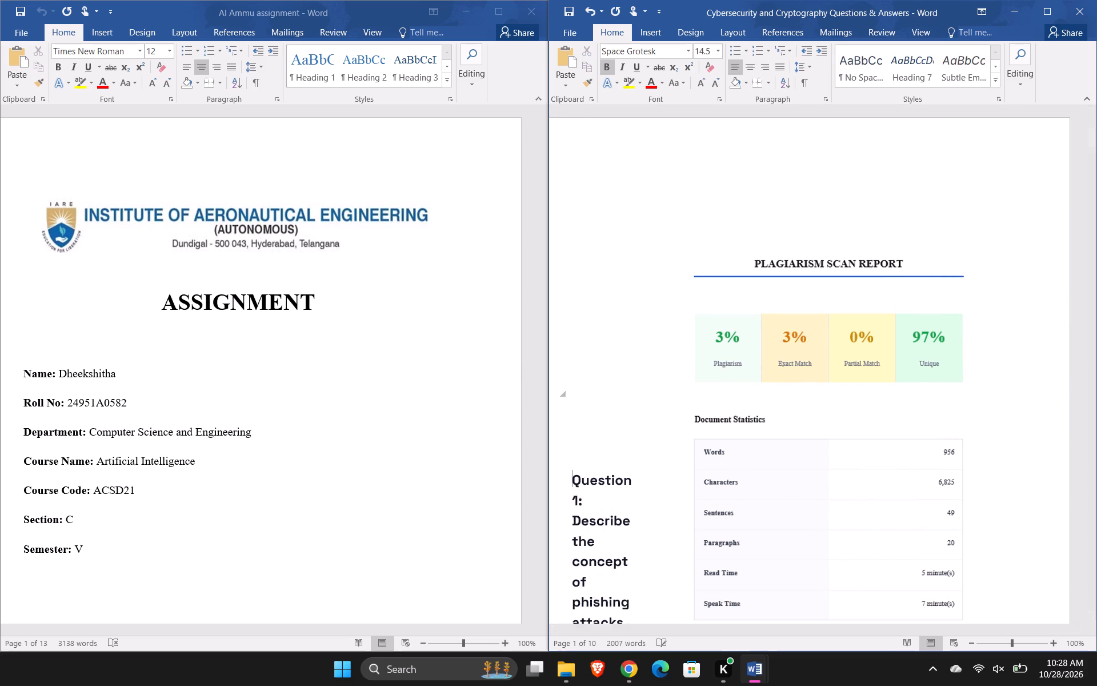
{"action": "key", "text": "Return"}
{"action": "key", "text": "Return"}
{"action": "key", "text": "Return"}
{"action": "key", "text": "Return"}
{"action": "key", "text": "Return"}
{"action": "key", "text": "Return"}
{"action": "key", "text": "Return"}
{"action": "key", "text": "Return"}
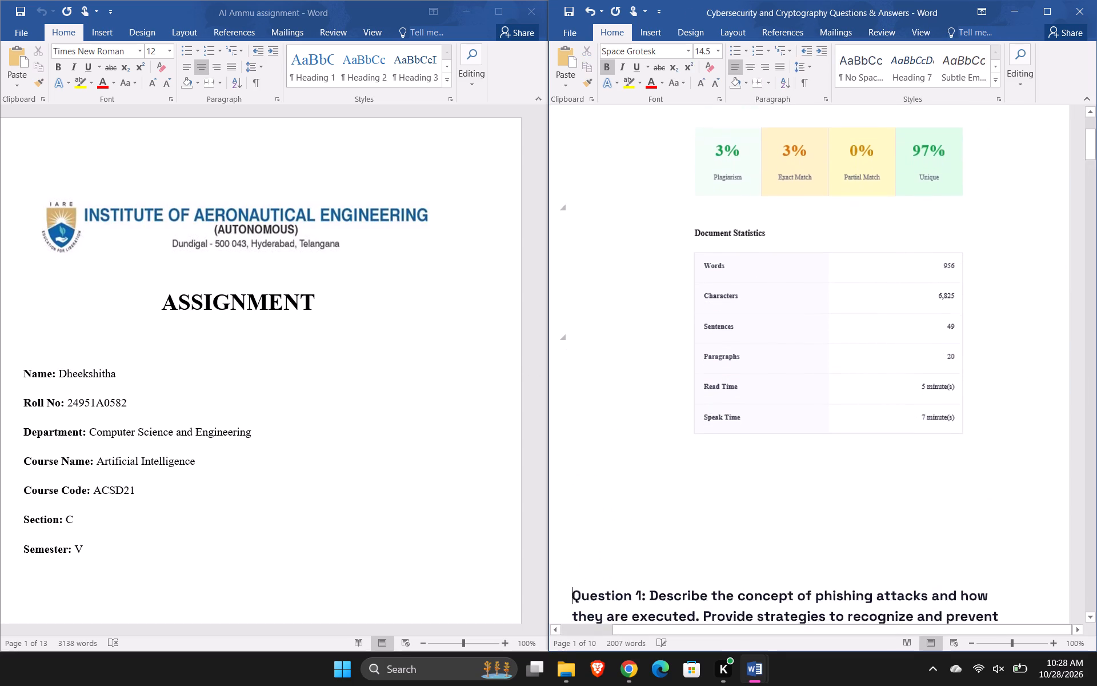
Enlarge the plagiarism report picture from its lower-left corner so it reaches the page's left text margin.
{"action": "scroll", "coordinate": [634, 350], "scroll_direction": "up", "scroll_amount": 8}
{"action": "left_click", "coordinate": [752, 436]}
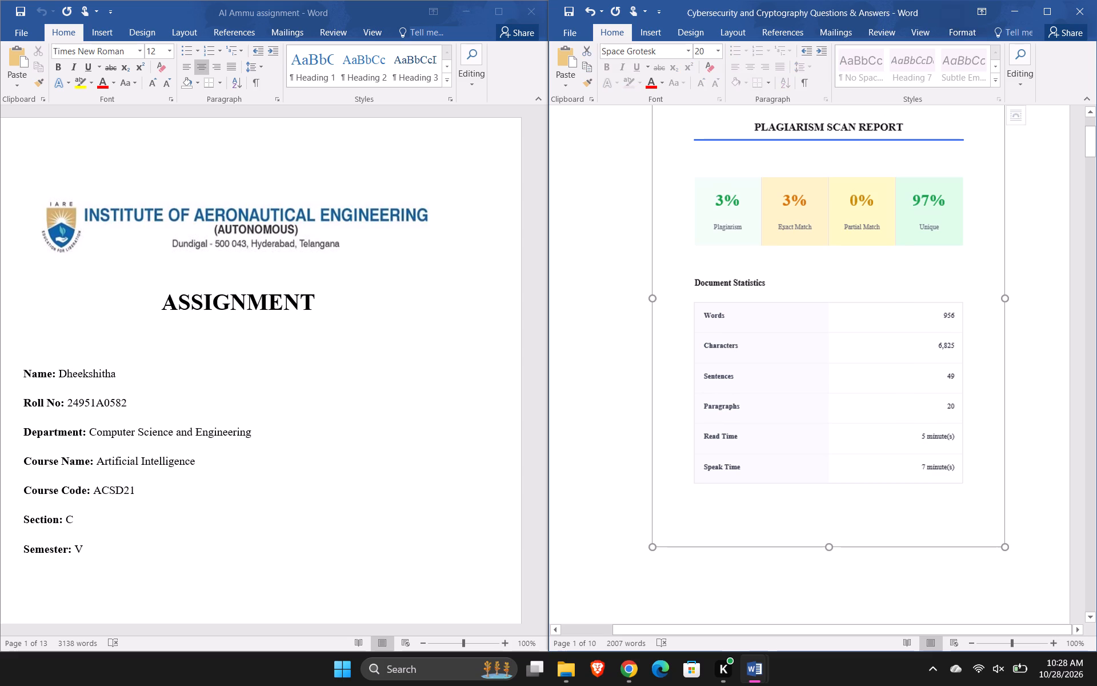
{"action": "left_click_drag", "start_coordinate": [654, 544], "coordinate": [584, 658]}
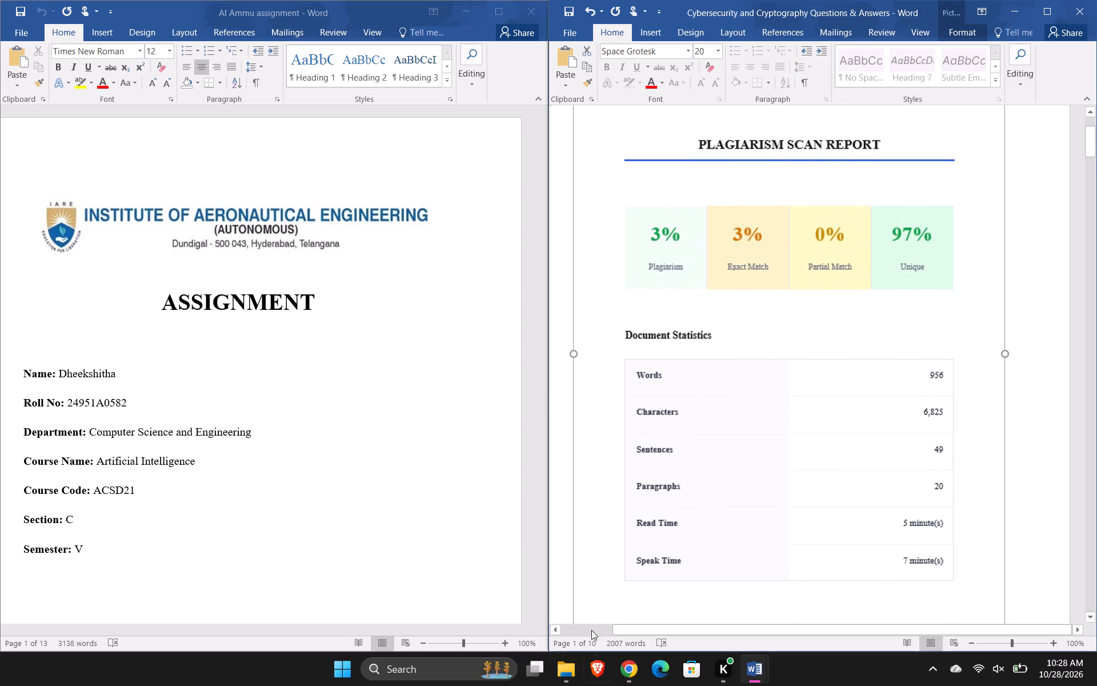
Enlarge the plagiarism report picture from its lower-left corner and reposition it so it spans the first page's width.
{"action": "scroll", "coordinate": [750, 388], "scroll_direction": "down", "scroll_amount": 6}
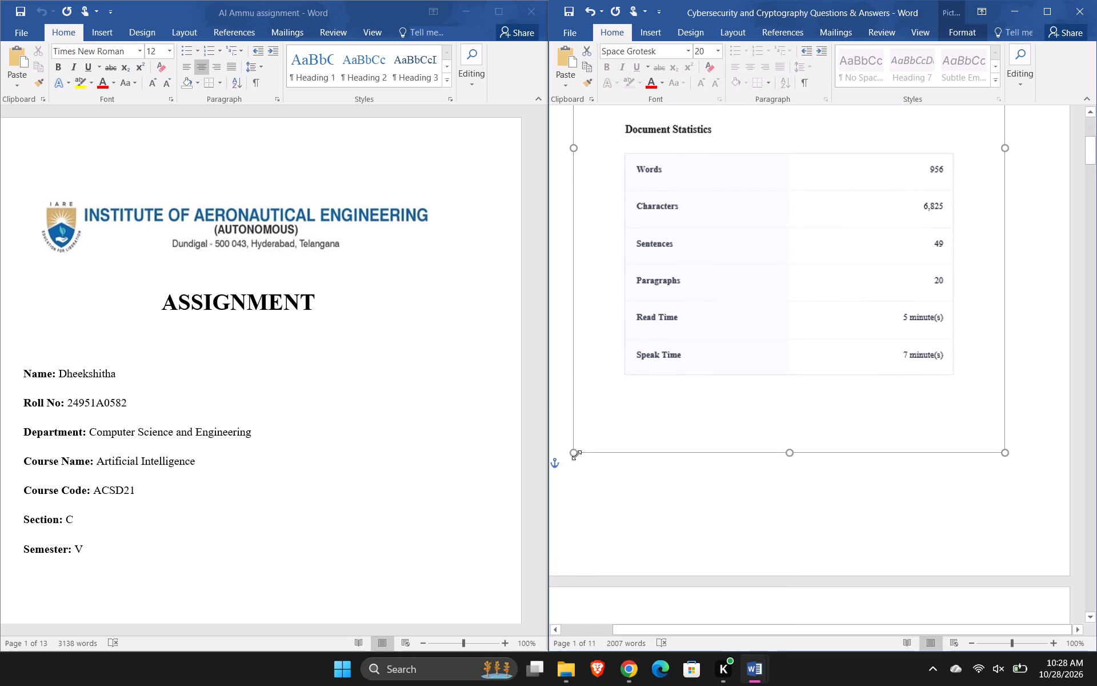
{"action": "left_click_drag", "start_coordinate": [572, 448], "coordinate": [585, 567]}
{"action": "left_click_drag", "start_coordinate": [695, 433], "coordinate": [747, 478]}
{"action": "scroll", "coordinate": [744, 441], "scroll_direction": "up", "scroll_amount": 9}
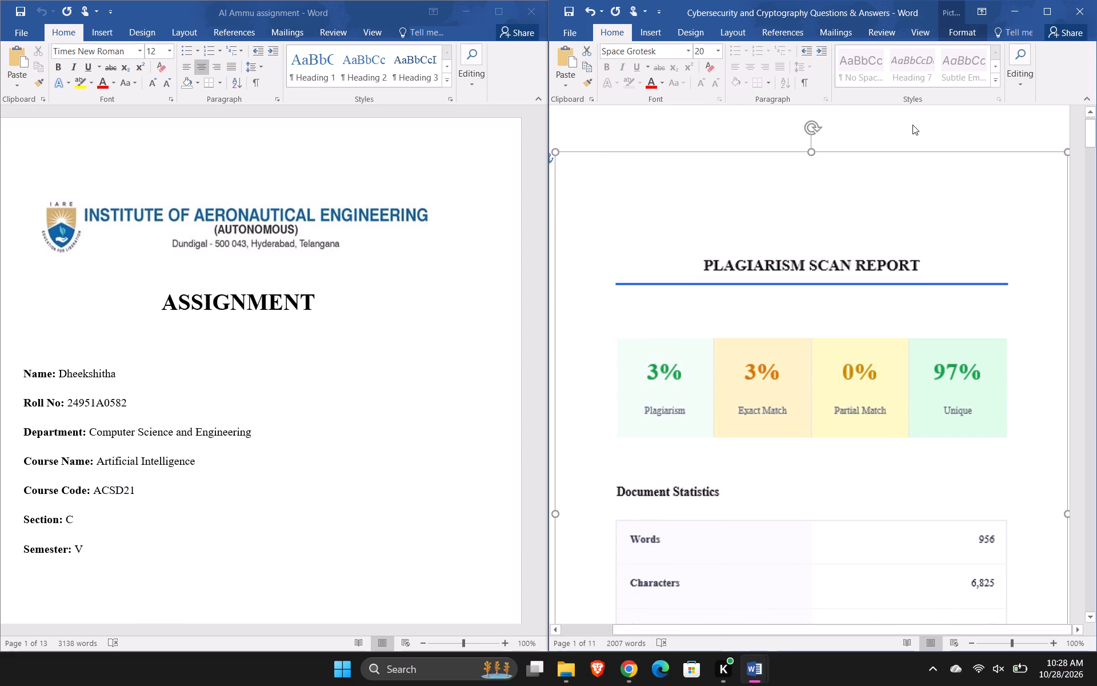
{"action": "left_click", "coordinate": [912, 125]}
{"action": "left_click", "coordinate": [811, 279]}
{"action": "left_click", "coordinate": [846, 152]}
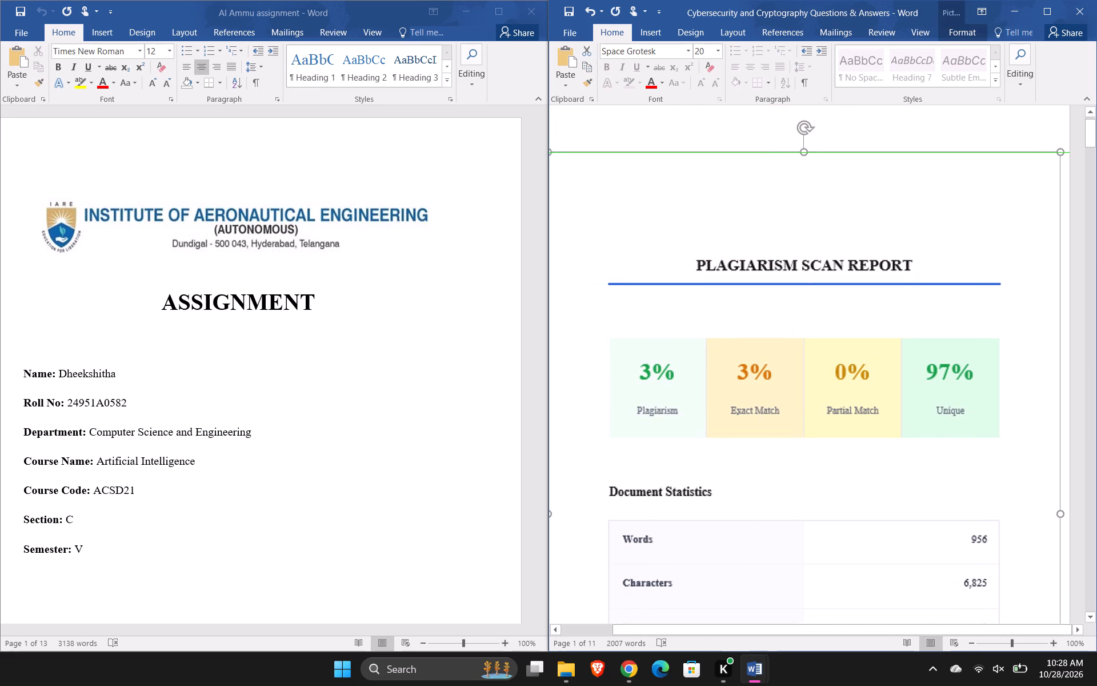
{"action": "left_click", "coordinate": [862, 132]}
Insert three blank lines above the Question 1 heading on the second page to push it onto the following page.
{"action": "scroll", "coordinate": [855, 274], "scroll_direction": "down", "scroll_amount": 6}
{"action": "scroll", "coordinate": [830, 611], "scroll_direction": "down", "scroll_amount": 16}
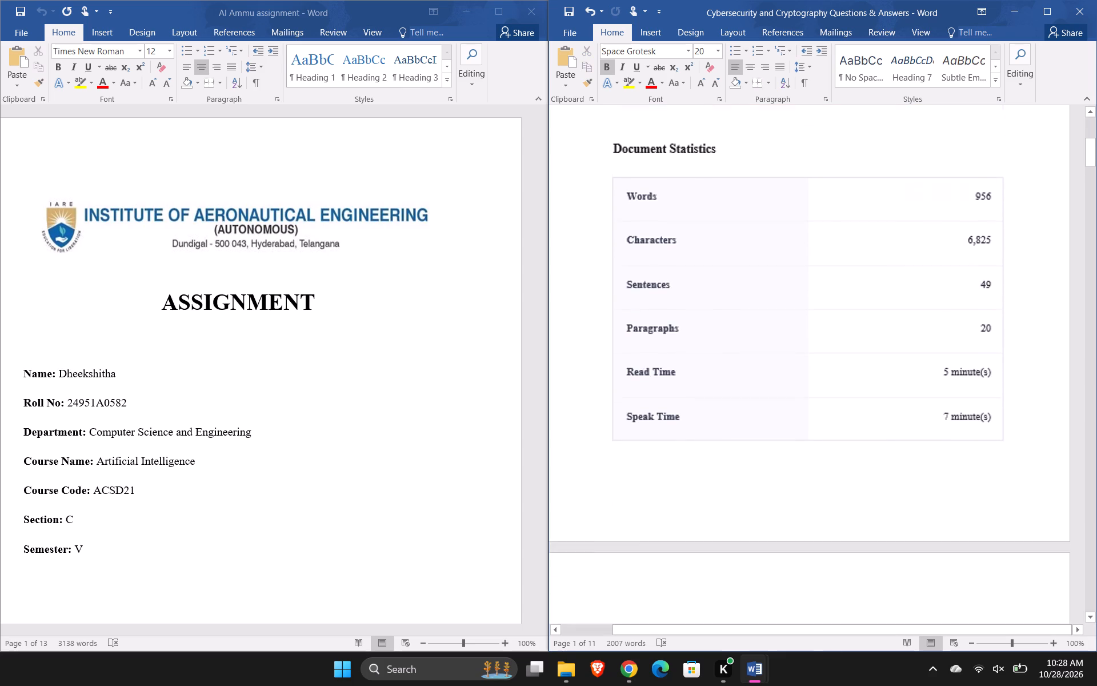
{"action": "scroll", "coordinate": [847, 457], "scroll_direction": "down", "scroll_amount": 16}
{"action": "left_click", "coordinate": [615, 349]}
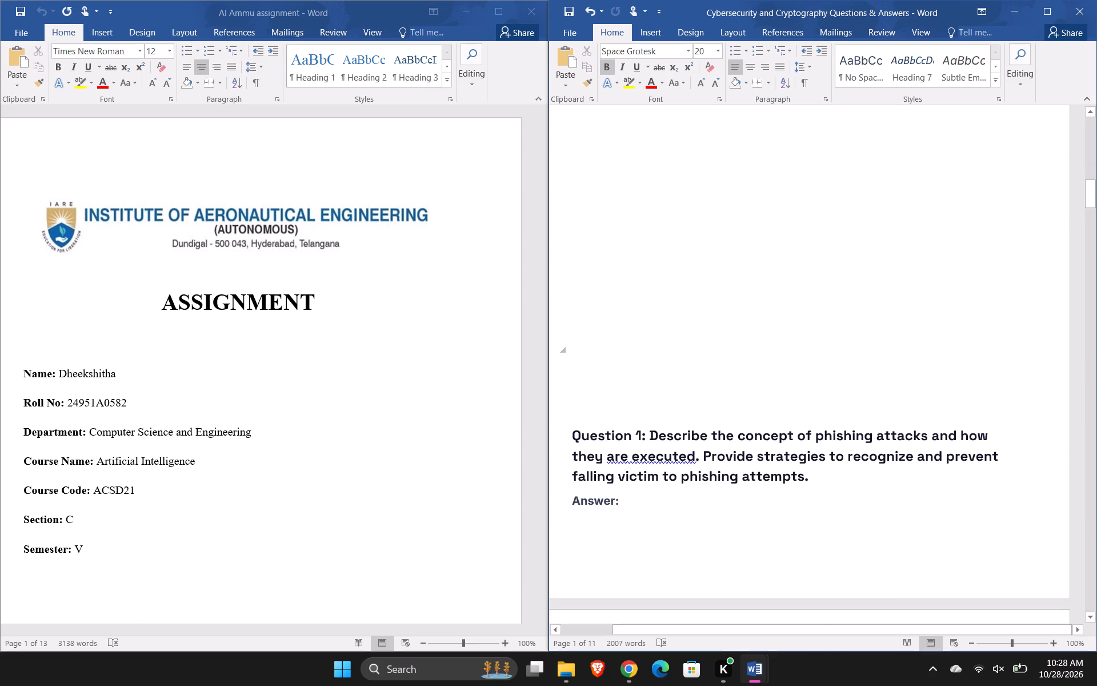
{"action": "key", "text": "Return"}
{"action": "key", "text": "Return"}
{"action": "key", "text": "Return"}
Remove the extra blank line above Question 1 so the heading starts at the top of the third page.
{"action": "scroll", "coordinate": [710, 337], "scroll_direction": "down", "scroll_amount": 5}
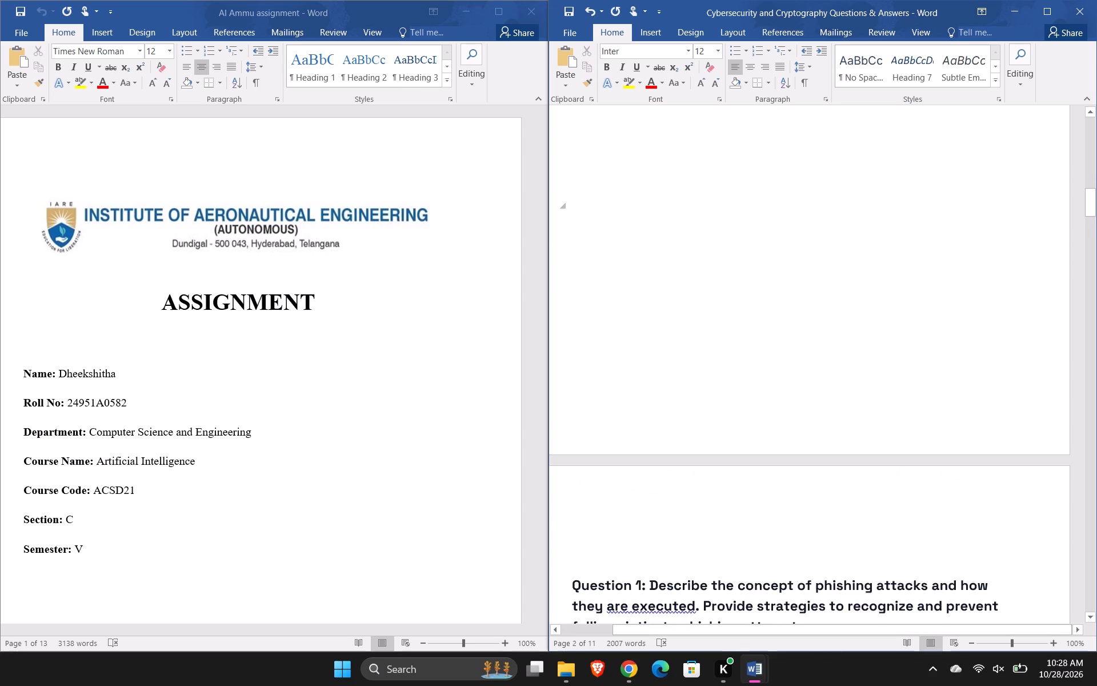
{"action": "scroll", "coordinate": [710, 337], "scroll_direction": "down", "scroll_amount": 6}
{"action": "scroll", "coordinate": [710, 337], "scroll_direction": "up", "scroll_amount": 3}
{"action": "left_click", "coordinate": [578, 400]}
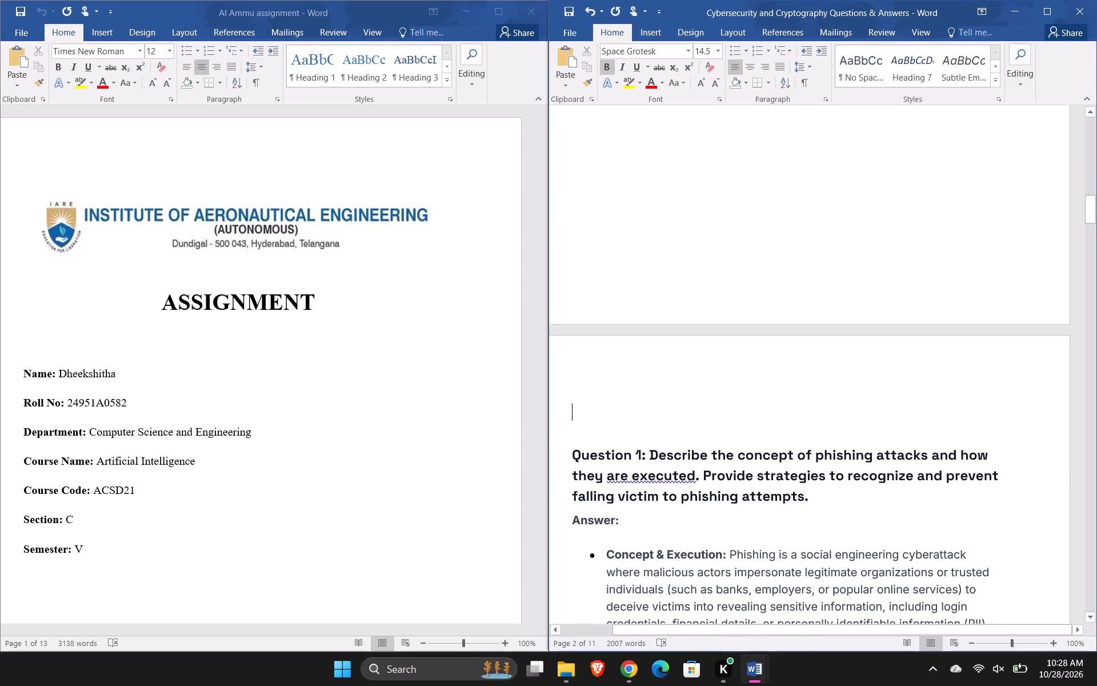
{"action": "key", "text": "BackSpace"}
{"action": "key", "text": "BackSpace"}
{"action": "key", "text": "Return"}
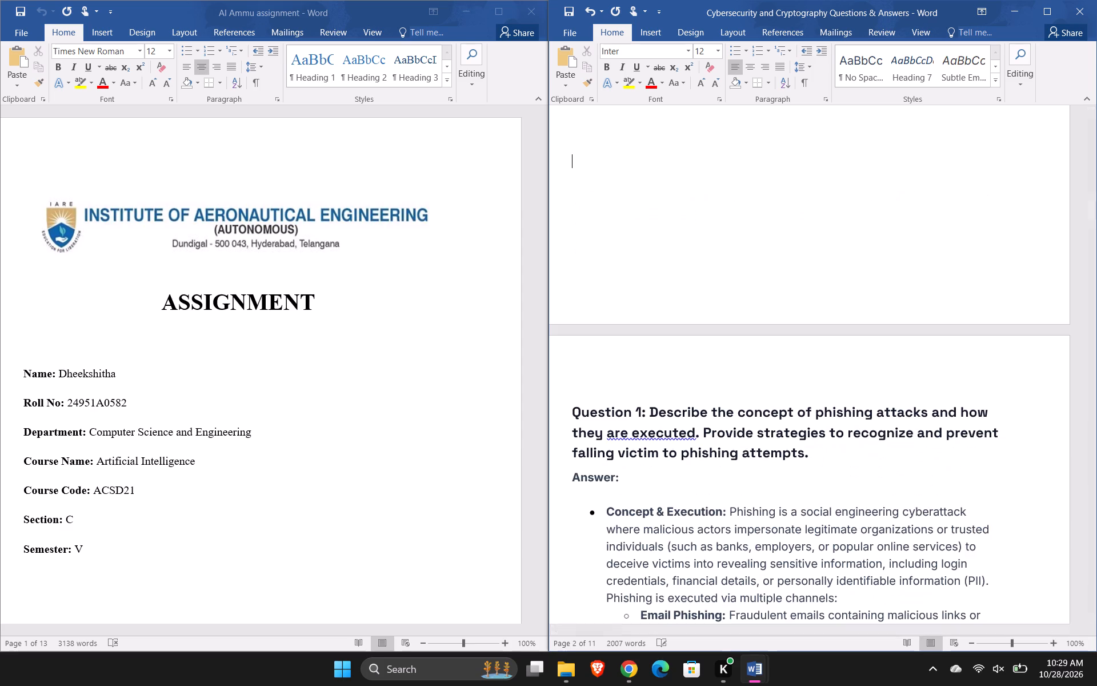
Copy the Institute of Aeronautical Engineering logo picture from the AI assignment and paste it at the top of the second page.
{"action": "scroll", "coordinate": [663, 357], "scroll_direction": "up", "scroll_amount": 20}
{"action": "scroll", "coordinate": [663, 357], "scroll_direction": "up", "scroll_amount": 2}
{"action": "scroll", "coordinate": [664, 356], "scroll_direction": "down", "scroll_amount": 3}
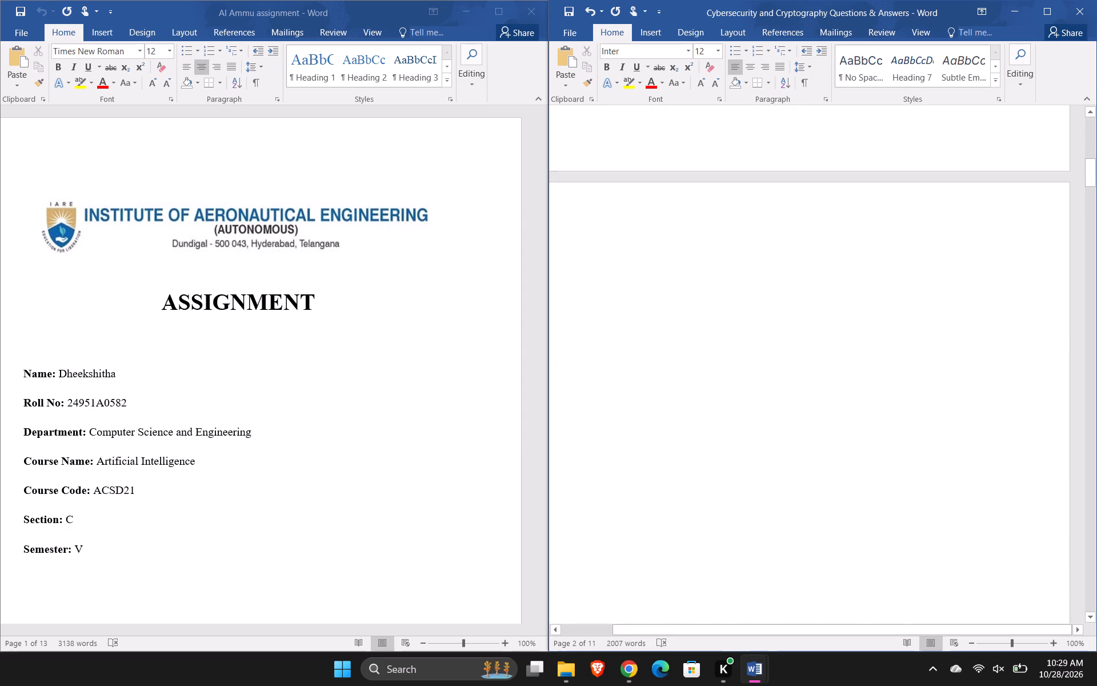
{"action": "left_click", "coordinate": [173, 232]}
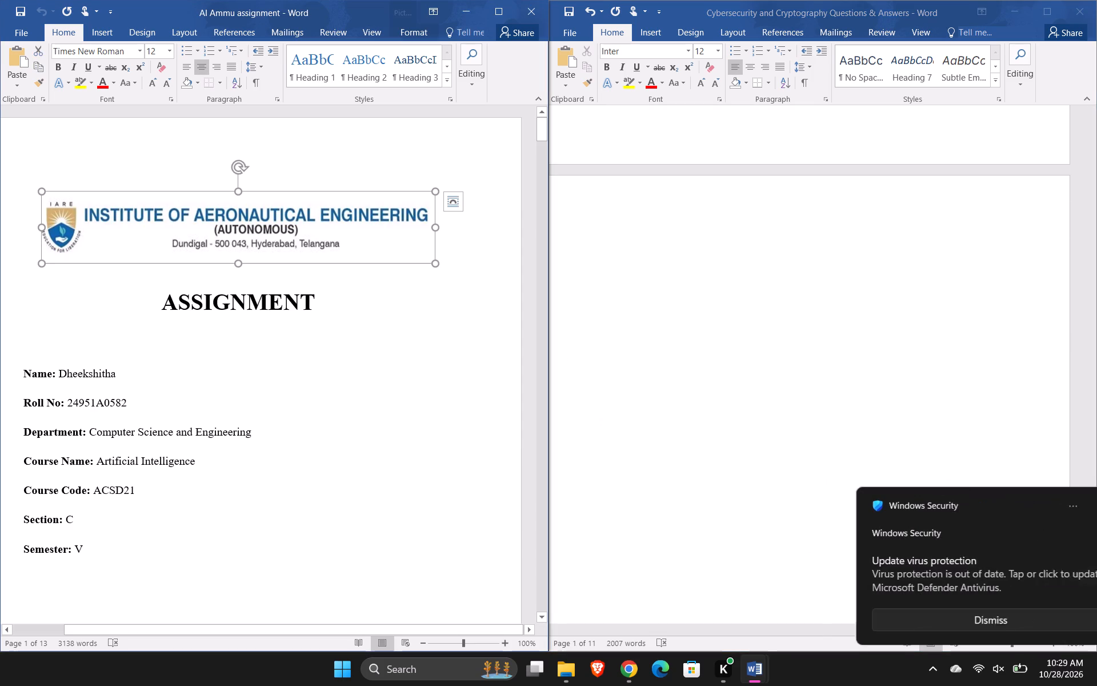
{"action": "right_click", "coordinate": [173, 232]}
{"action": "left_click", "coordinate": [233, 257]}
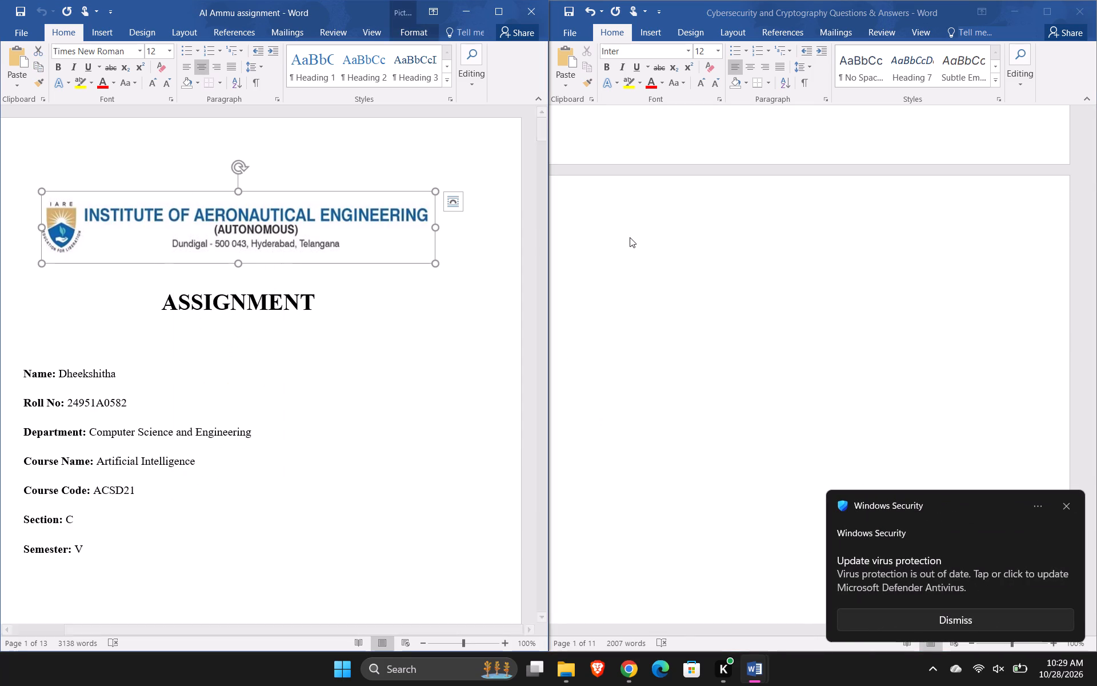
{"action": "left_click", "coordinate": [630, 230]}
{"action": "left_click", "coordinate": [630, 230]}
{"action": "key", "text": "ctrl+v"}
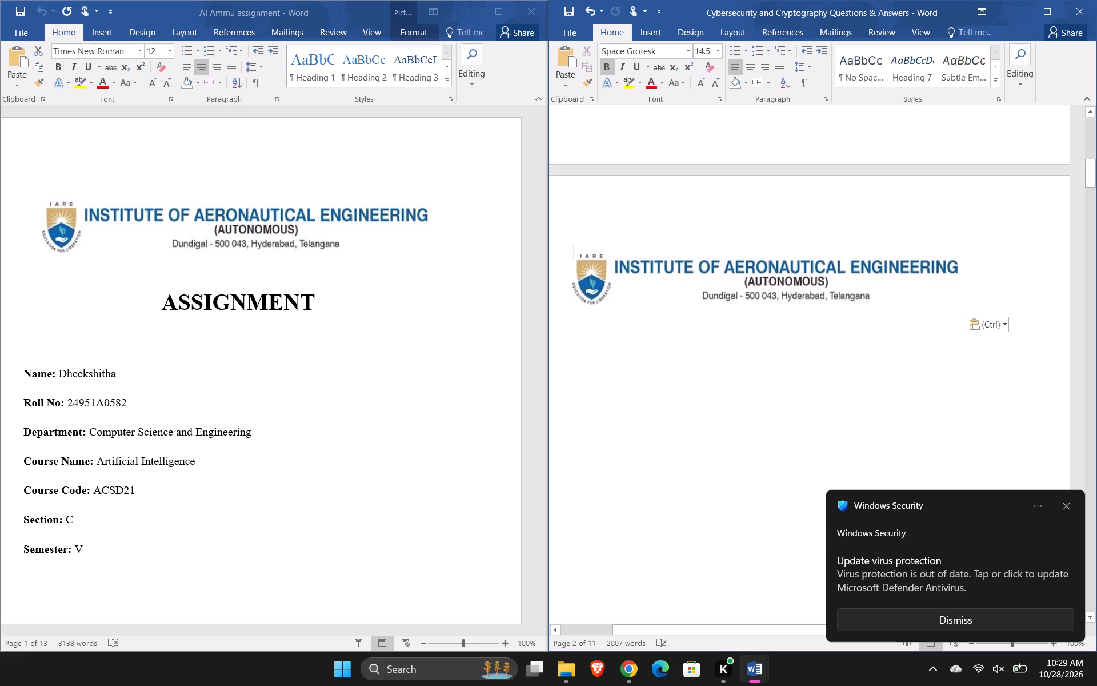
Set the text wrapping of the pasted institute logo picture to Tight.
{"action": "left_click", "coordinate": [692, 265]}
{"action": "left_click", "coordinate": [987, 259]}
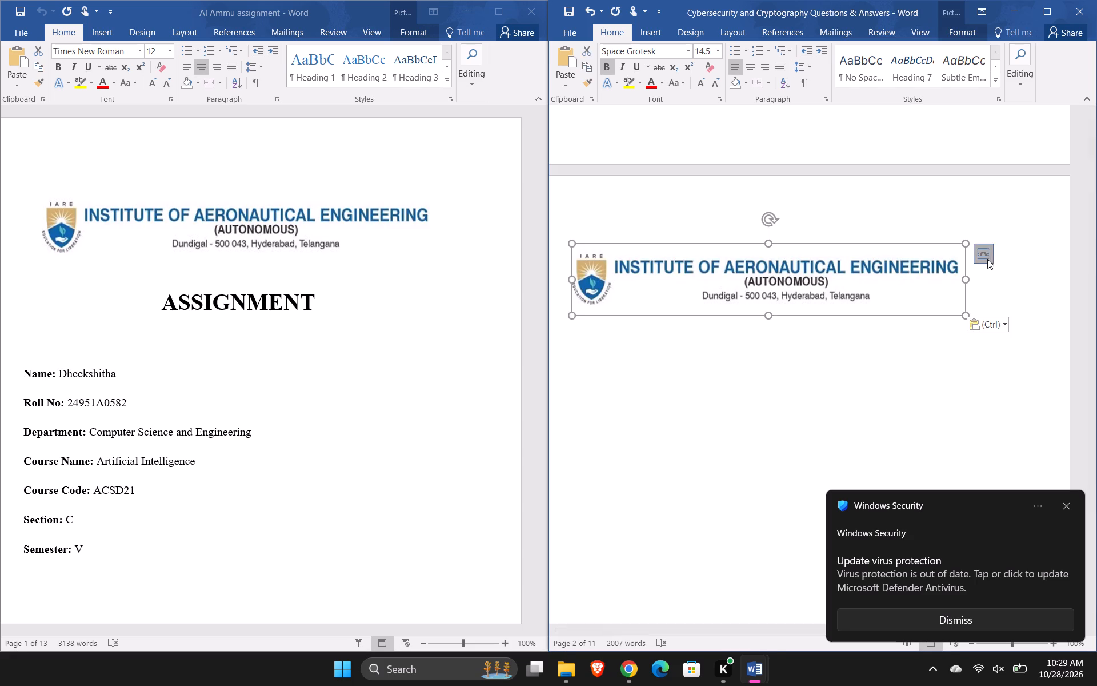
{"action": "left_click", "coordinate": [511, 338]}
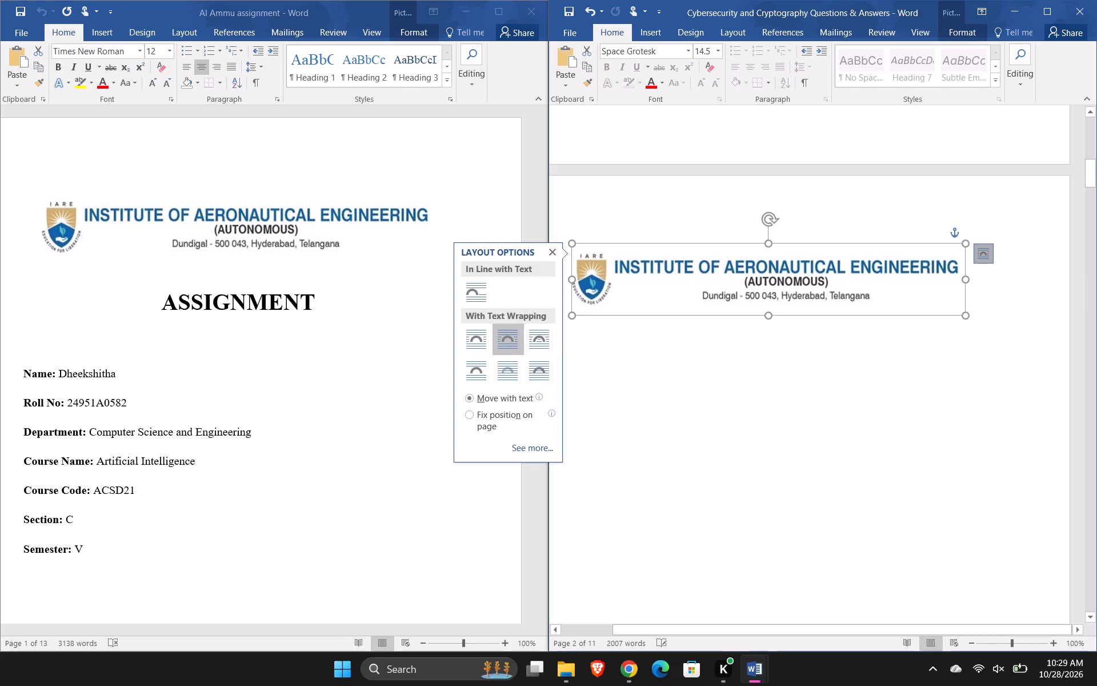
Move the institute logo picture to the right so it sits roughly centred across the top of the second page.
{"action": "left_click_drag", "start_coordinate": [809, 244], "coordinate": [894, 235]}
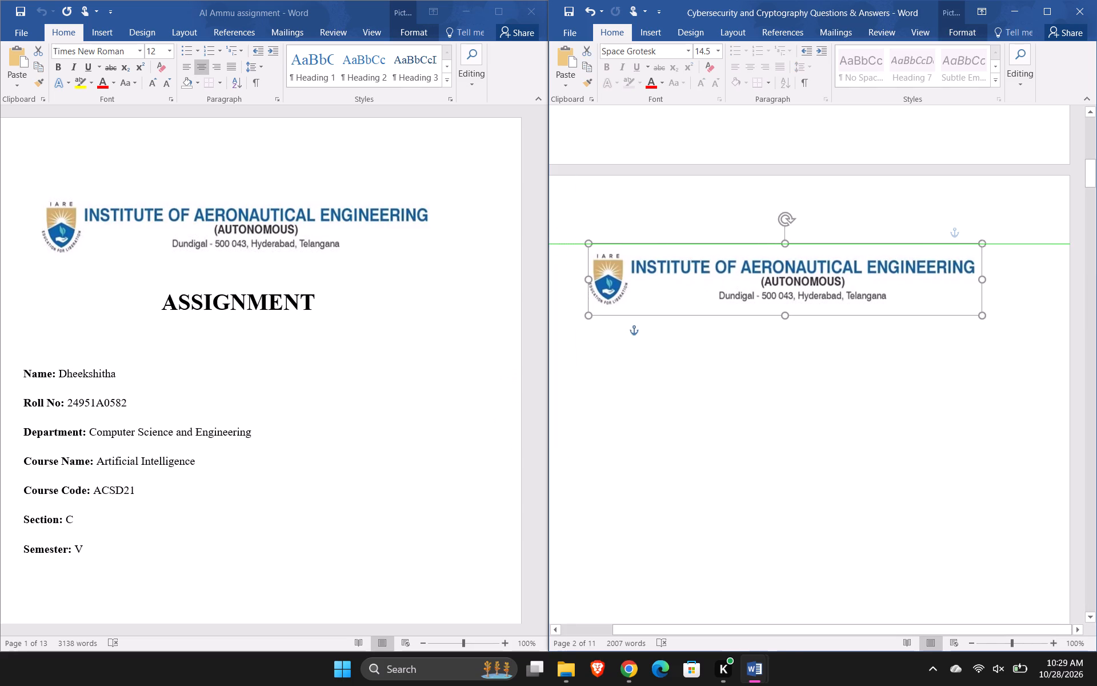
{"action": "left_click_drag", "start_coordinate": [894, 235], "coordinate": [850, 192]}
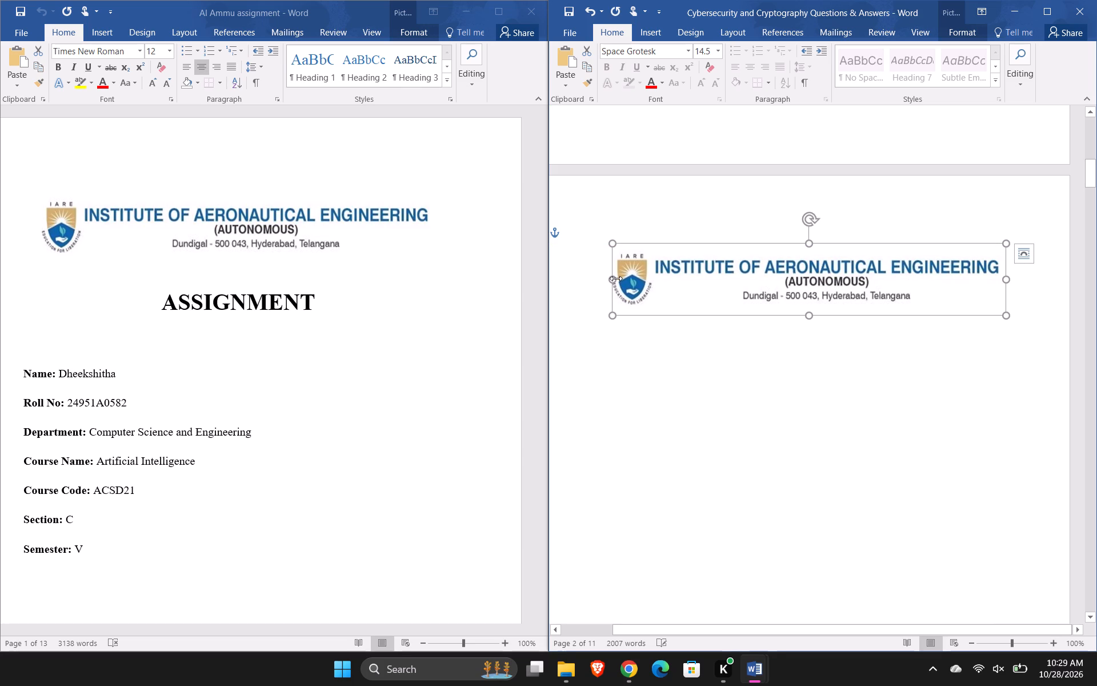
{"action": "left_click", "coordinate": [680, 345]}
Copy the ASSIGNMENT title and the details from Name to Semester from the AI assignment, and paste them two lines below the institute logo.
{"action": "scroll", "coordinate": [237, 368], "scroll_direction": "down", "scroll_amount": 4}
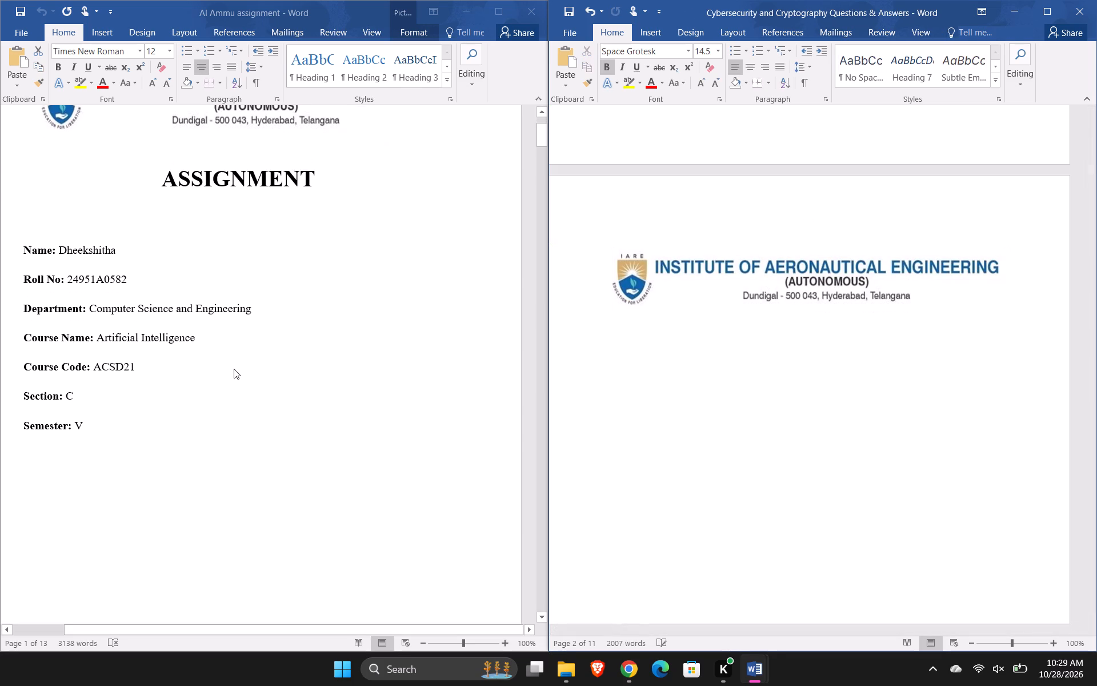
{"action": "left_click", "coordinate": [88, 414]}
{"action": "left_click_drag", "start_coordinate": [85, 416], "coordinate": [57, 166]}
{"action": "right_click", "coordinate": [76, 229]}
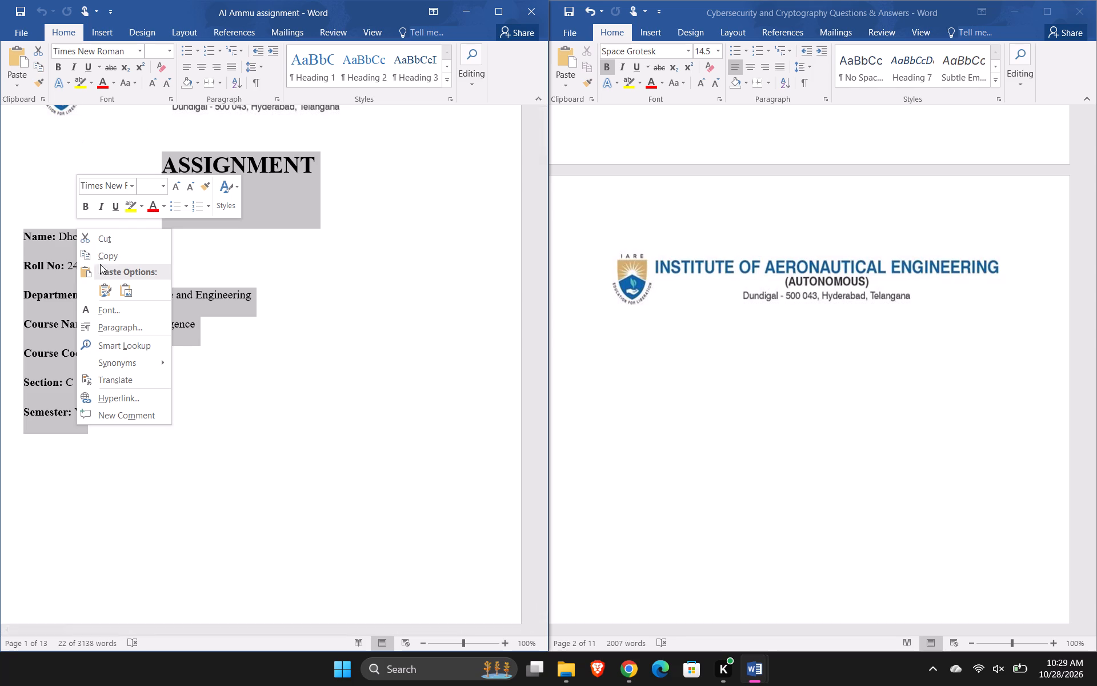
{"action": "left_click", "coordinate": [110, 253]}
{"action": "left_click", "coordinate": [705, 382]}
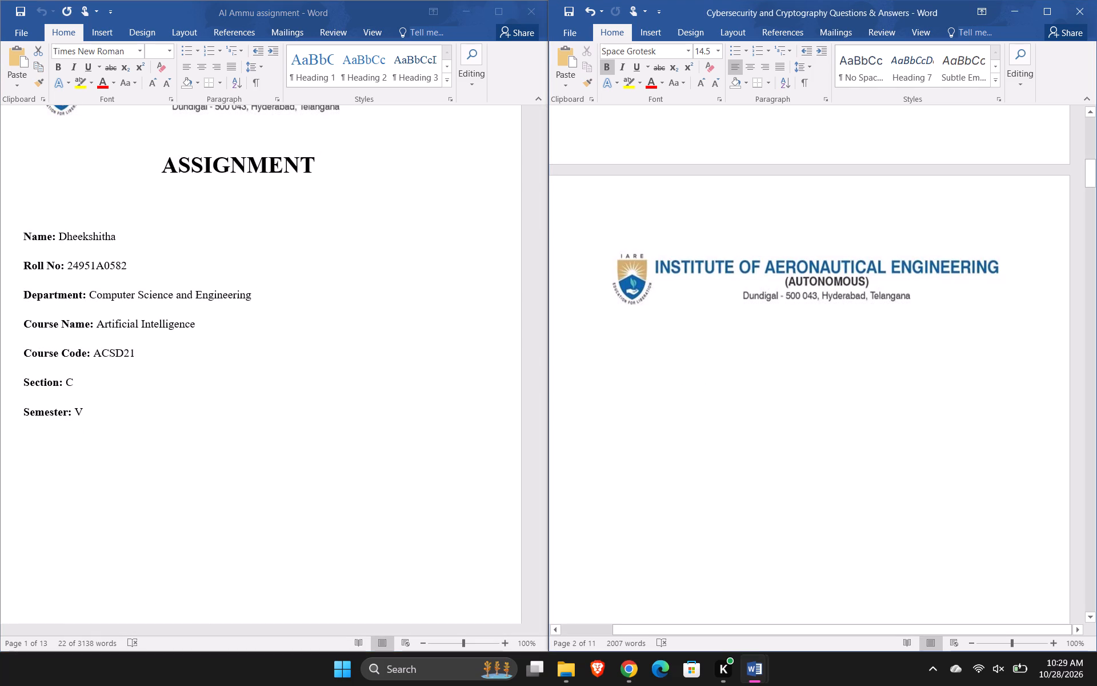
{"action": "key", "text": "Return"}
{"action": "key", "text": "Return"}
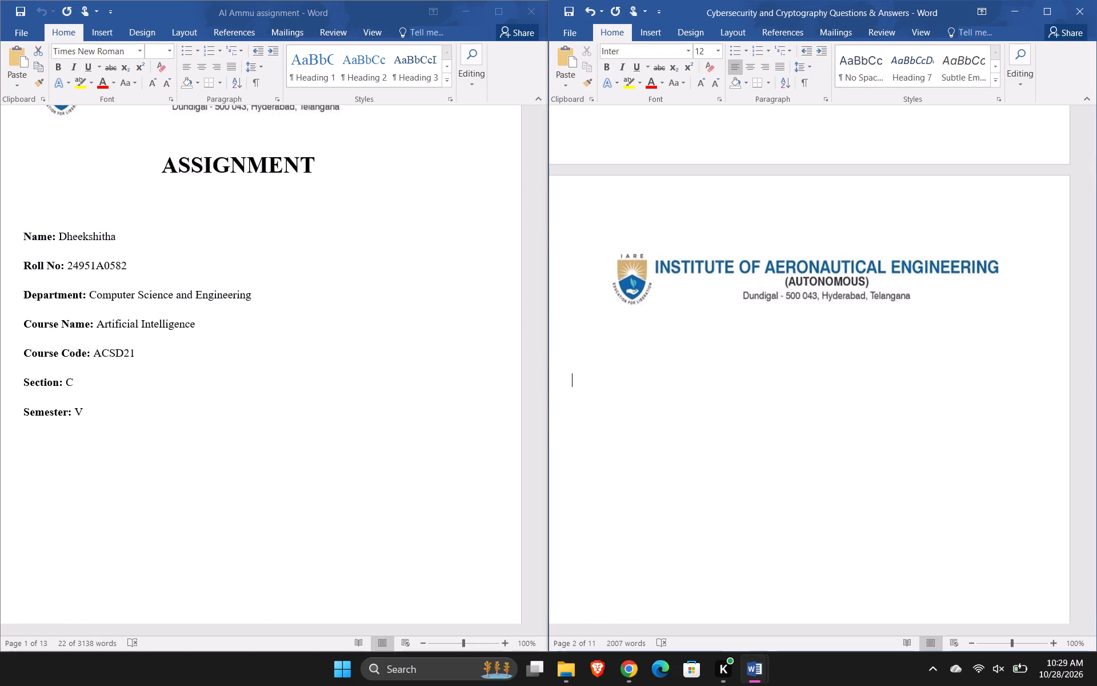
{"action": "key", "text": "ctrl+v"}
Remove the centring from the pasted ASSIGNMENT title and indent it by five tabs beneath the institute logo.
{"action": "scroll", "coordinate": [722, 358], "scroll_direction": "down", "scroll_amount": 5}
{"action": "left_click", "coordinate": [702, 174]}
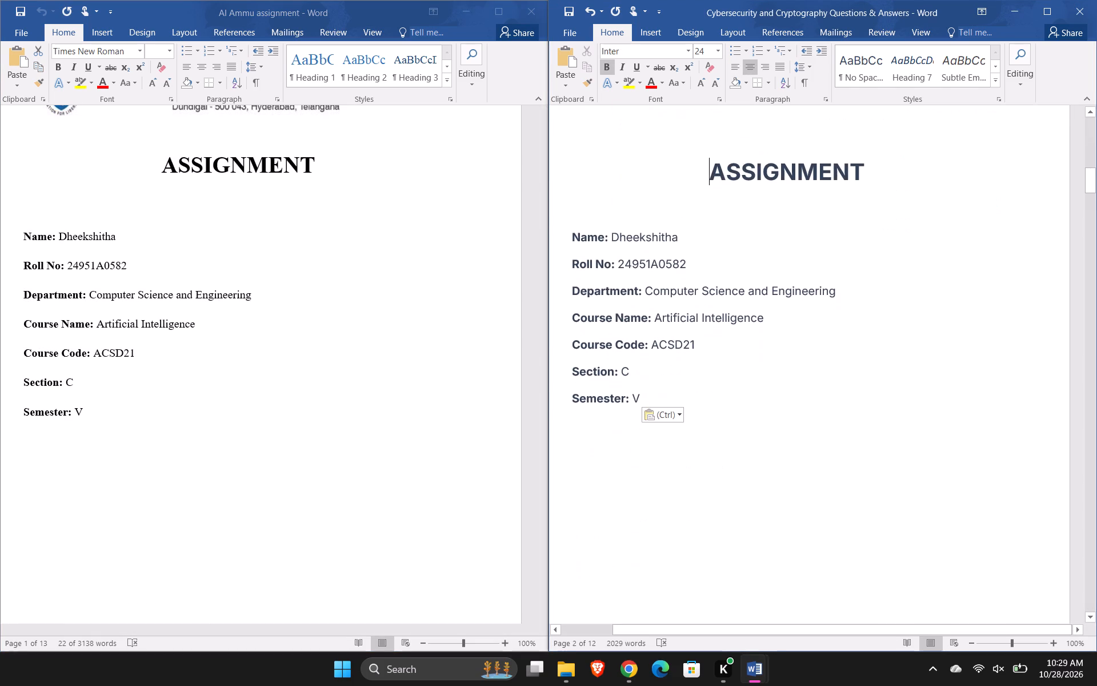
{"action": "key", "text": "BackSpace"}
{"action": "key", "text": "BackSpace"}
{"action": "scroll", "coordinate": [667, 340], "scroll_direction": "up", "scroll_amount": 6}
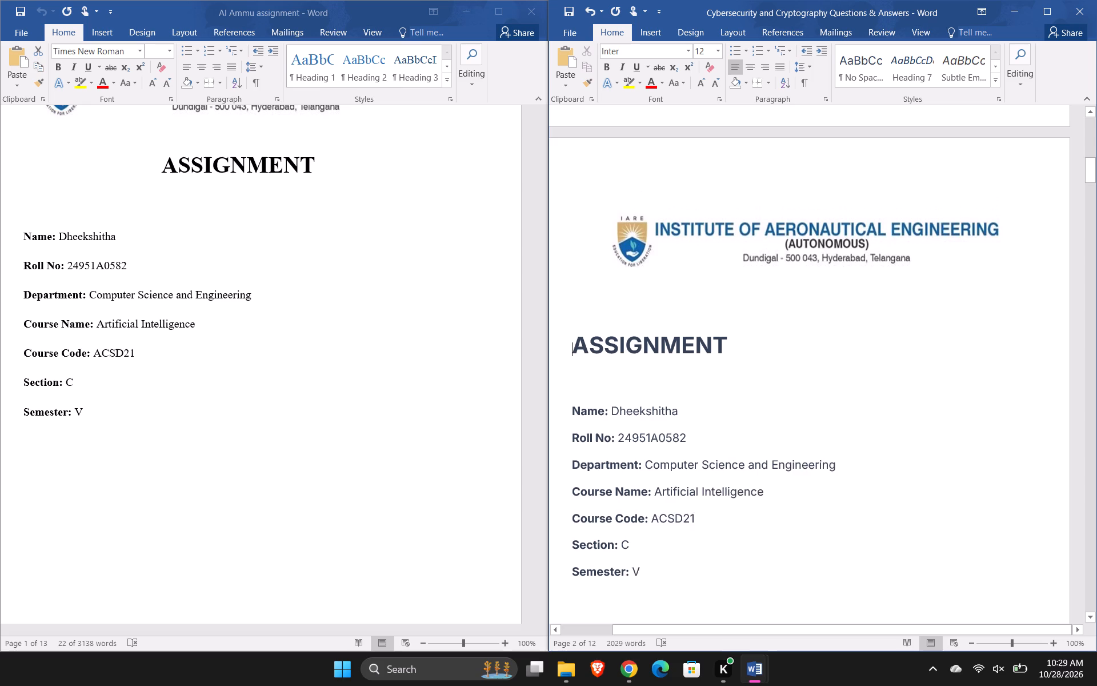
{"action": "key", "text": "Tab"}
{"action": "key", "text": "Tab"}
{"action": "key", "text": "Tab"}
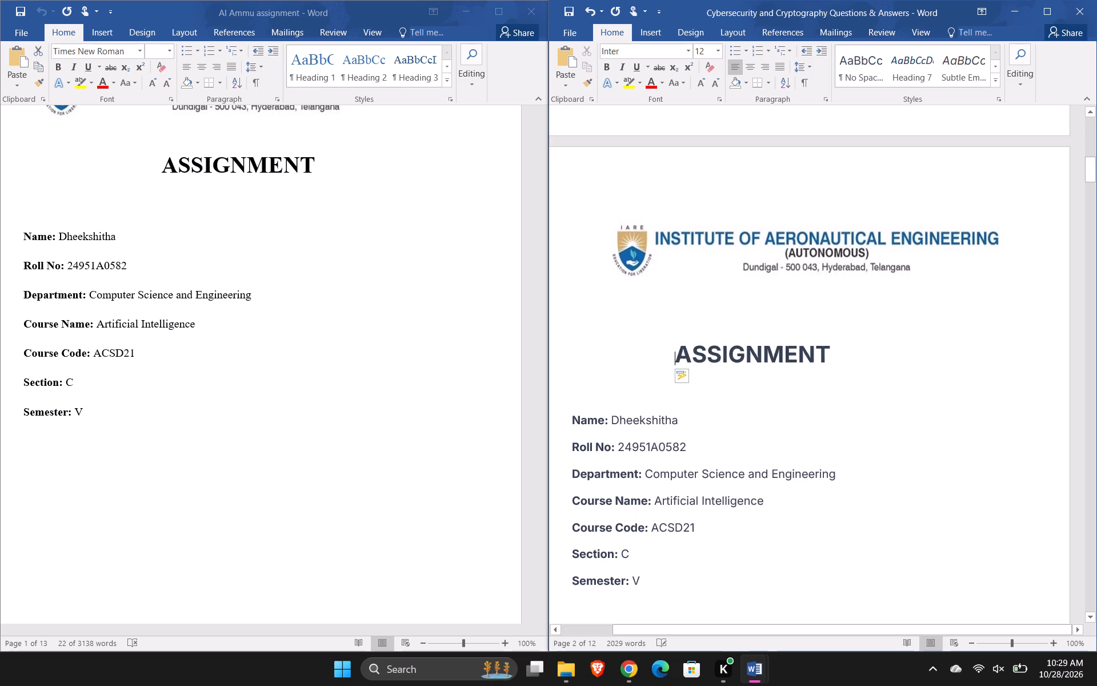
{"action": "key", "text": "Tab"}
{"action": "key", "text": "Tab"}
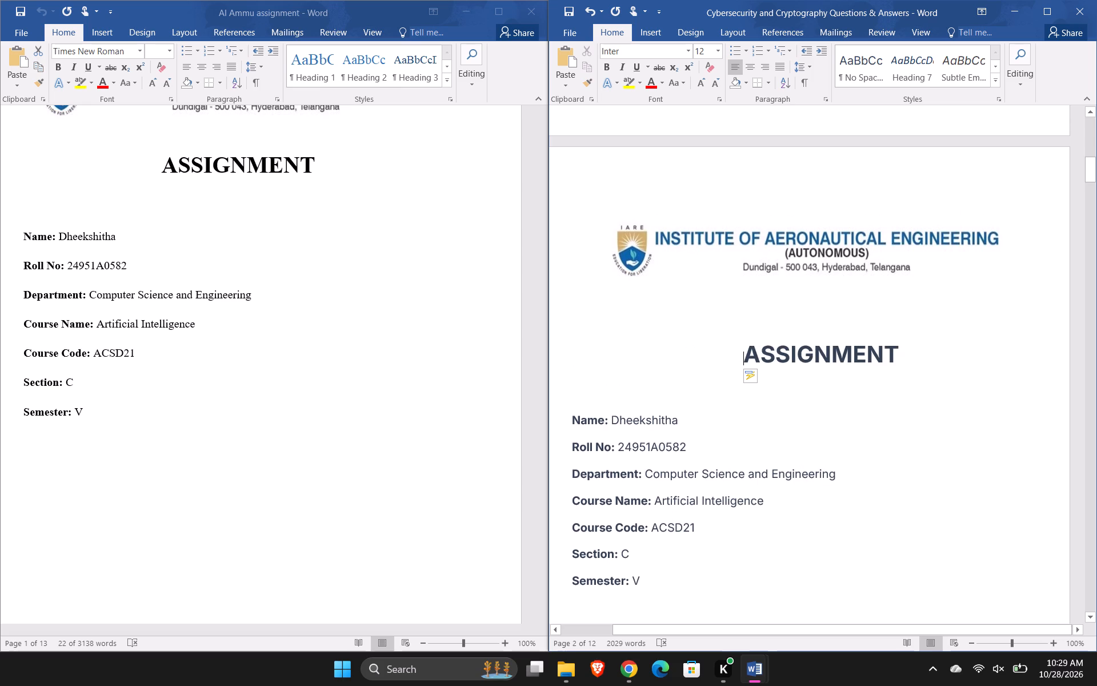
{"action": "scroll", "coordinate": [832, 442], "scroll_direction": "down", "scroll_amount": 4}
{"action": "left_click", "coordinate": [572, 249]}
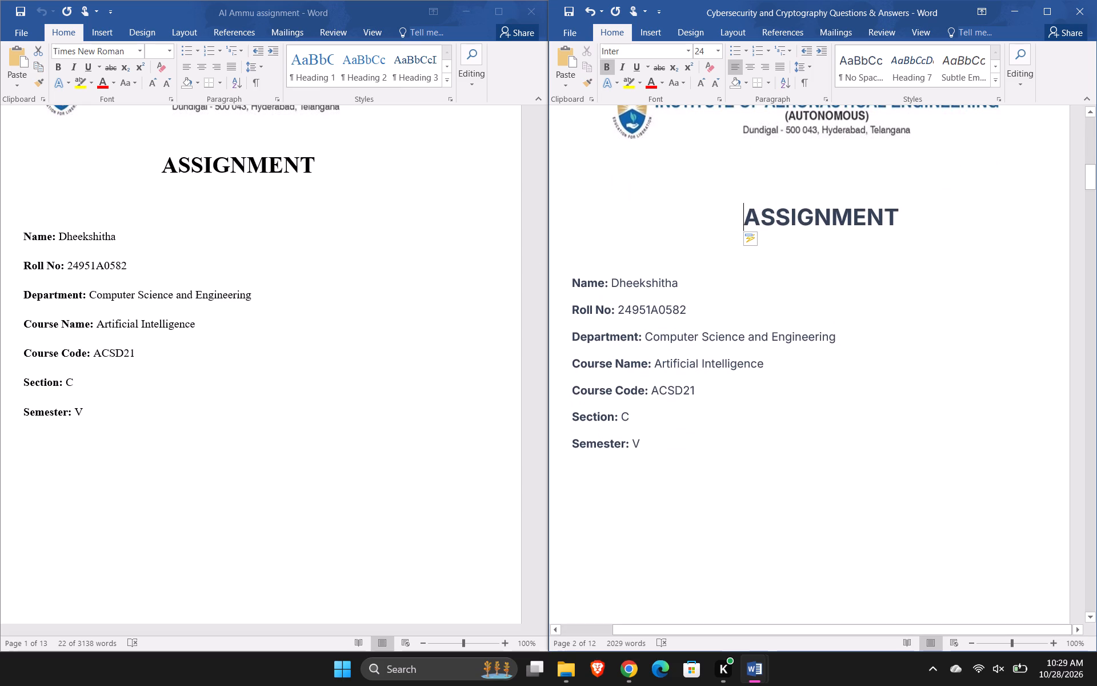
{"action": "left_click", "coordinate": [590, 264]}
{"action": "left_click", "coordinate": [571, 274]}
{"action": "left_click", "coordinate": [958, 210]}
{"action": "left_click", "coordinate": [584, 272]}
Delete the course name Artificial Intelligence from the Course Name line of the pasted details.
{"action": "left_click", "coordinate": [760, 374]}
{"action": "key", "text": "BackSpace"}
{"action": "key", "text": "BackSpace"}
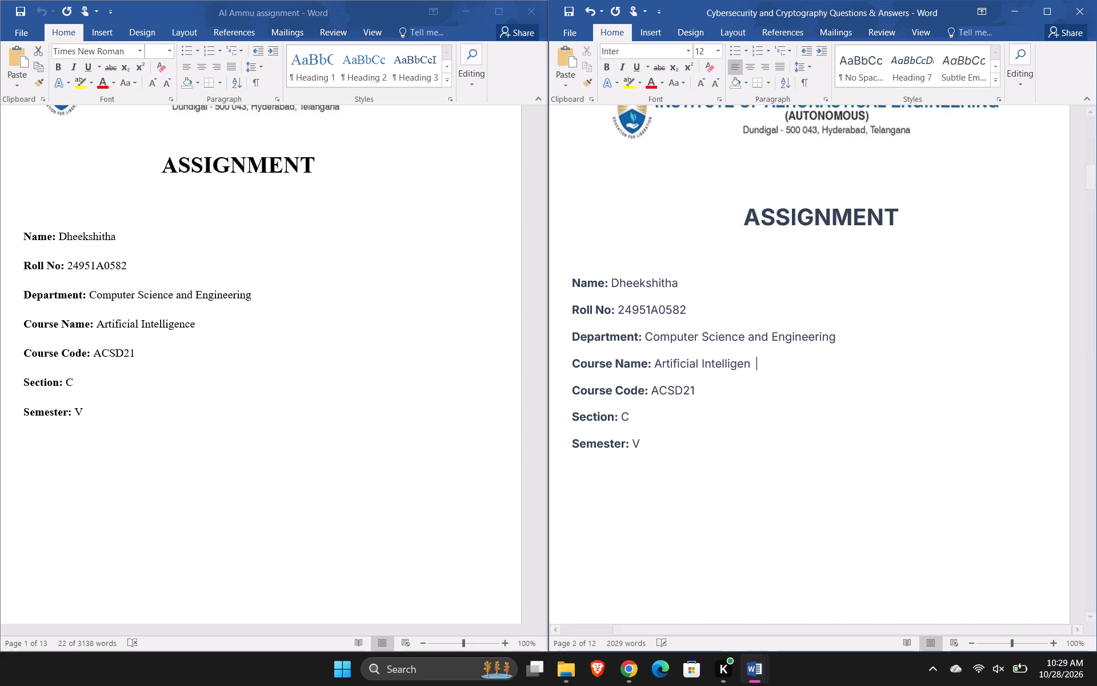
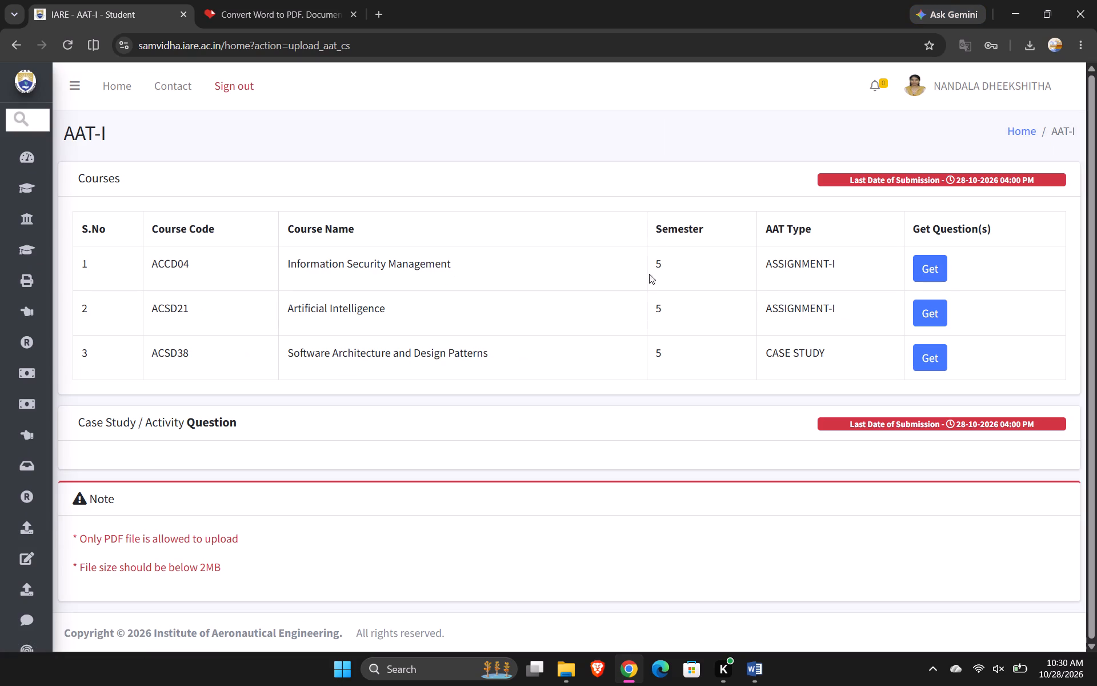
Get the Information Security Management assignment questions on the AAT-I page and copy that course's code, ACCD04.
{"action": "left_click", "coordinate": [936, 271]}
{"action": "left_click", "coordinate": [554, 445]}
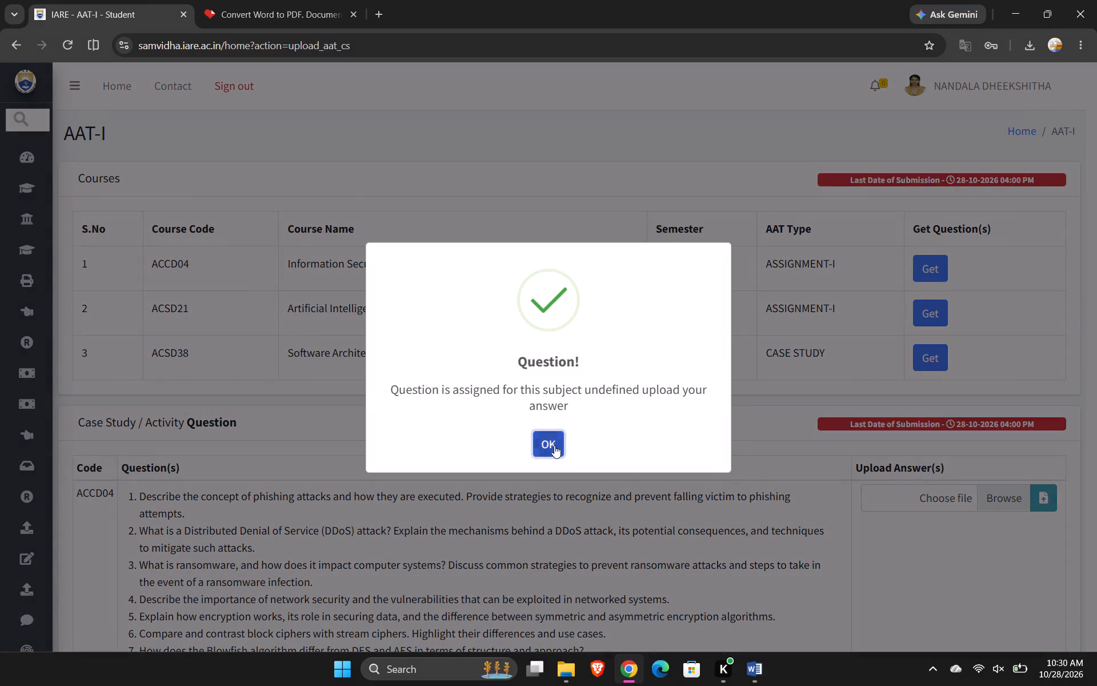
{"action": "left_click_drag", "start_coordinate": [198, 264], "coordinate": [158, 273]}
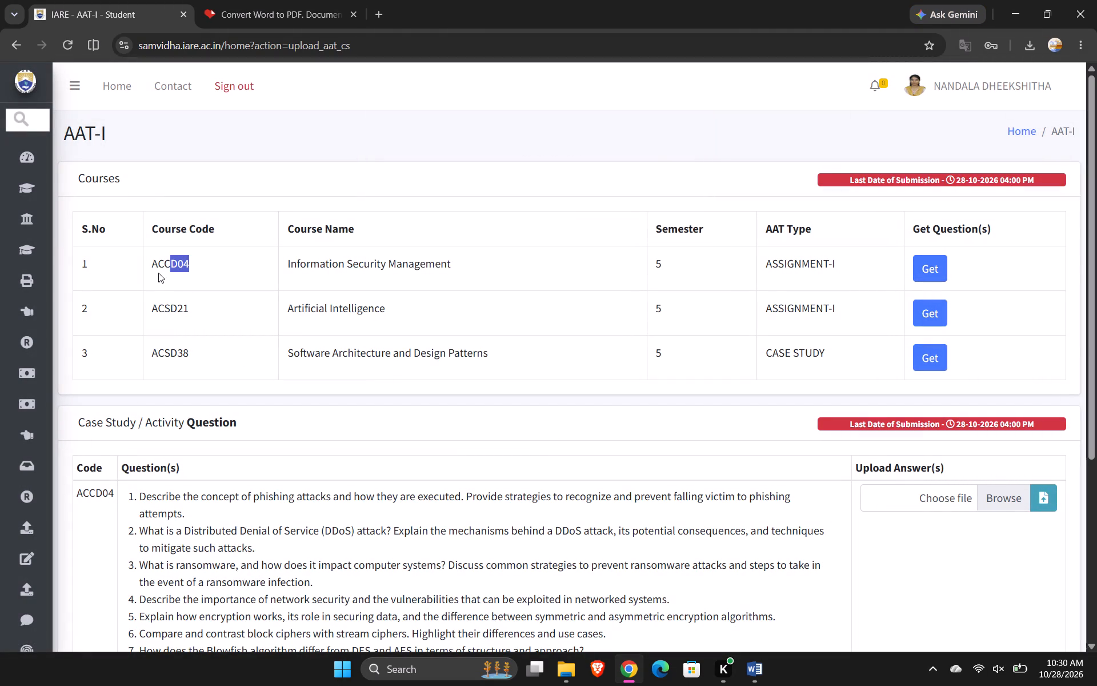
{"action": "left_click_drag", "start_coordinate": [158, 273], "coordinate": [138, 269]}
{"action": "right_click", "coordinate": [158, 268]}
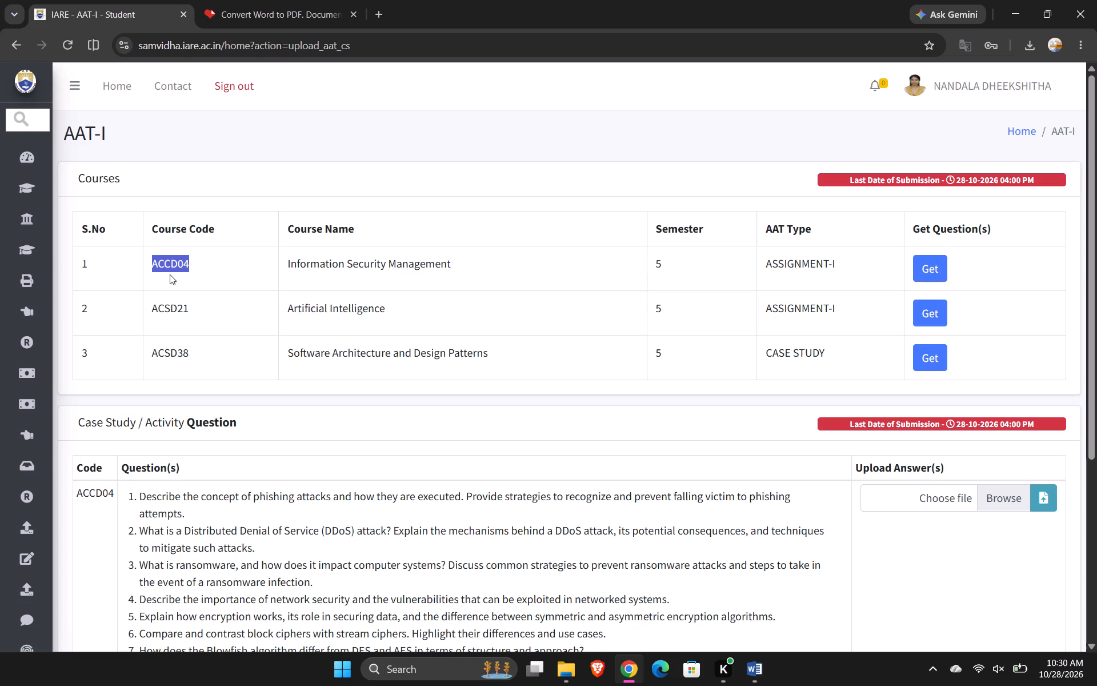
{"action": "key", "text": "ctrl+c"}
{"action": "scroll", "coordinate": [394, 342], "scroll_direction": "down", "scroll_amount": 2}
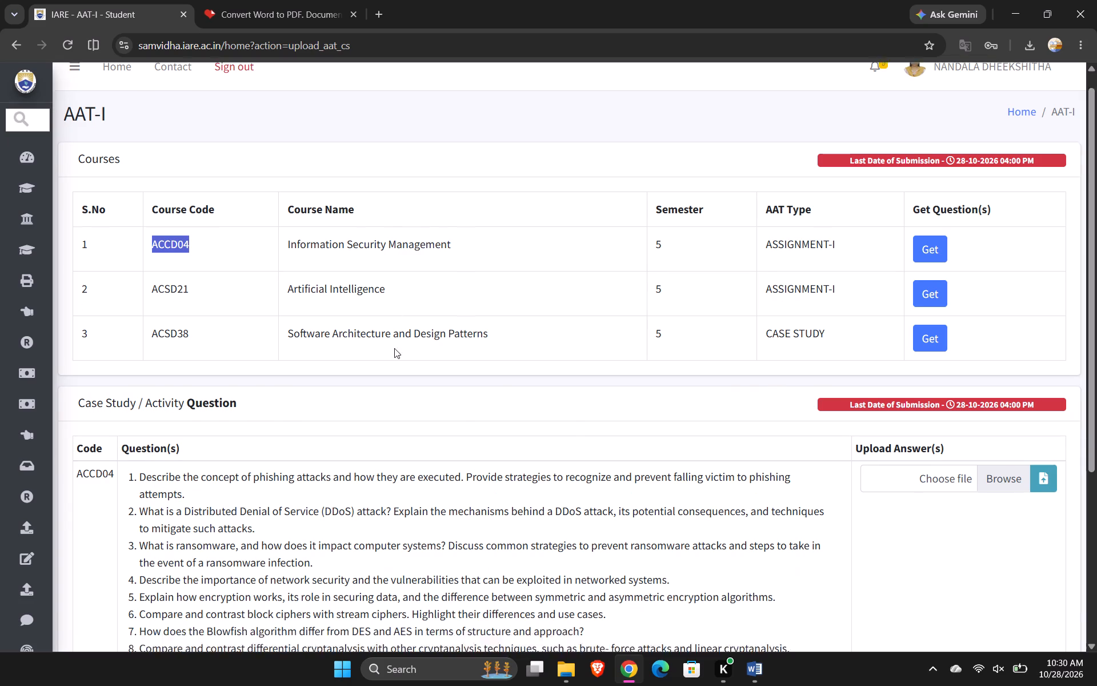
{"action": "scroll", "coordinate": [394, 348], "scroll_direction": "down", "scroll_amount": 1}
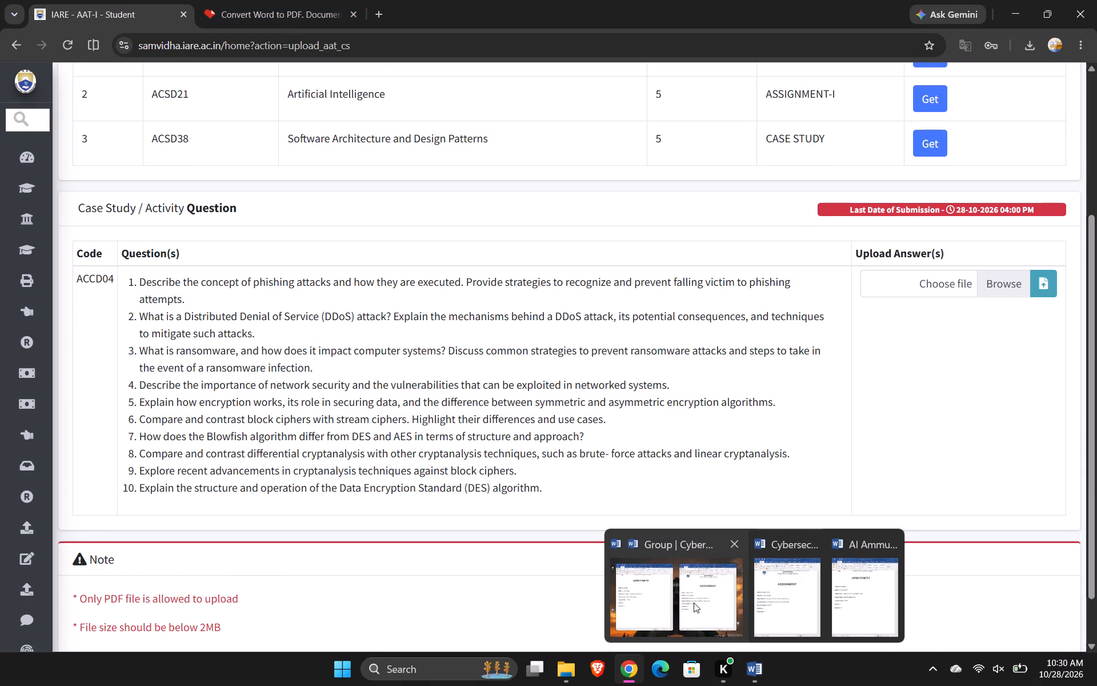
Back in the Word Q&A document, delete the surplus empty lines above the Question 1 heading following the cover page.
{"action": "left_click", "coordinate": [694, 602]}
{"action": "scroll", "coordinate": [727, 340], "scroll_direction": "up", "scroll_amount": 2}
{"action": "scroll", "coordinate": [747, 410], "scroll_direction": "down", "scroll_amount": 3}
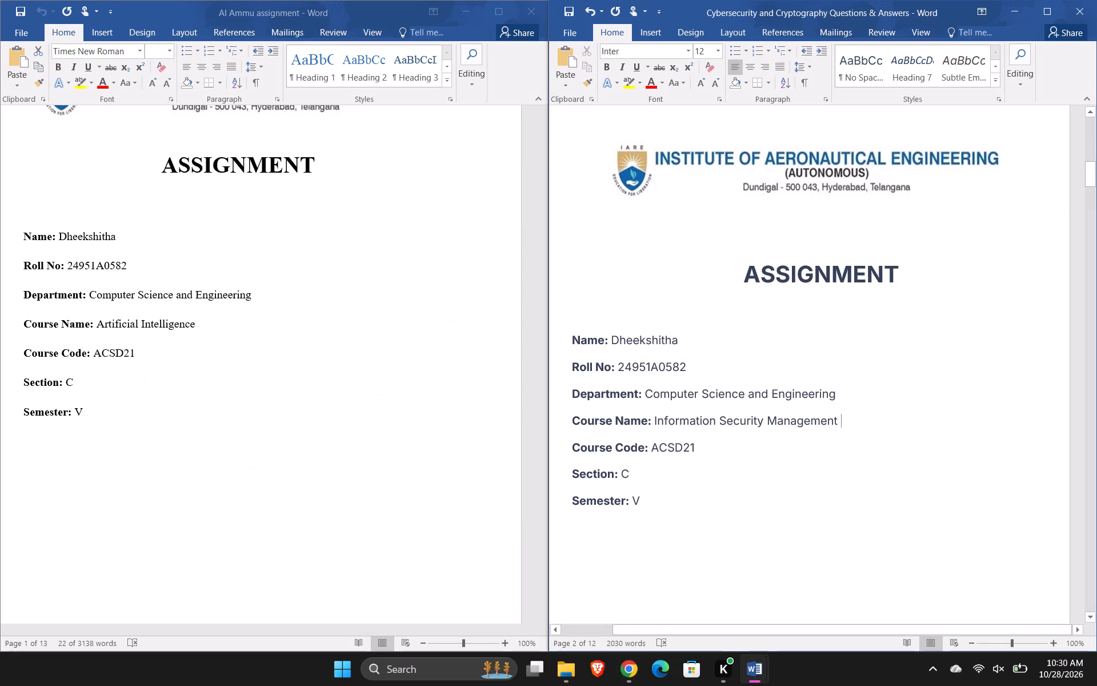
{"action": "scroll", "coordinate": [747, 410], "scroll_direction": "down", "scroll_amount": 20}
{"action": "scroll", "coordinate": [747, 410], "scroll_direction": "down", "scroll_amount": 6}
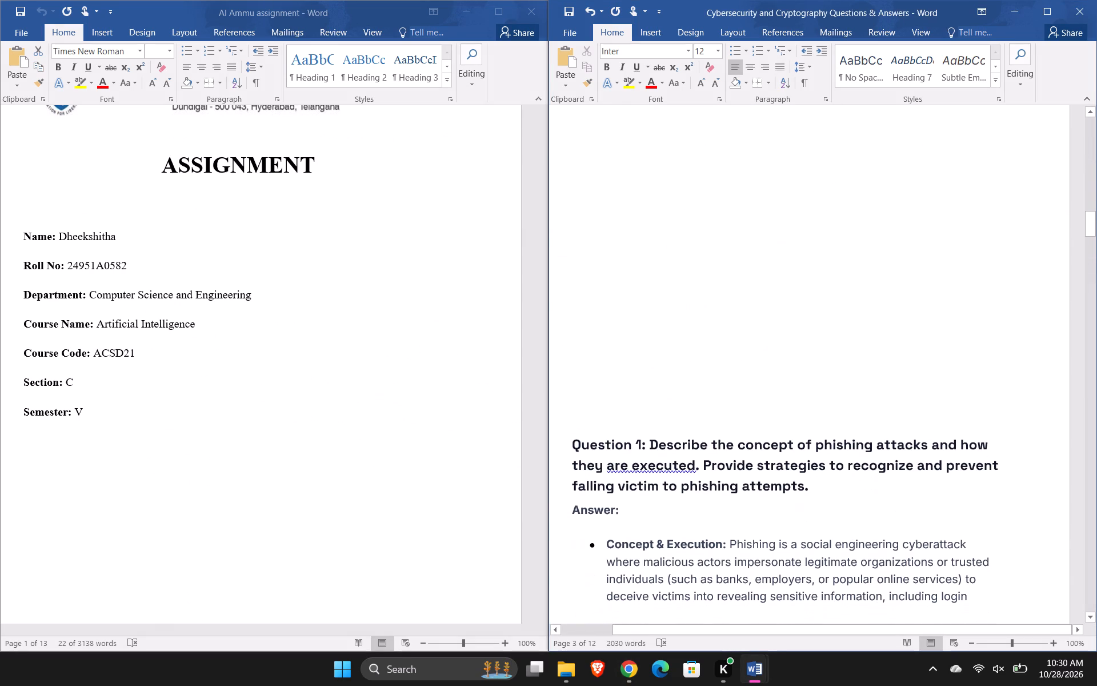
{"action": "scroll", "coordinate": [750, 407], "scroll_direction": "up", "scroll_amount": 20}
{"action": "scroll", "coordinate": [750, 407], "scroll_direction": "up", "scroll_amount": 2}
{"action": "scroll", "coordinate": [750, 407], "scroll_direction": "down", "scroll_amount": 11}
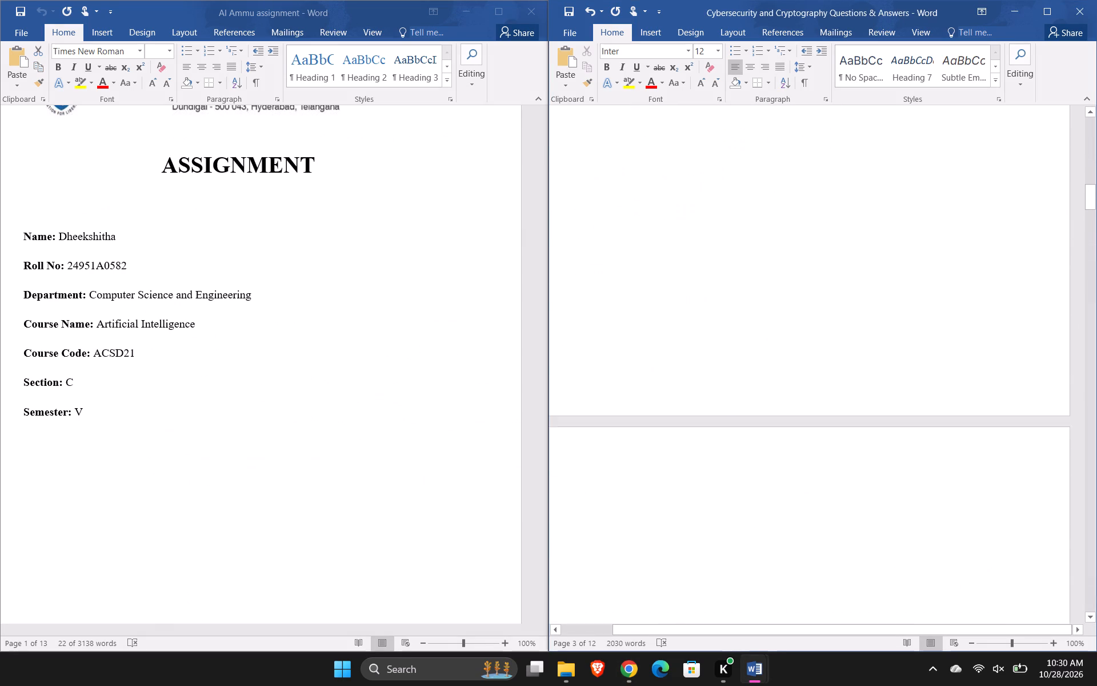
{"action": "scroll", "coordinate": [633, 526], "scroll_direction": "down", "scroll_amount": 10}
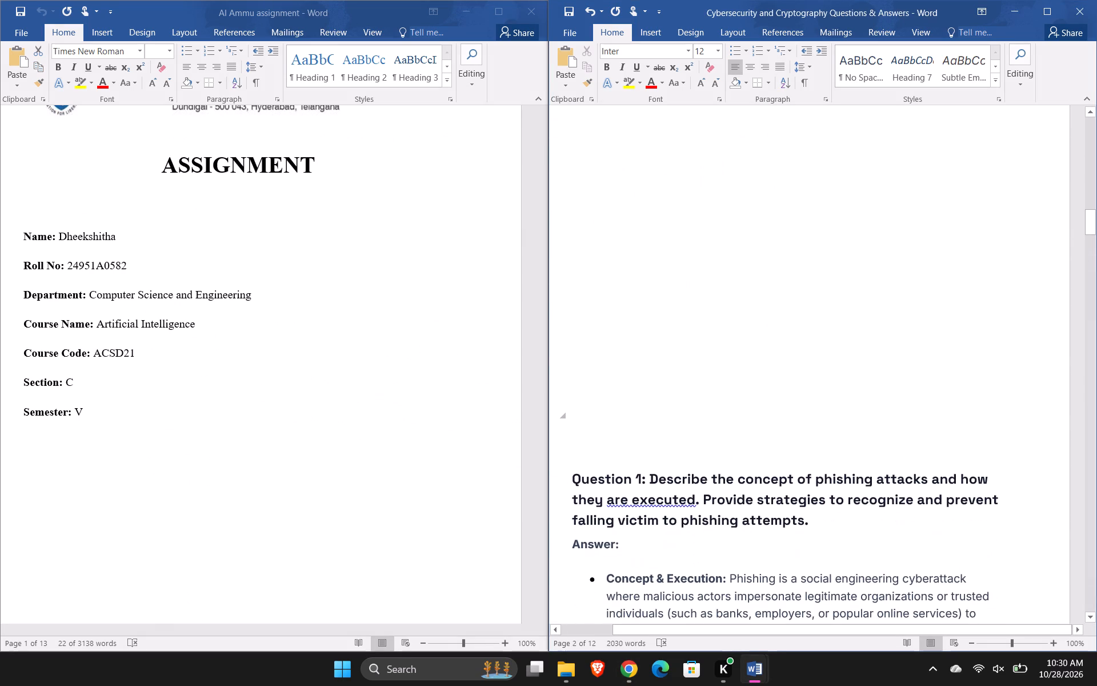
{"action": "left_click", "coordinate": [572, 425]}
{"action": "key", "text": "BackSpace"}
{"action": "key", "text": "BackSpace"}
{"action": "key", "text": "BackSpace"}
{"action": "key", "text": "BackSpace"}
{"action": "key", "text": "BackSpace"}
{"action": "key", "text": "BackSpace"}
{"action": "key", "text": "BackSpace"}
{"action": "key", "text": "BackSpace"}
{"action": "key", "text": "BackSpace"}
{"action": "key", "text": "BackSpace"}
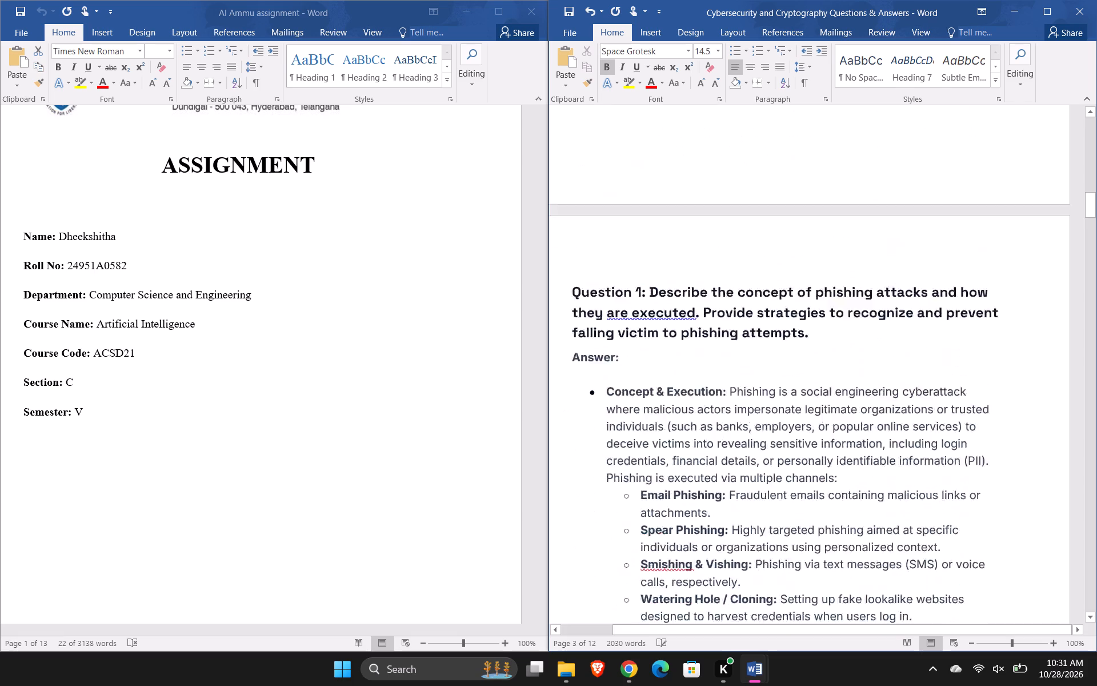
Delete the course code ACSD21 from the Course Code line on the assignment cover page.
{"action": "scroll", "coordinate": [659, 519], "scroll_direction": "up", "scroll_amount": 15}
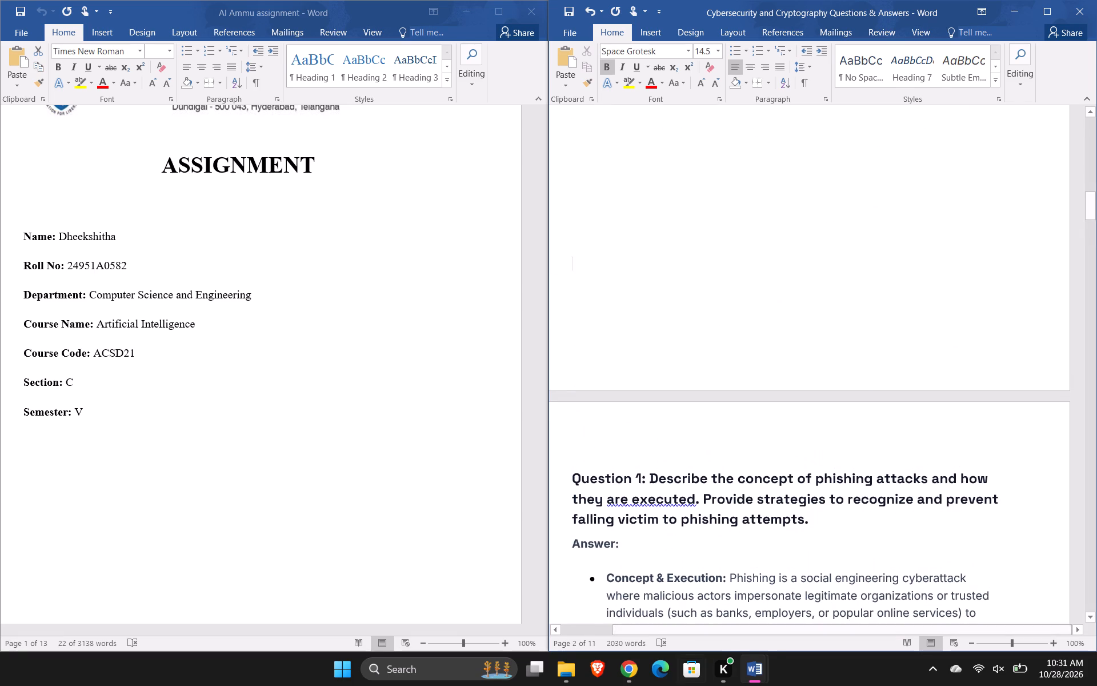
{"action": "scroll", "coordinate": [777, 685], "scroll_direction": "up", "scroll_amount": 6}
{"action": "scroll", "coordinate": [641, 452], "scroll_direction": "up", "scroll_amount": 14}
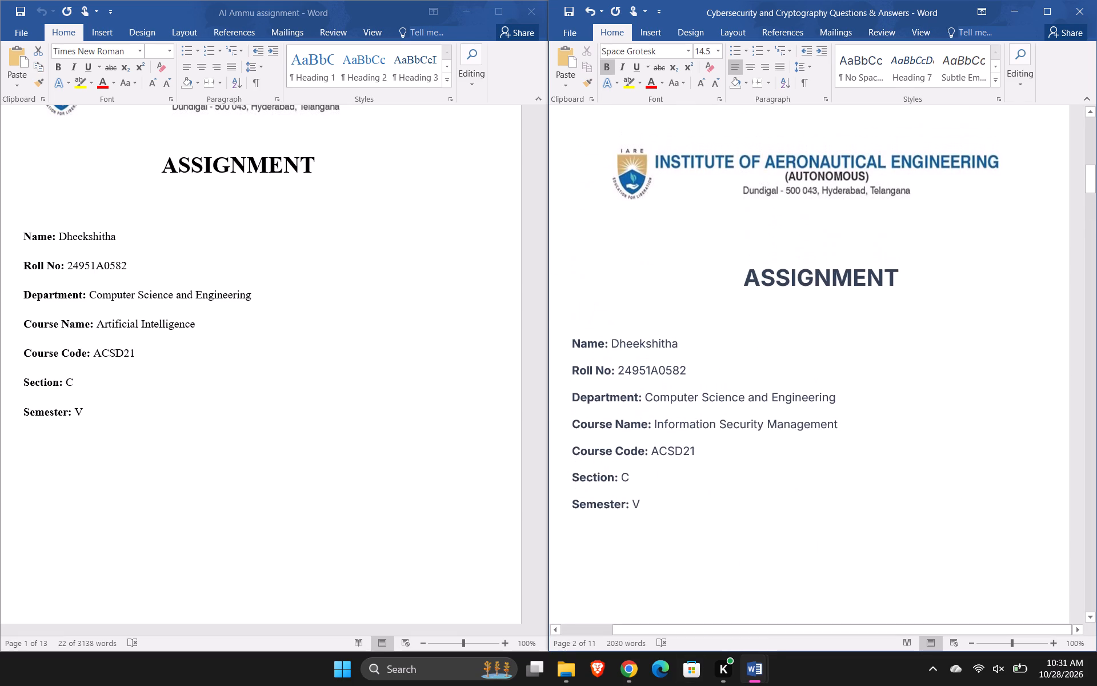
{"action": "left_click", "coordinate": [694, 450]}
{"action": "key", "text": "BackSpace"}
{"action": "key", "text": "BackSpace"}
{"action": "key", "text": "BackSpace"}
{"action": "key", "text": "BackSpace"}
{"action": "key", "text": "BackSpace"}
{"action": "key", "text": "BackSpace"}
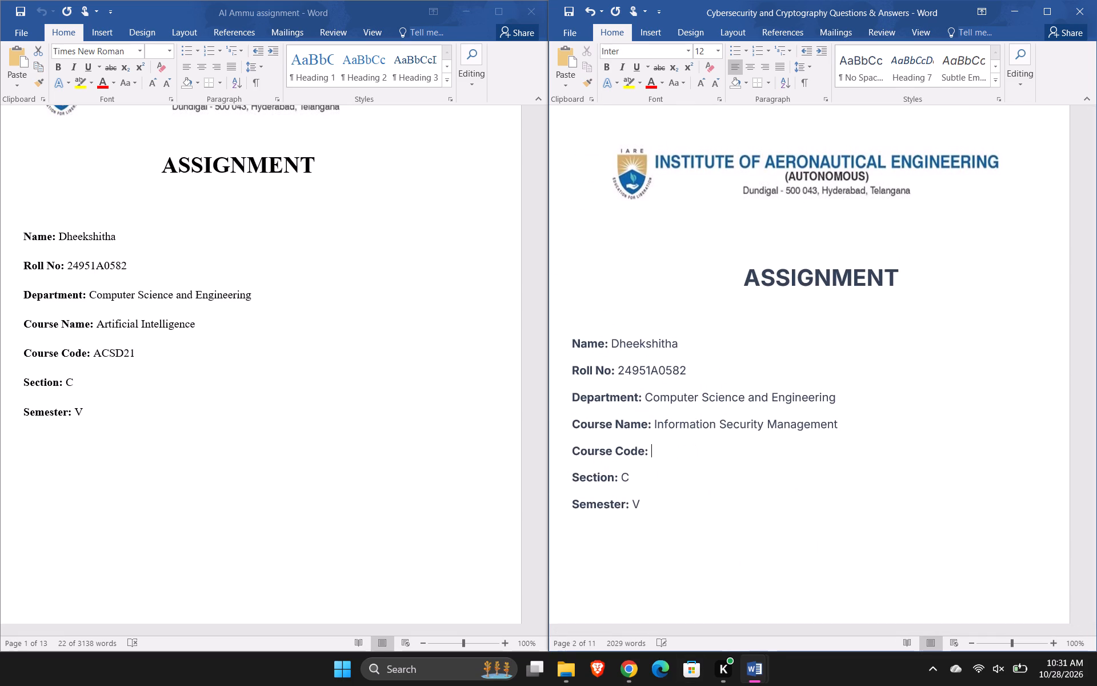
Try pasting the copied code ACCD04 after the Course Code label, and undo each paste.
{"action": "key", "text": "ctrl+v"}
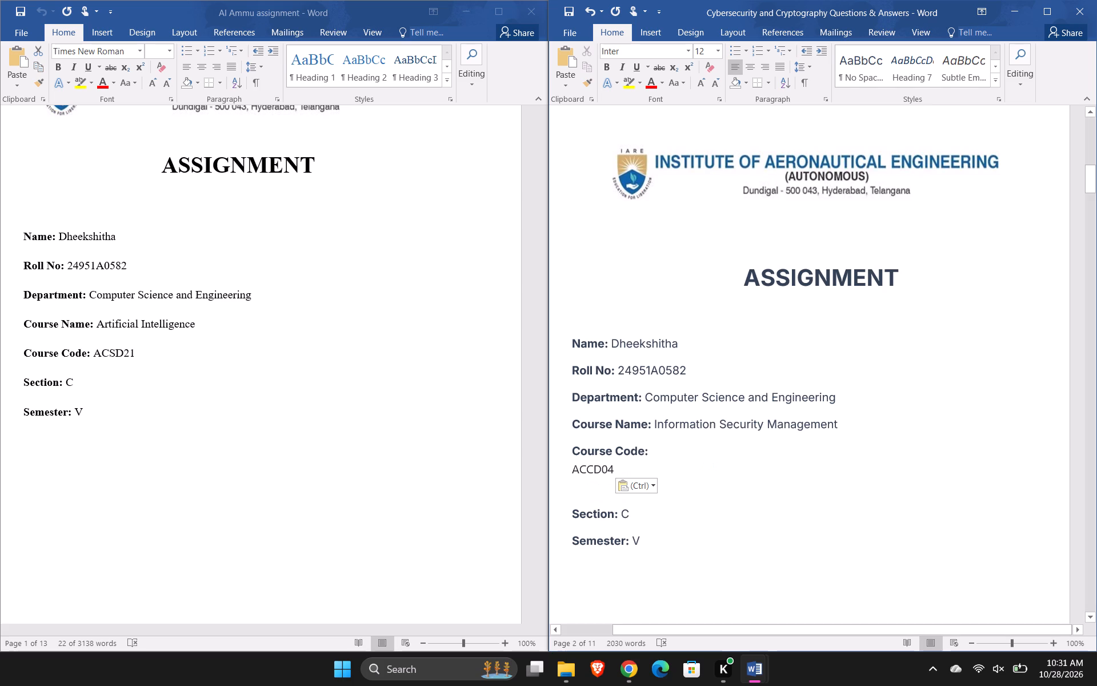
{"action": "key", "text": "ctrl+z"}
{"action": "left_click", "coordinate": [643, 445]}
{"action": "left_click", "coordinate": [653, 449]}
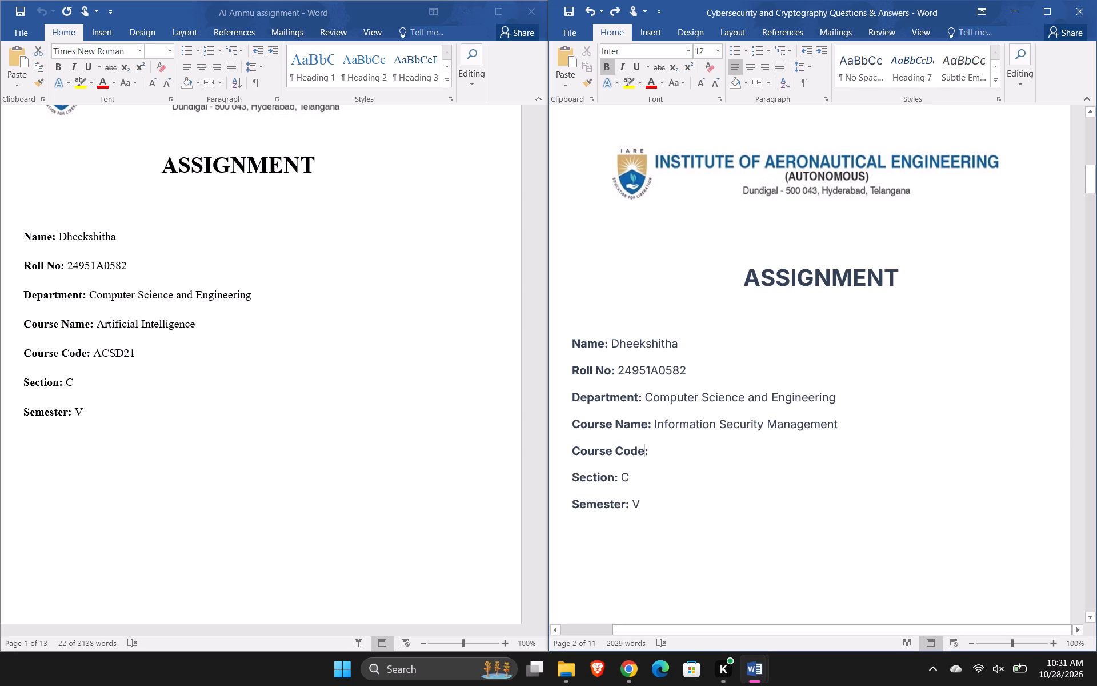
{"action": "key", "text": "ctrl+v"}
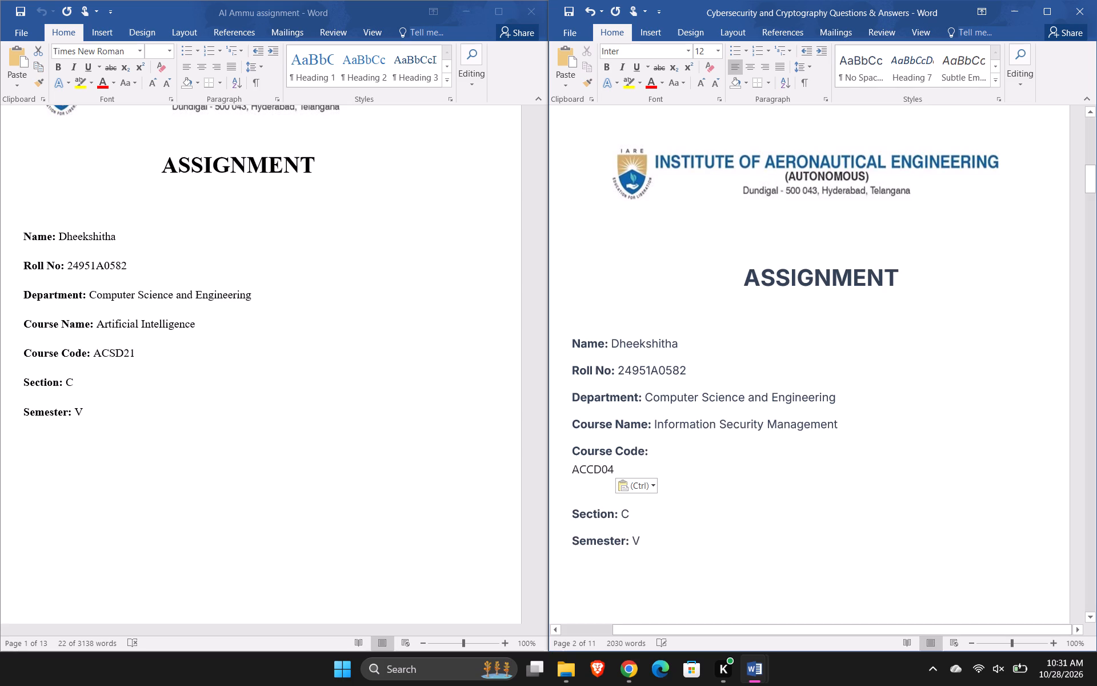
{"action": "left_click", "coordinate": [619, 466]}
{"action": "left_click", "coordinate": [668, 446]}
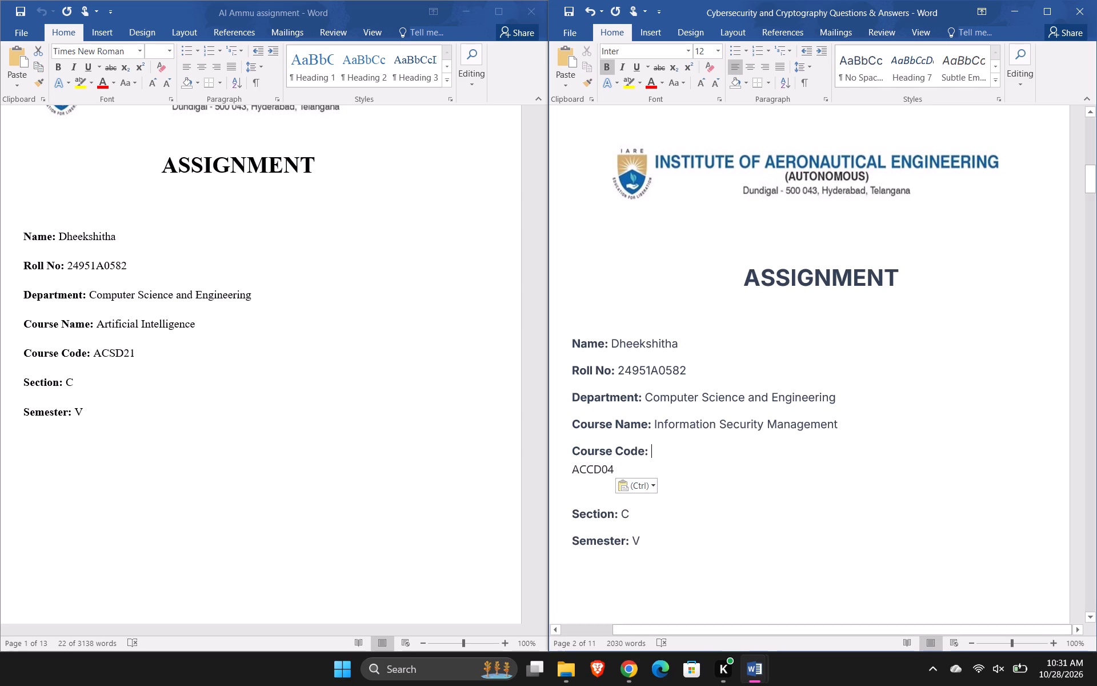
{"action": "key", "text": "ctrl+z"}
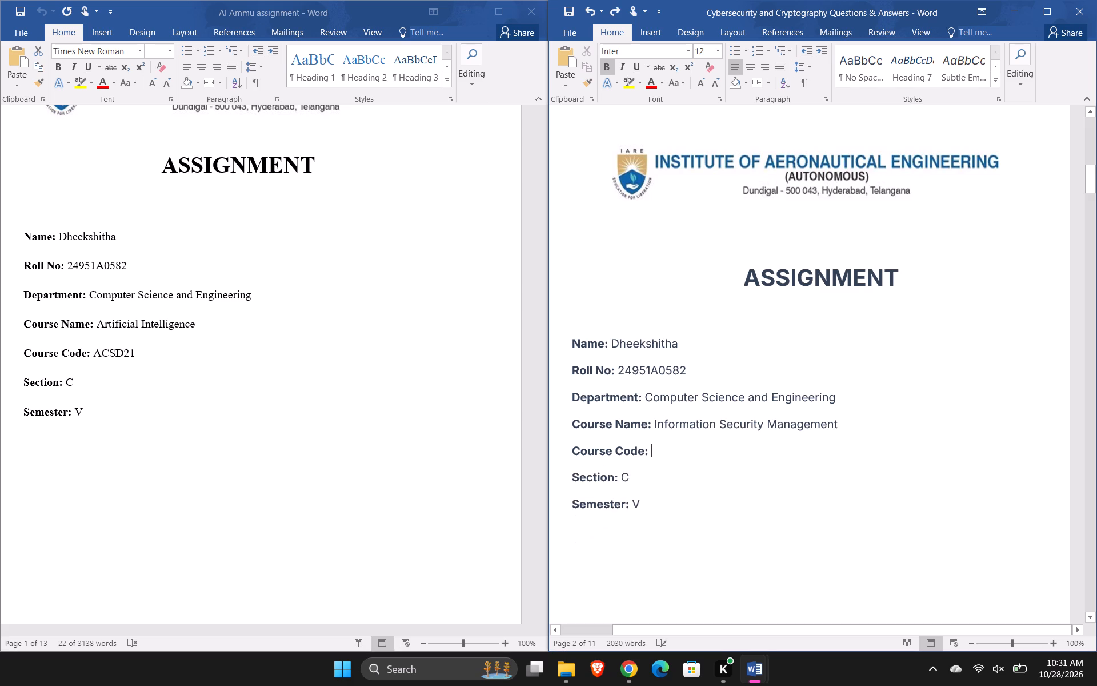
Enter ACCD04 on the cover page's Course Code line, checking it against the Information Security Management row on the AAT-I page.
{"action": "key", "text": "ctrl+z"}
{"action": "key", "text": "ctrl+x"}
{"action": "type", "text": "cc"}
{"action": "key", "text": "BackSpace"}
{"action": "key", "text": "BackSpace"}
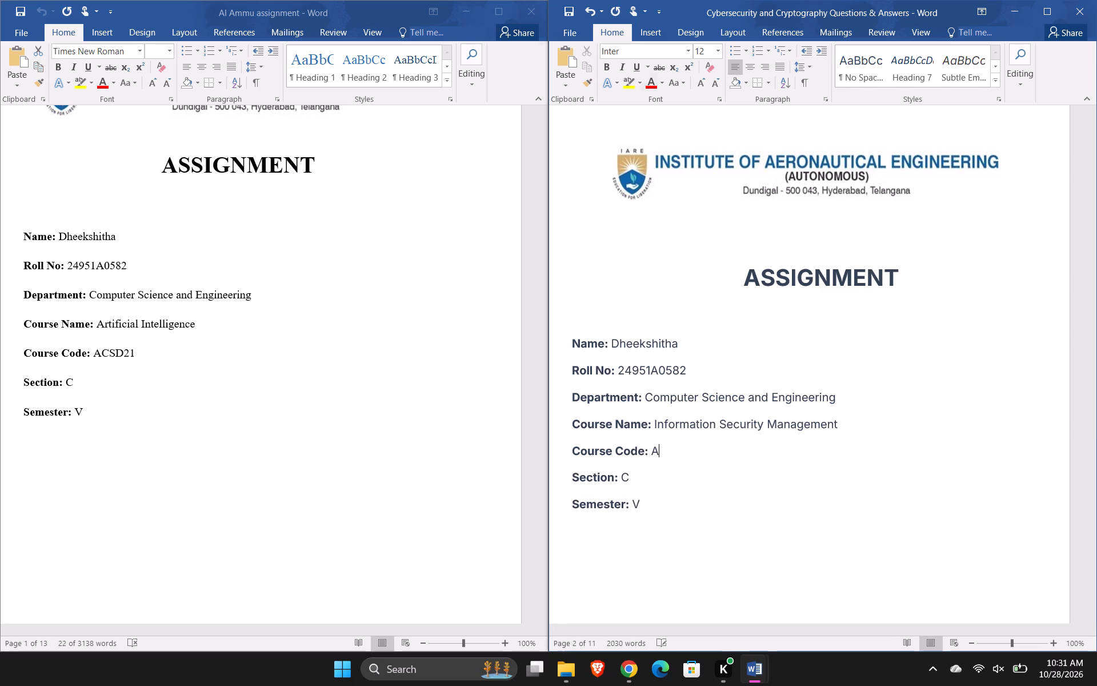
{"action": "type", "text": "CC"}
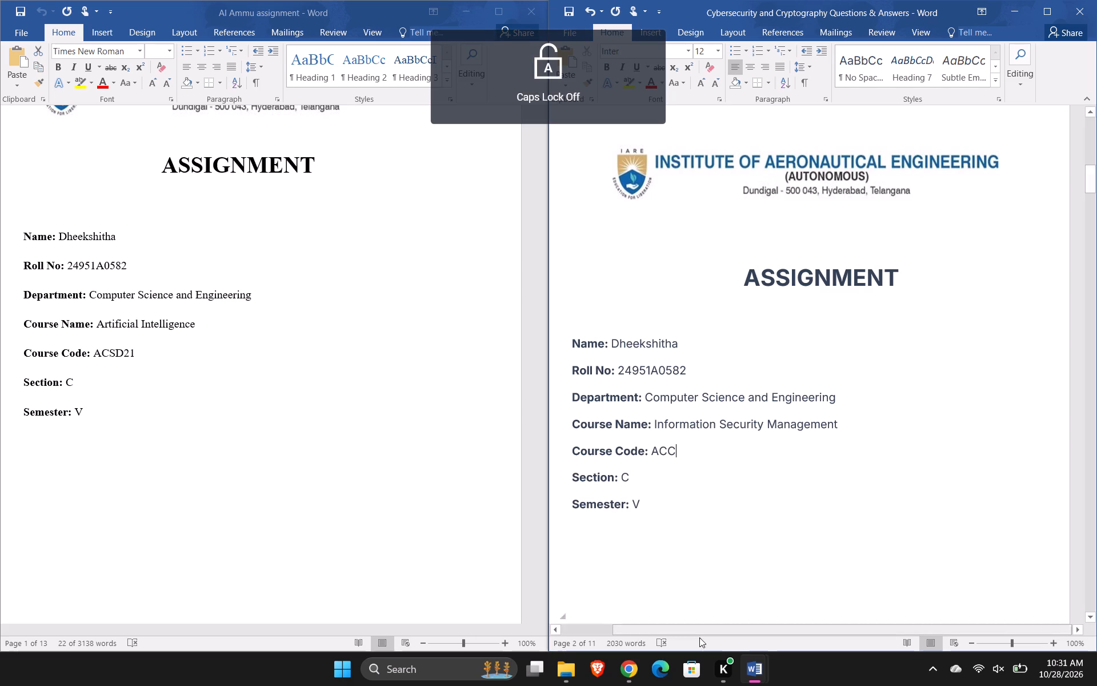
{"action": "left_click", "coordinate": [617, 581]}
{"action": "scroll", "coordinate": [382, 444], "scroll_direction": "up", "scroll_amount": 2}
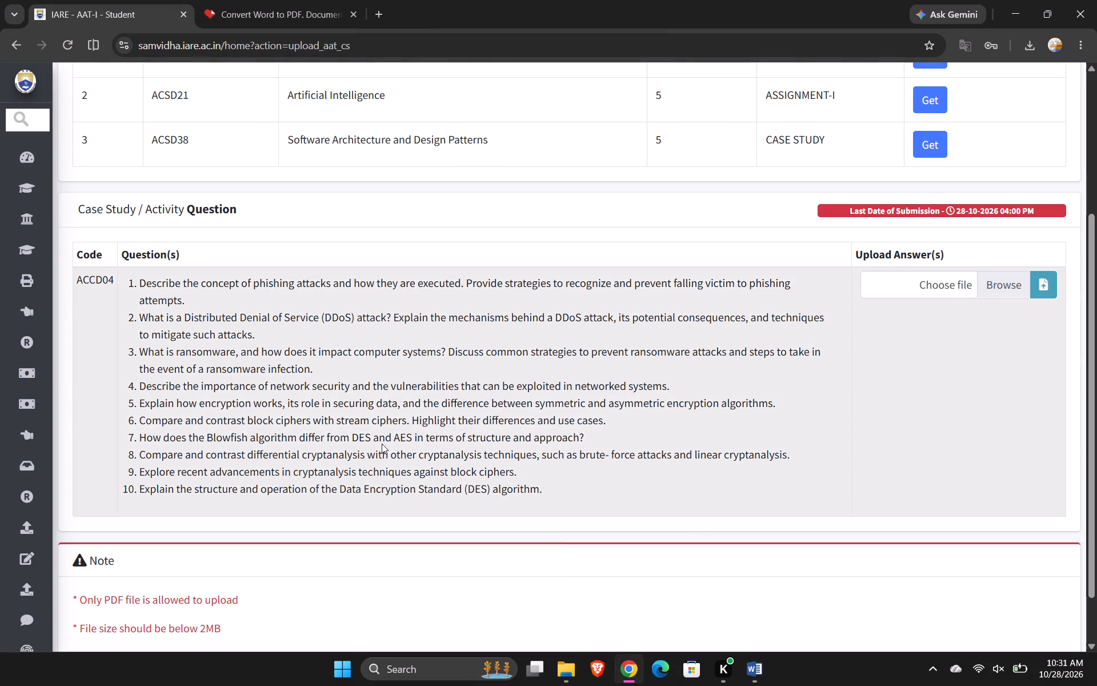
{"action": "scroll", "coordinate": [382, 444], "scroll_direction": "up", "scroll_amount": 2}
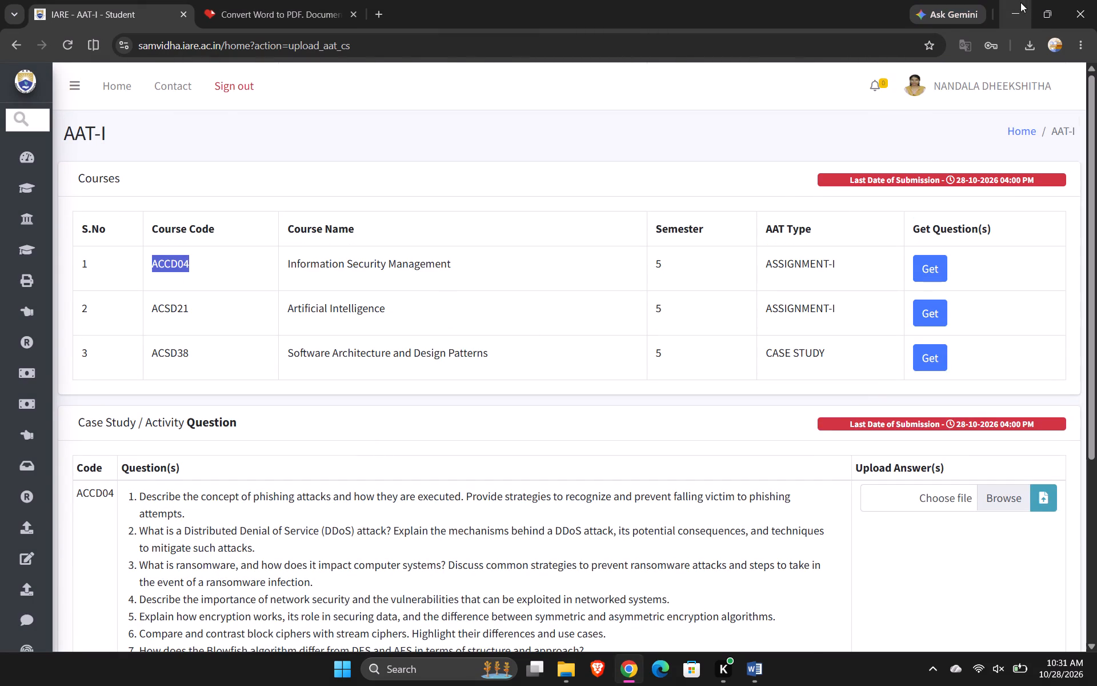
{"action": "left_click", "coordinate": [1018, 3]}
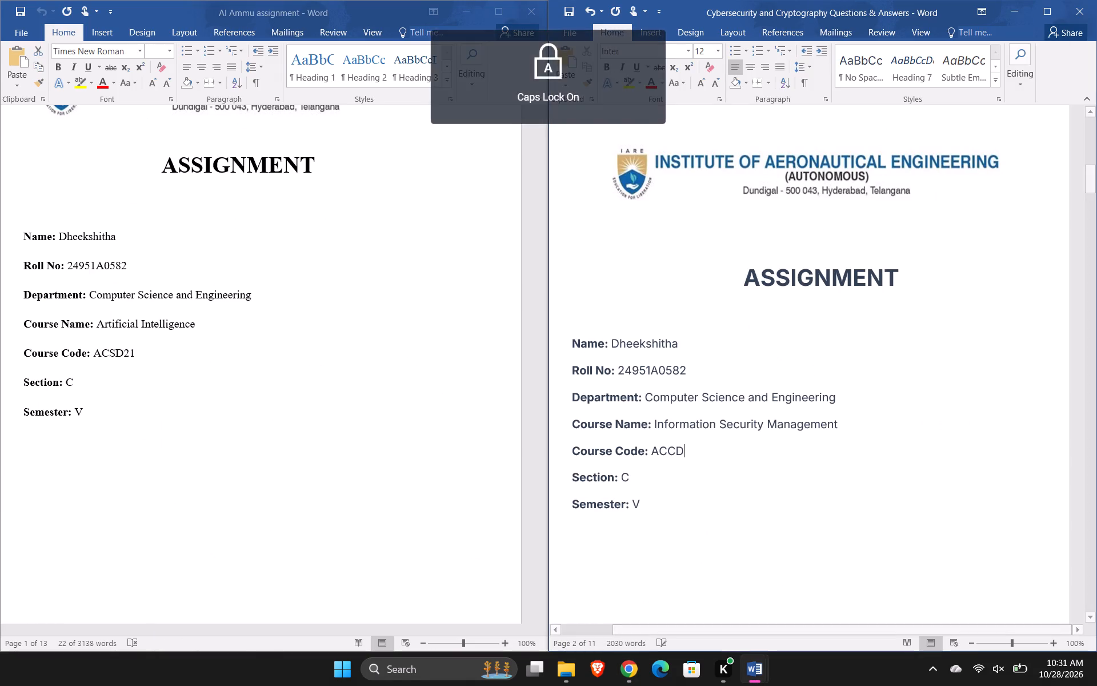
{"action": "key", "text": "0"}
{"action": "key", "text": "4"}
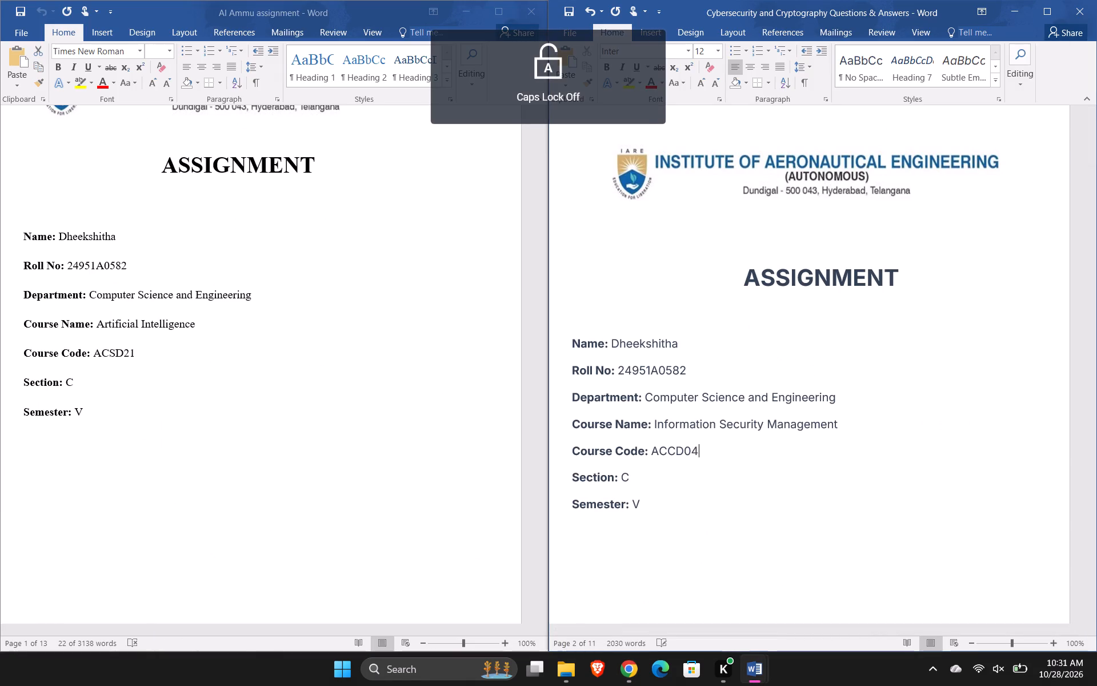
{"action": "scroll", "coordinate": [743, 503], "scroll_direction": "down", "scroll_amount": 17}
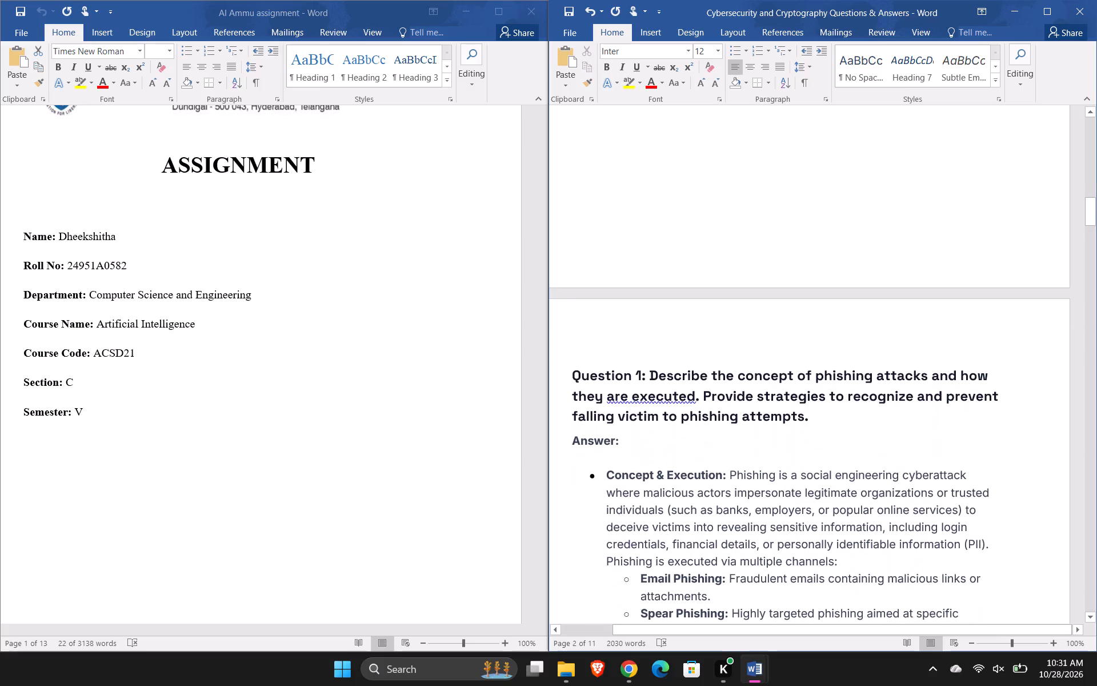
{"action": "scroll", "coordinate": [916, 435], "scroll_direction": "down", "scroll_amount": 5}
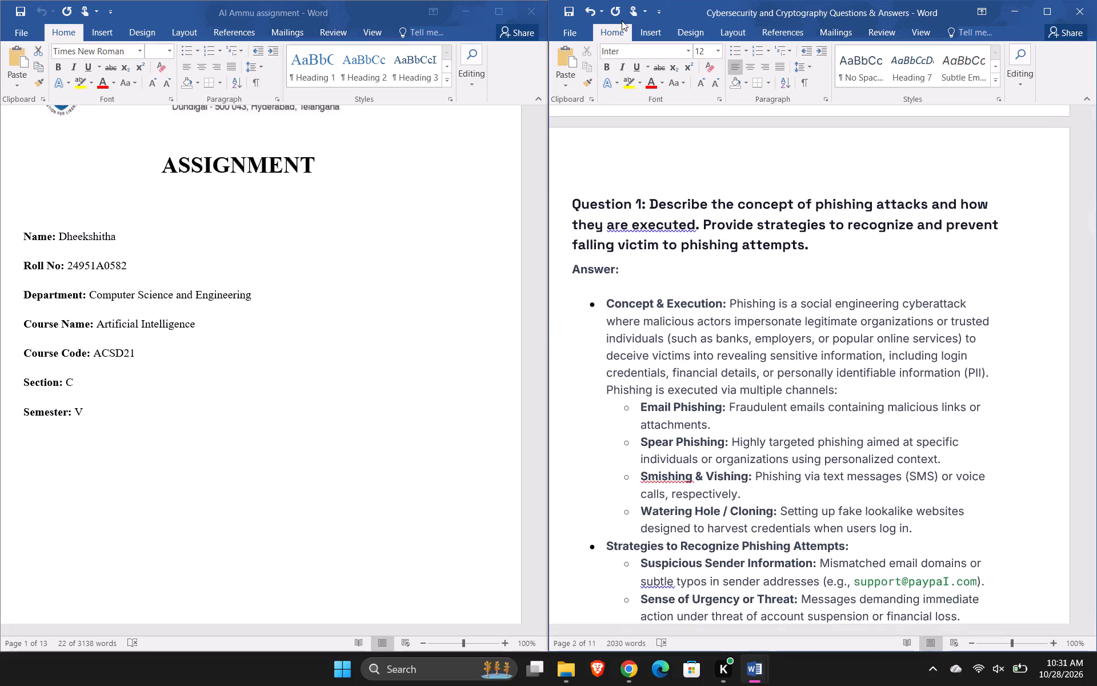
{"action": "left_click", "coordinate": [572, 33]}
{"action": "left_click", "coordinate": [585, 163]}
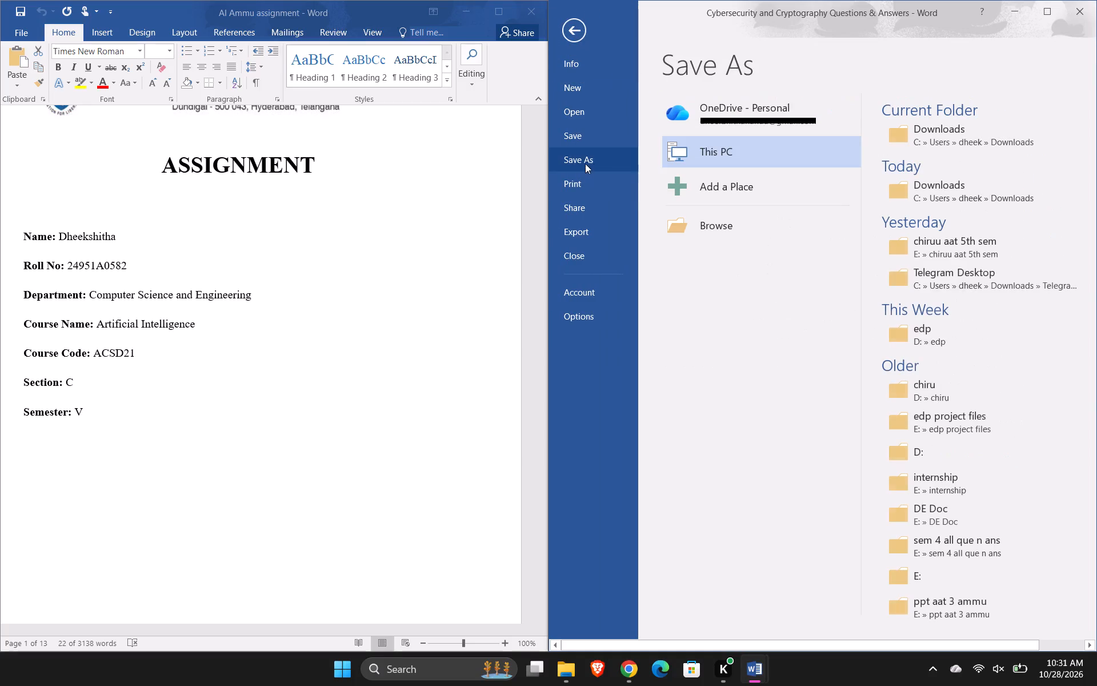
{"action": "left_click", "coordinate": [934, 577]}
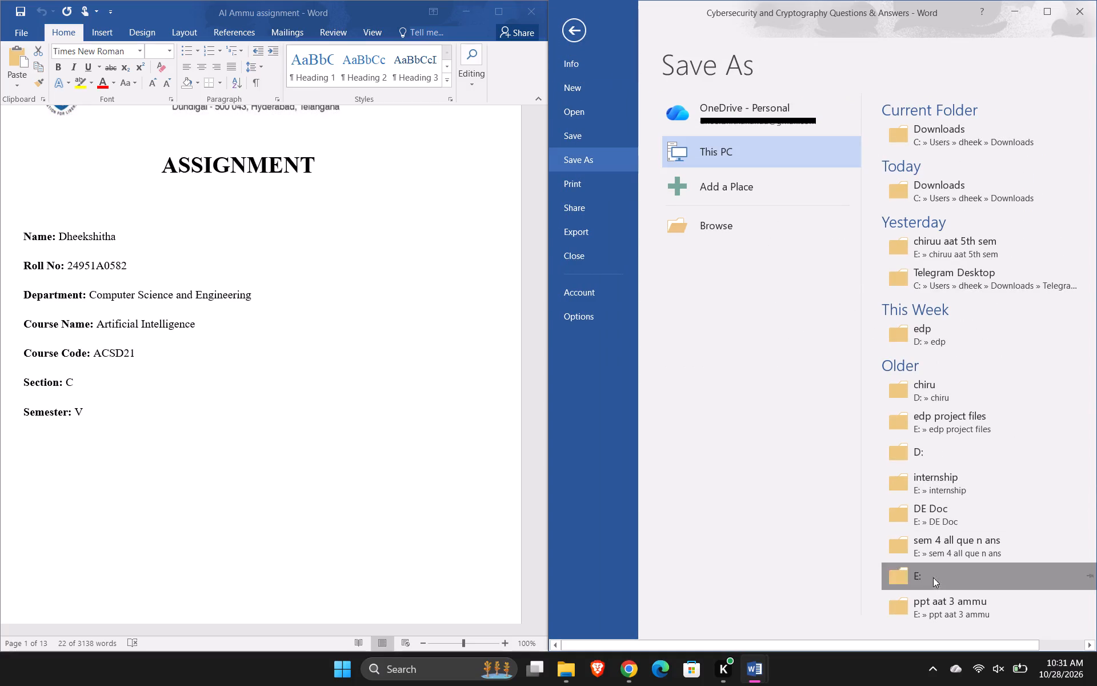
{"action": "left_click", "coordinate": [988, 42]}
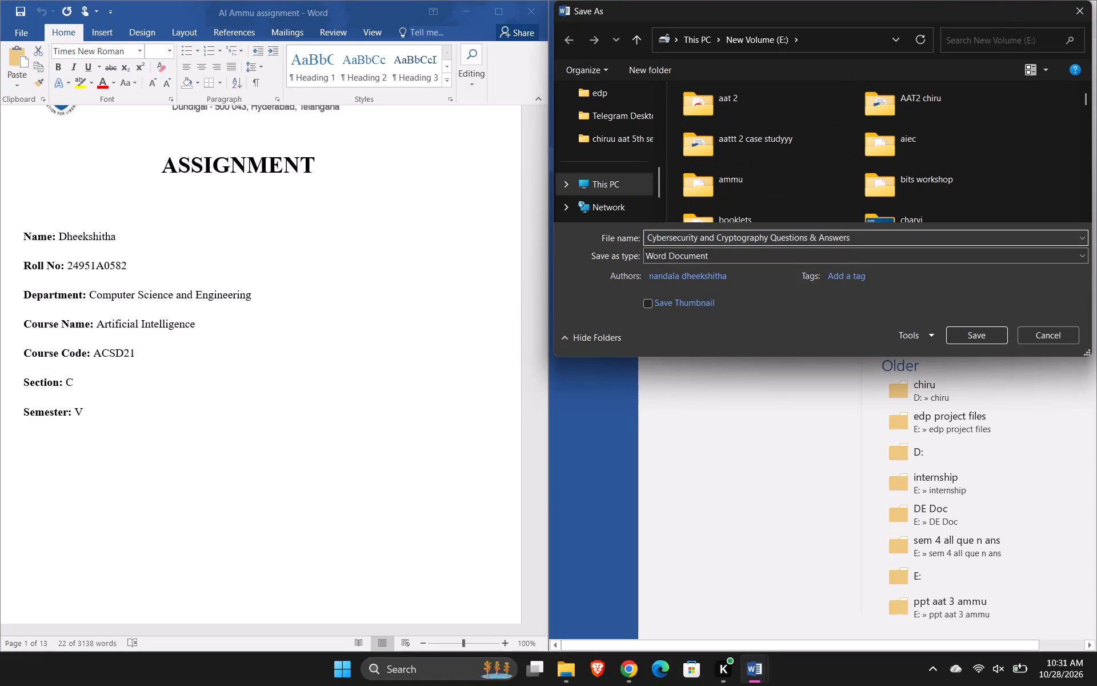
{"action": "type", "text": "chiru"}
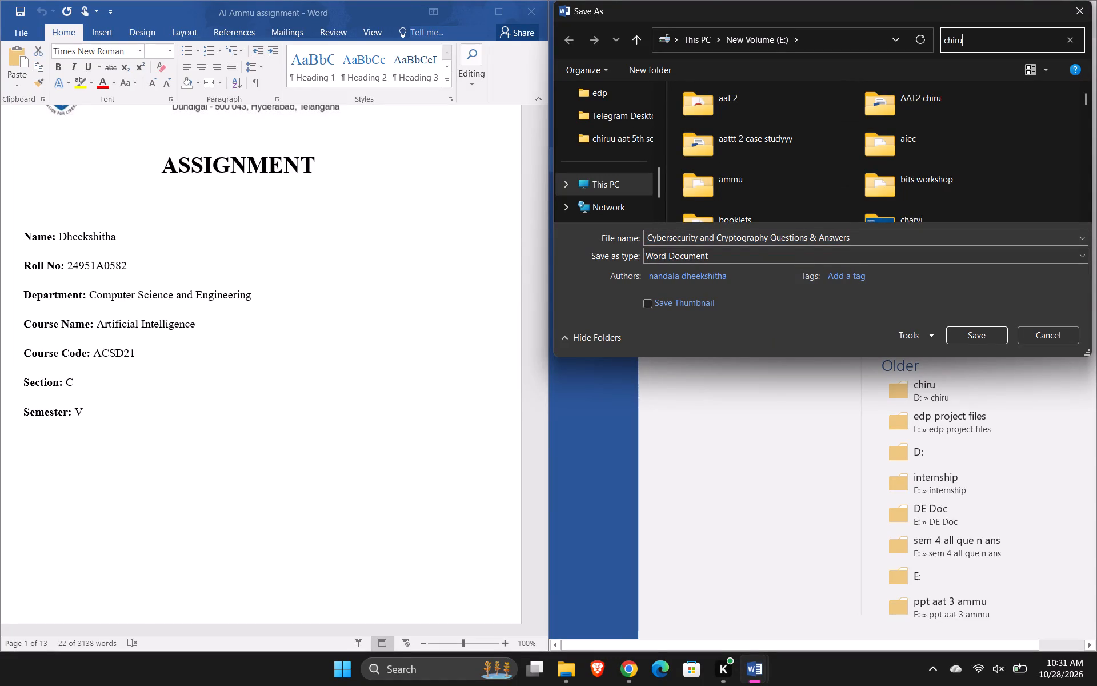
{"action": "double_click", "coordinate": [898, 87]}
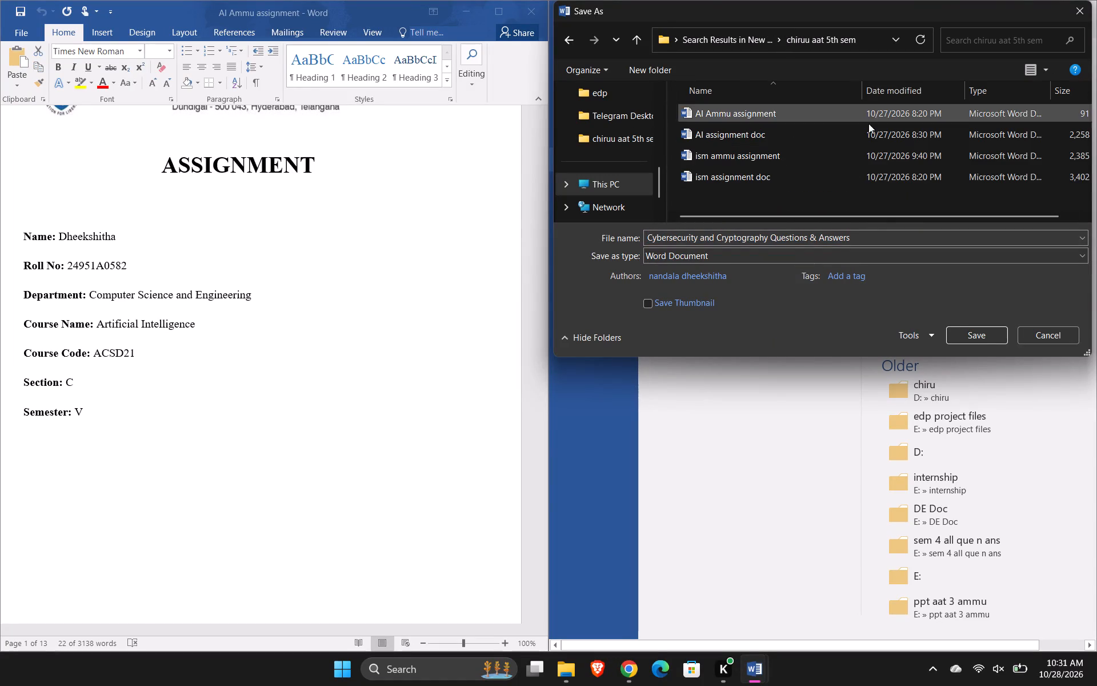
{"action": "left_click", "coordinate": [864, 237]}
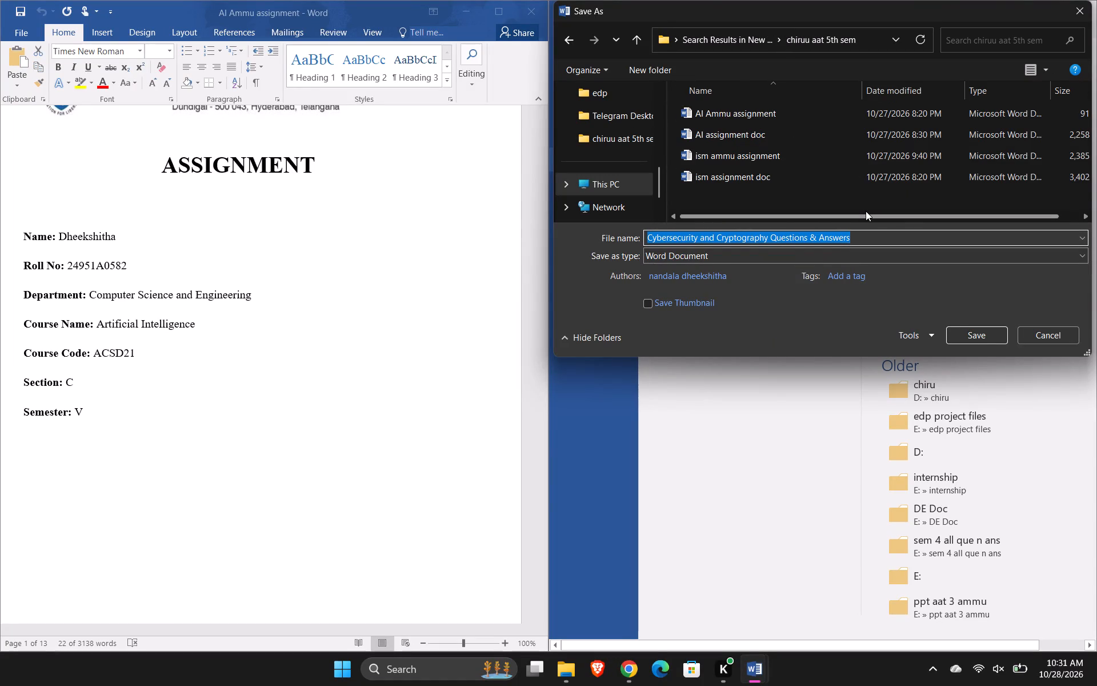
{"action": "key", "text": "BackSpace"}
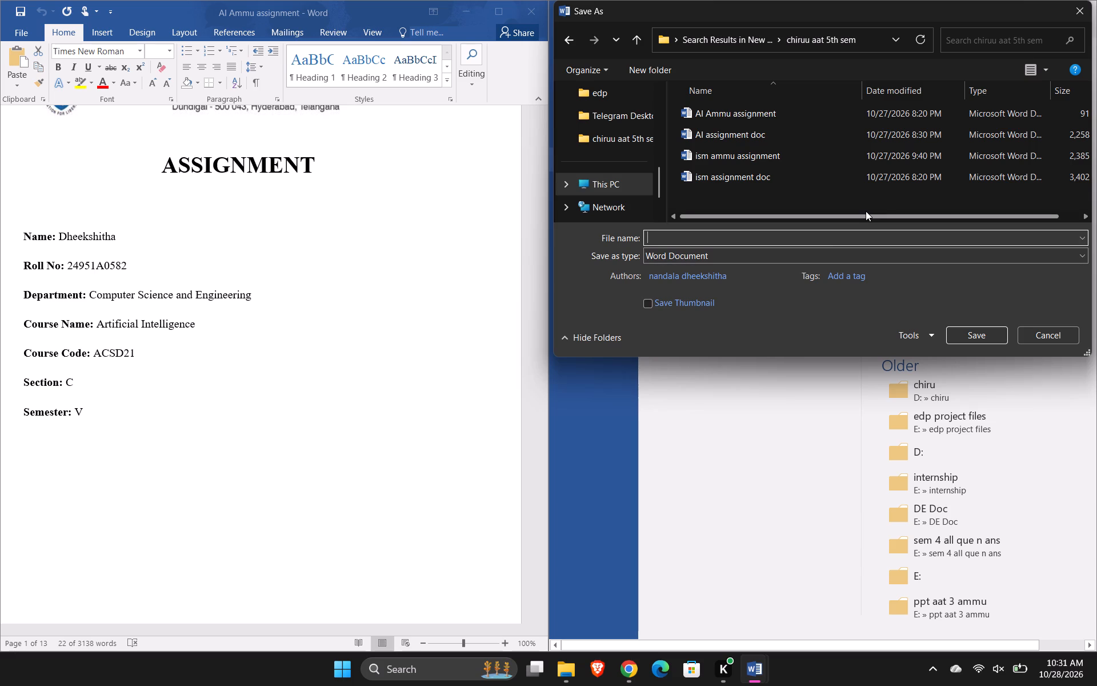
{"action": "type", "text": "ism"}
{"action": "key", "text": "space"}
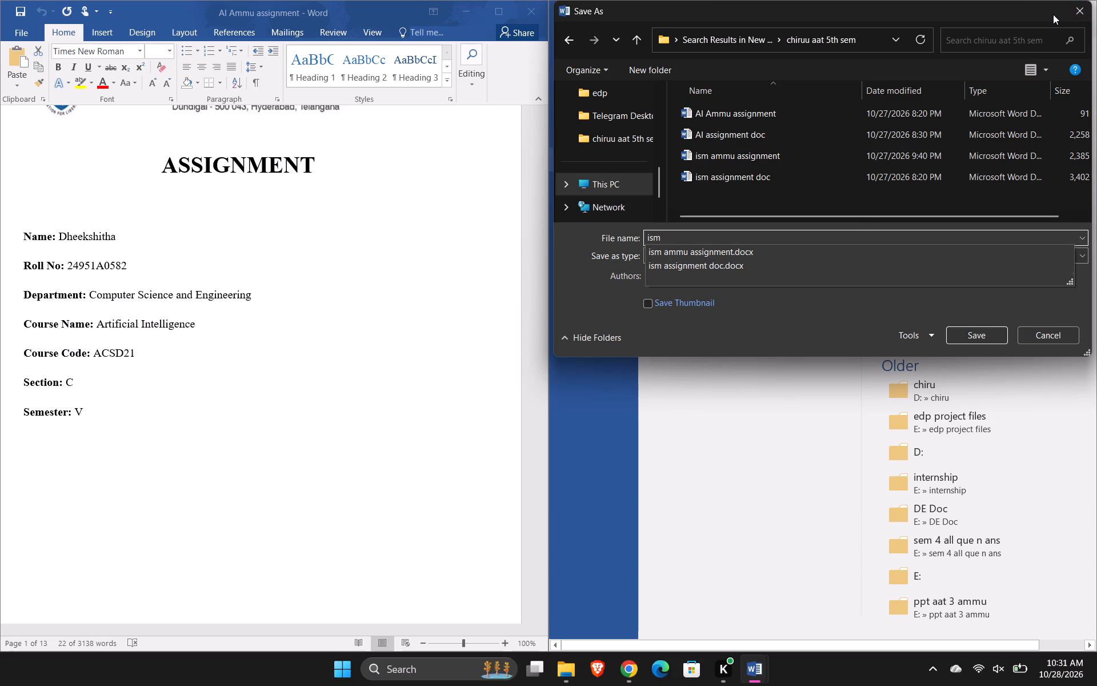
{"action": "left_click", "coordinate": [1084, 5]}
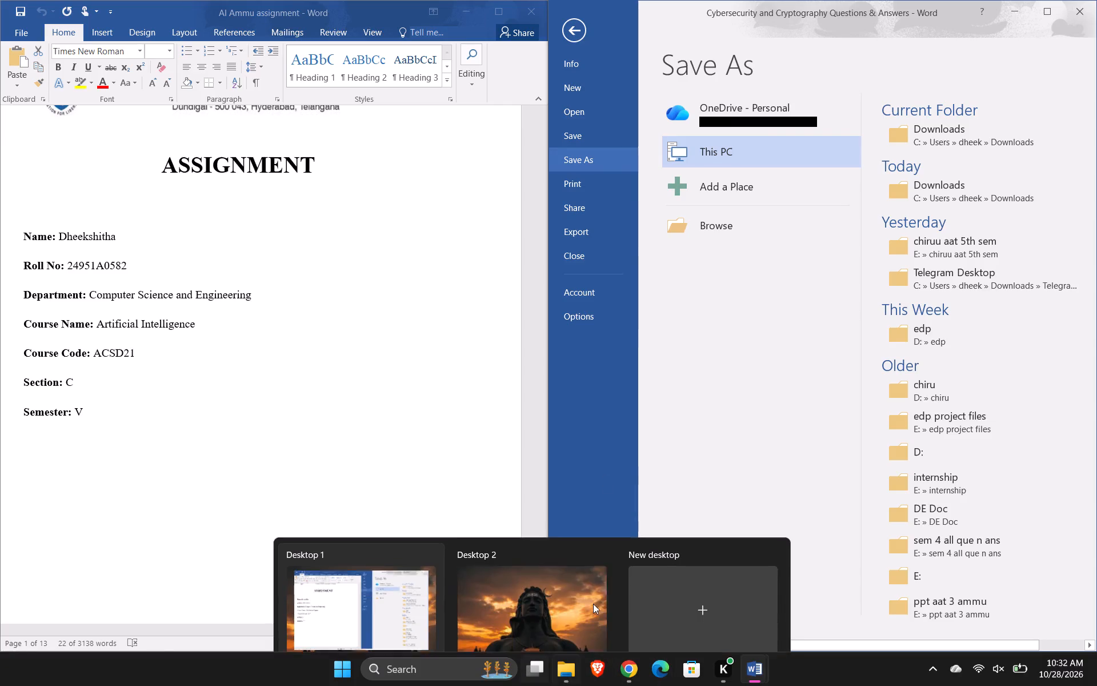
Save the Q&A document as "ism ammu assignment edited doc" in the chiruu aat 5th sem folder on drive E.
{"action": "left_click", "coordinate": [588, 164]}
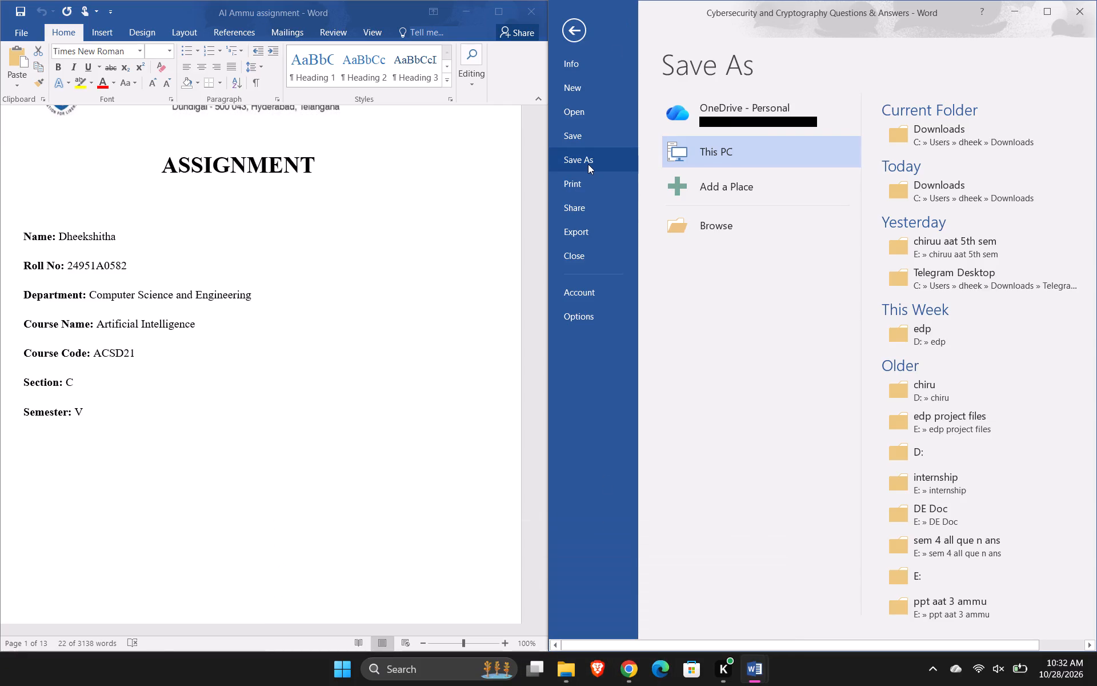
{"action": "left_click", "coordinate": [608, 161]}
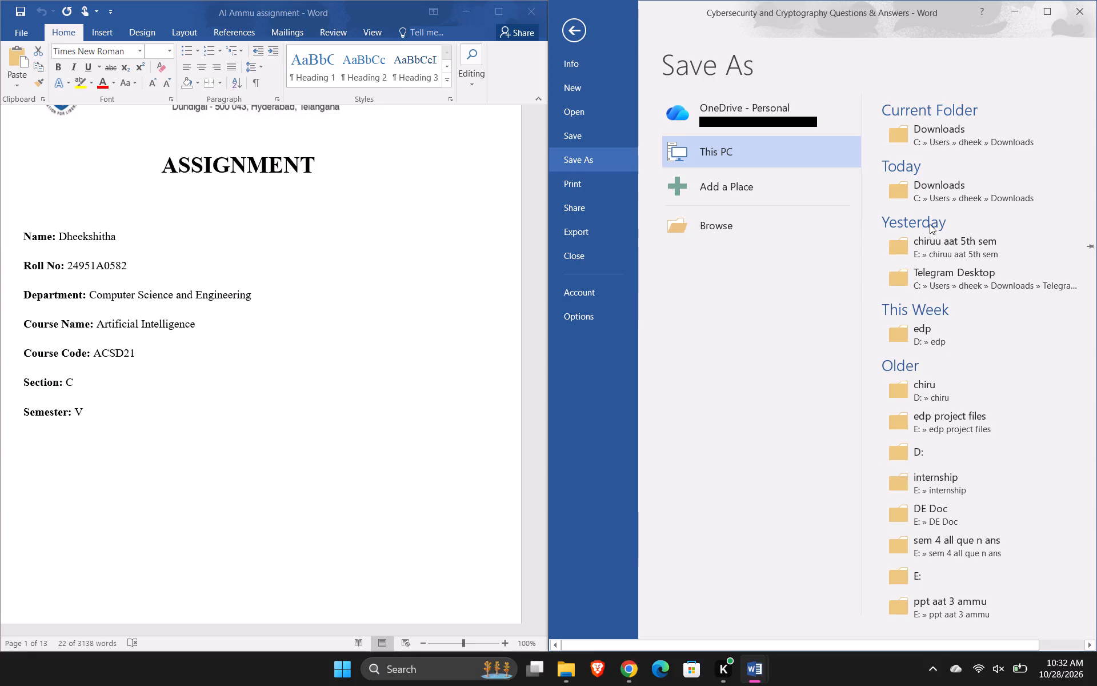
{"action": "left_click", "coordinate": [921, 252]}
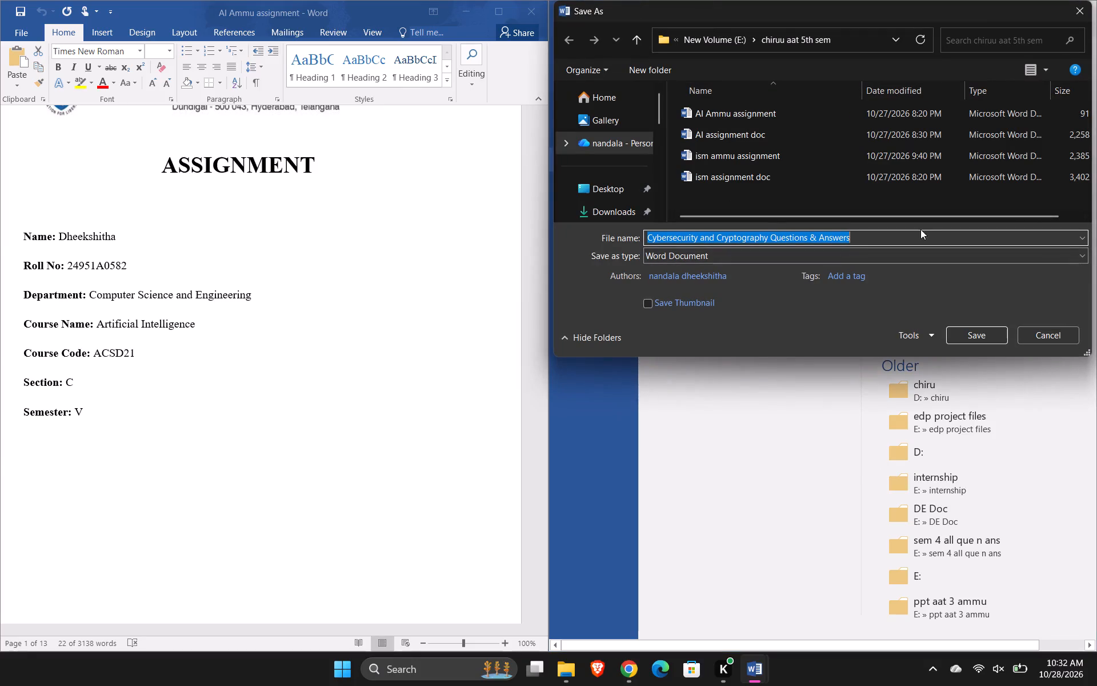
{"action": "key", "text": "BackSpace"}
{"action": "type", "text": "ism ammu assi"}
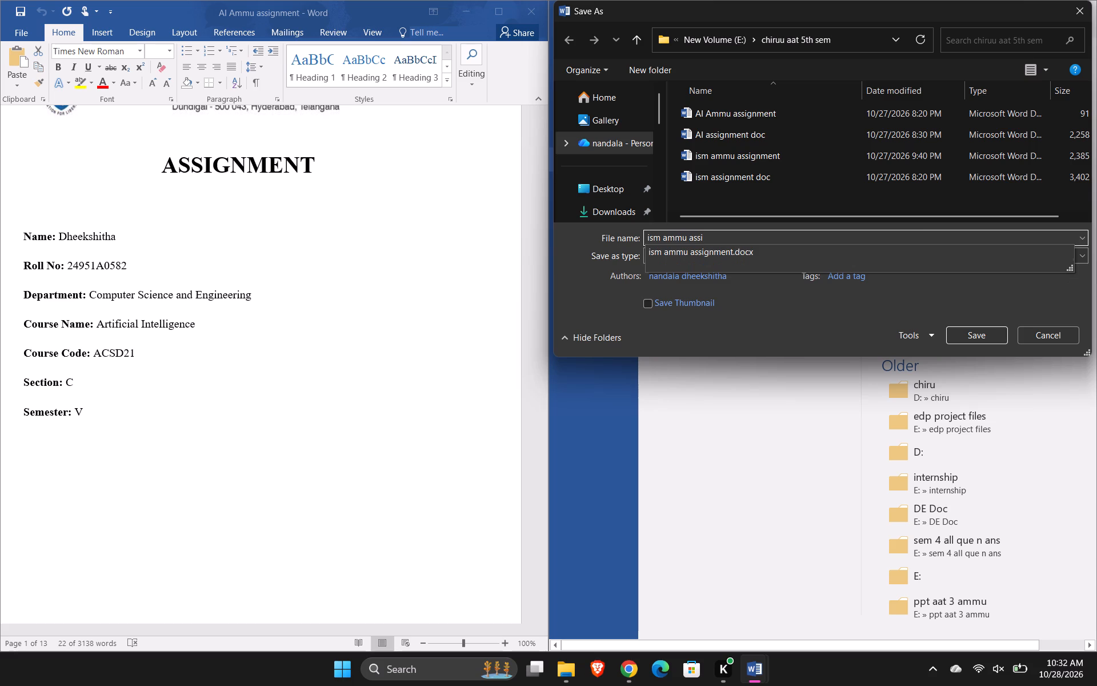
{"action": "key", "text": "f"}
{"action": "key", "text": "BackSpace"}
{"action": "type", "text": "gnment edited"}
{"action": "key", "text": "space"}
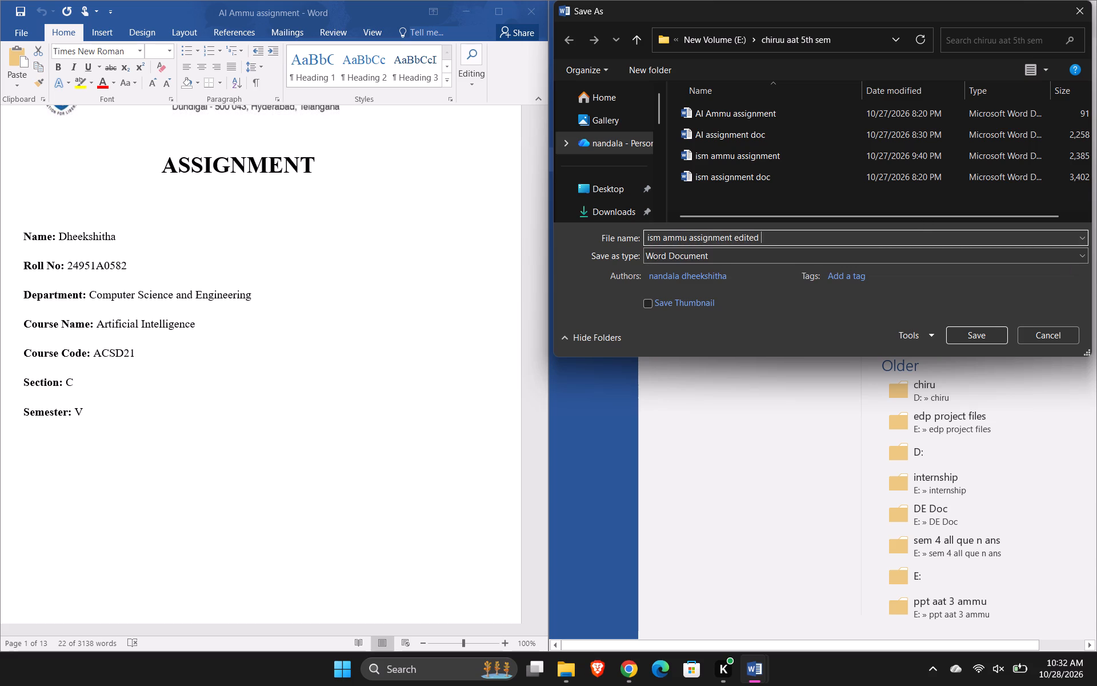
{"action": "type", "text": "doc"}
{"action": "key", "text": "Return"}
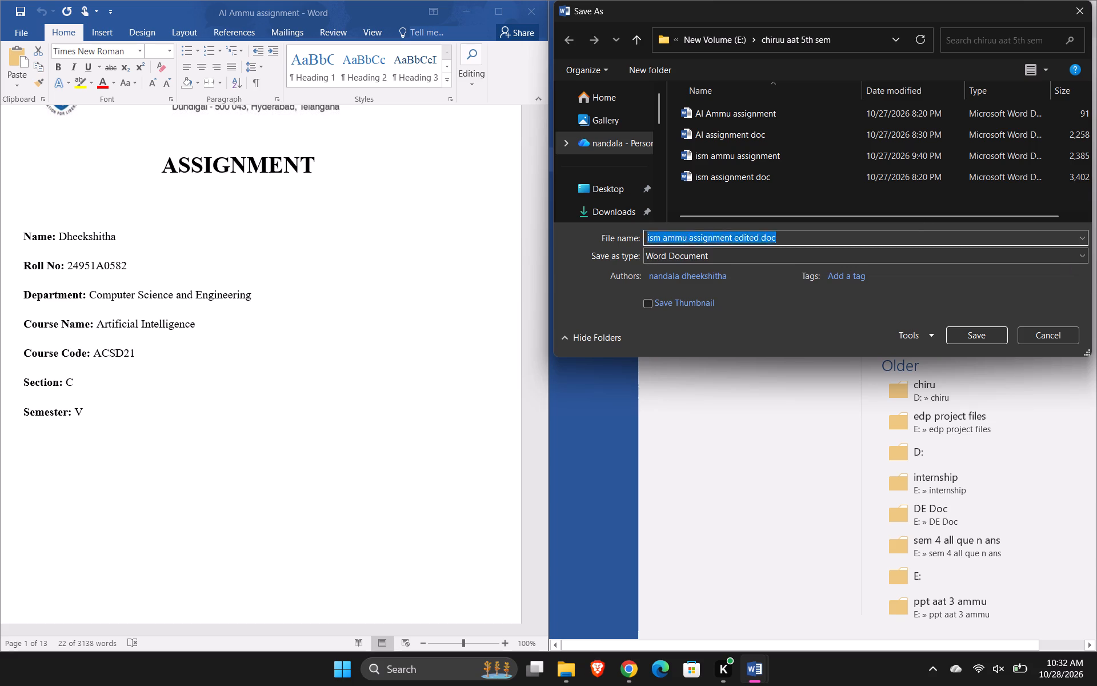
Look through the saved document from the plagiarism scan report to the last answer.
{"action": "scroll", "coordinate": [883, 280], "scroll_direction": "up", "scroll_amount": 9}
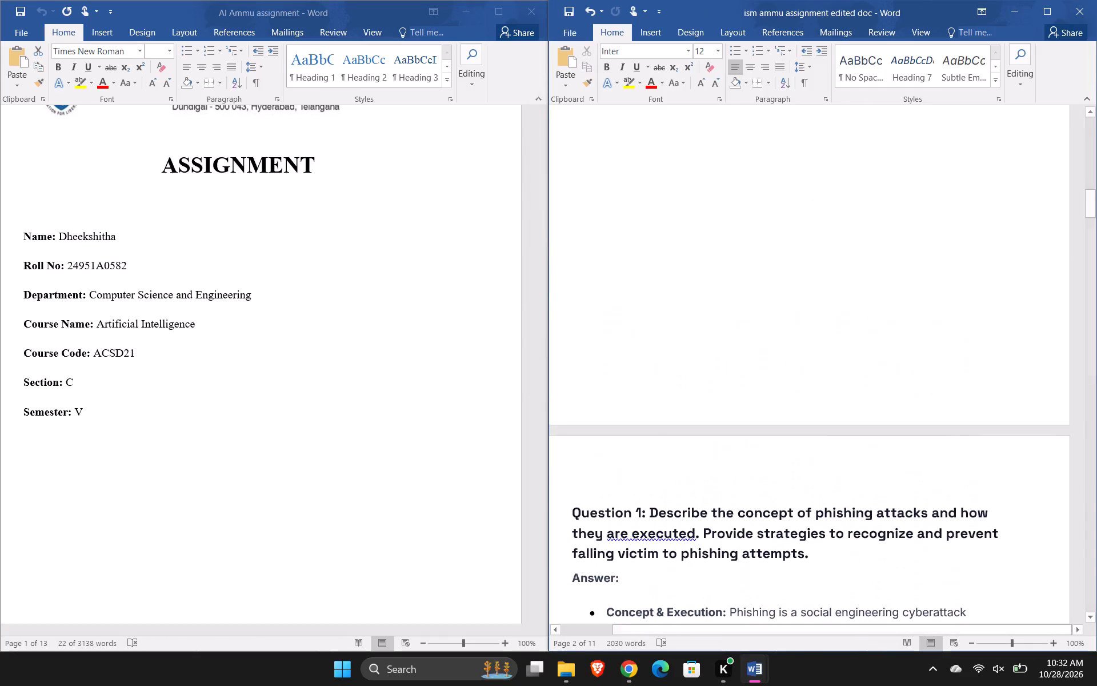
{"action": "left_click_drag", "start_coordinate": [1086, 197], "coordinate": [1066, 81]}
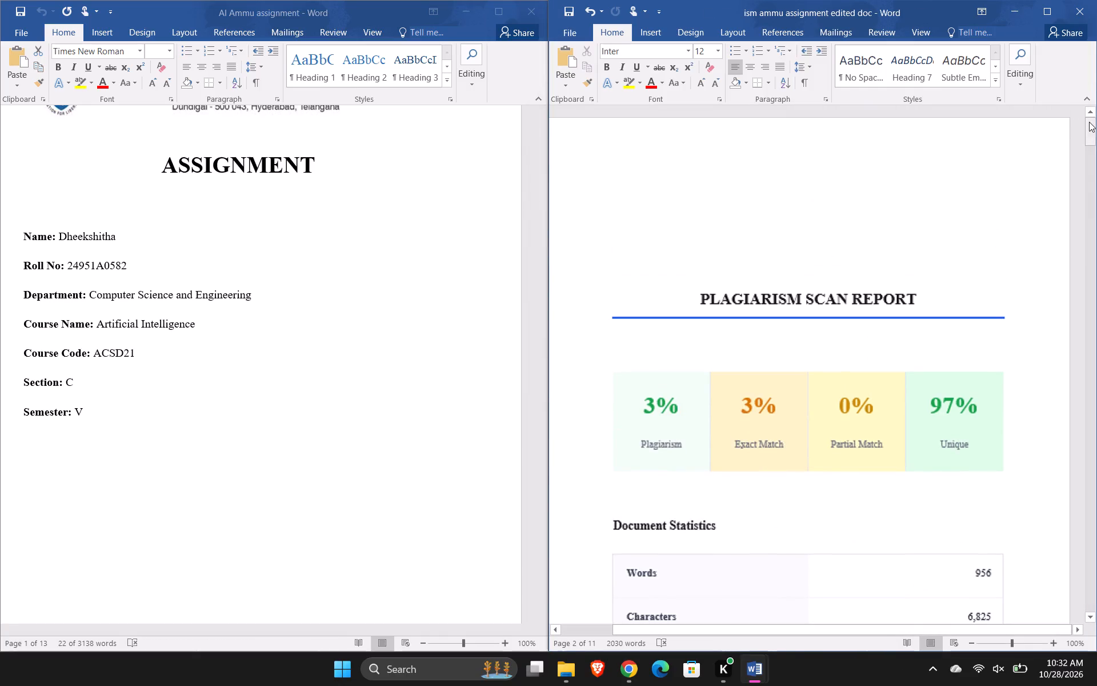
{"action": "left_click_drag", "start_coordinate": [1087, 128], "coordinate": [1096, 186]}
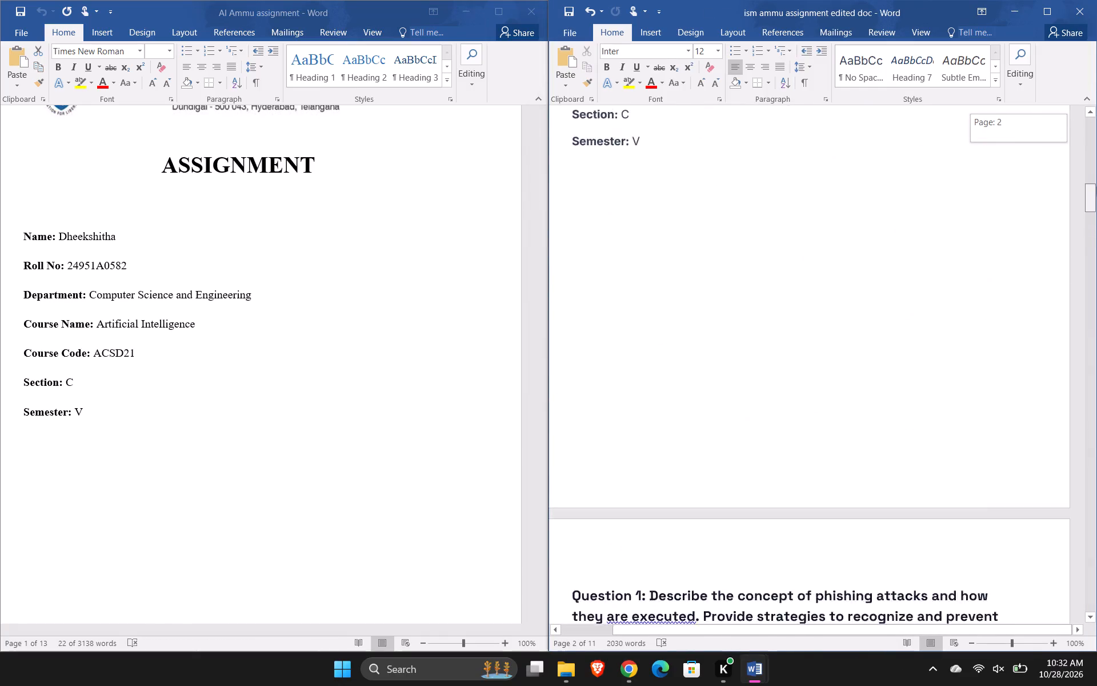
{"action": "left_click_drag", "start_coordinate": [1096, 186], "coordinate": [1096, 535]}
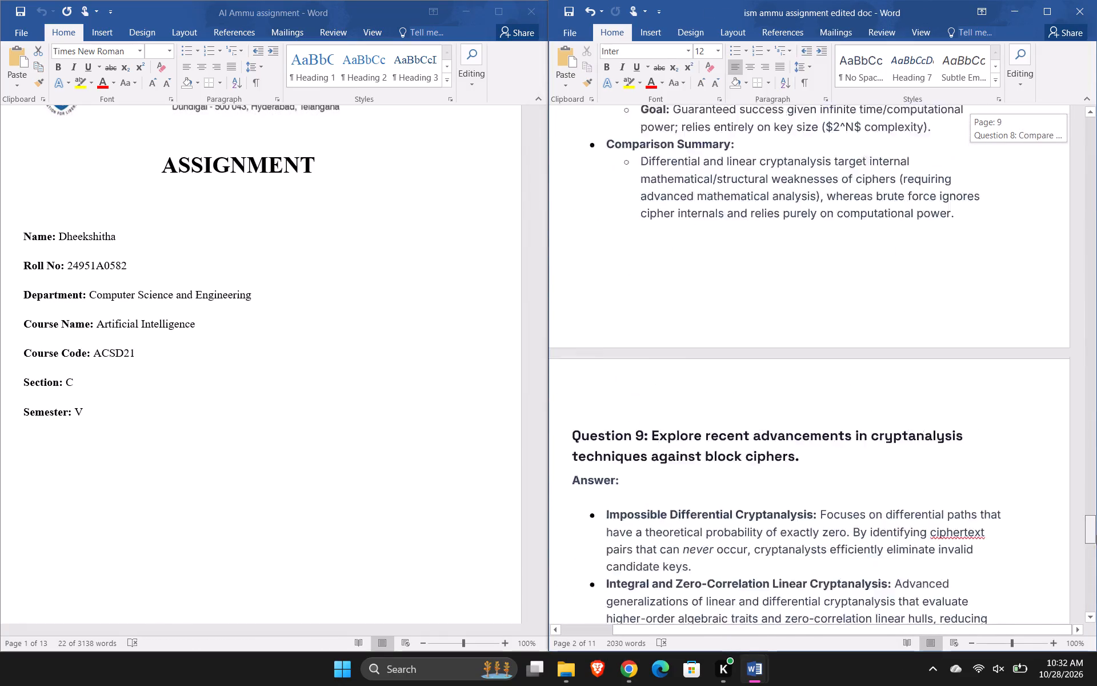
{"action": "left_click_drag", "start_coordinate": [1096, 535], "coordinate": [1096, 605]}
In the AI Ammu assignment document, insert empty lines above the ASSIGNMENT heading to move the cover text onto the second page.
{"action": "scroll", "coordinate": [131, 242], "scroll_direction": "up", "scroll_amount": 4}
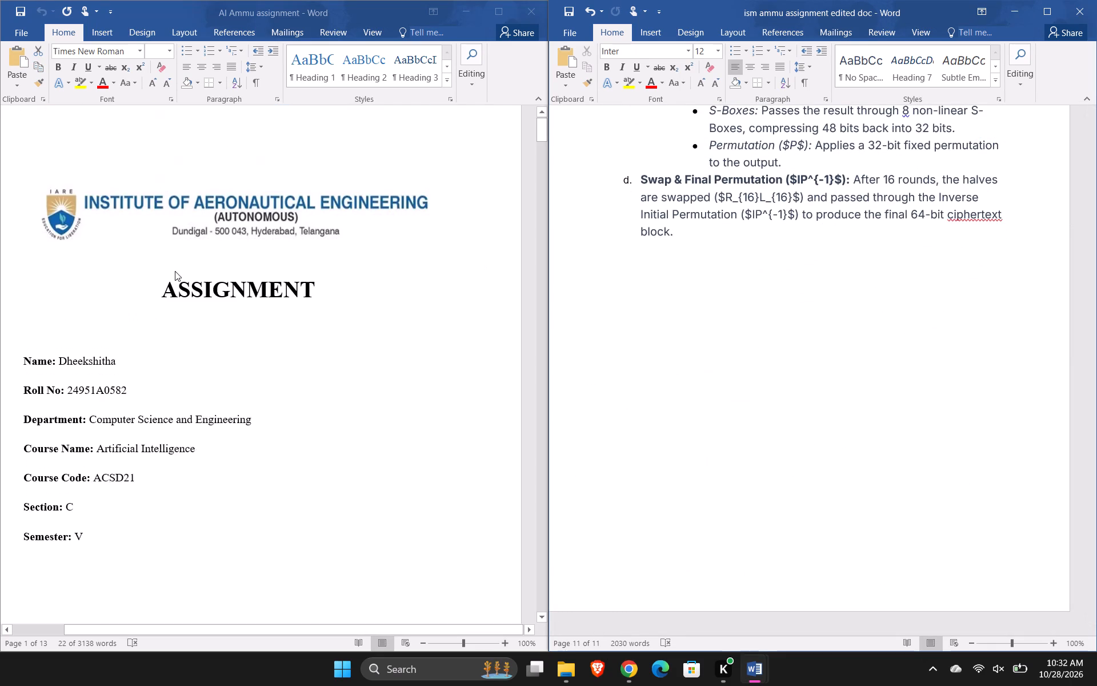
{"action": "scroll", "coordinate": [175, 271], "scroll_direction": "up", "scroll_amount": 10}
{"action": "scroll", "coordinate": [257, 281], "scroll_direction": "up", "scroll_amount": 1}
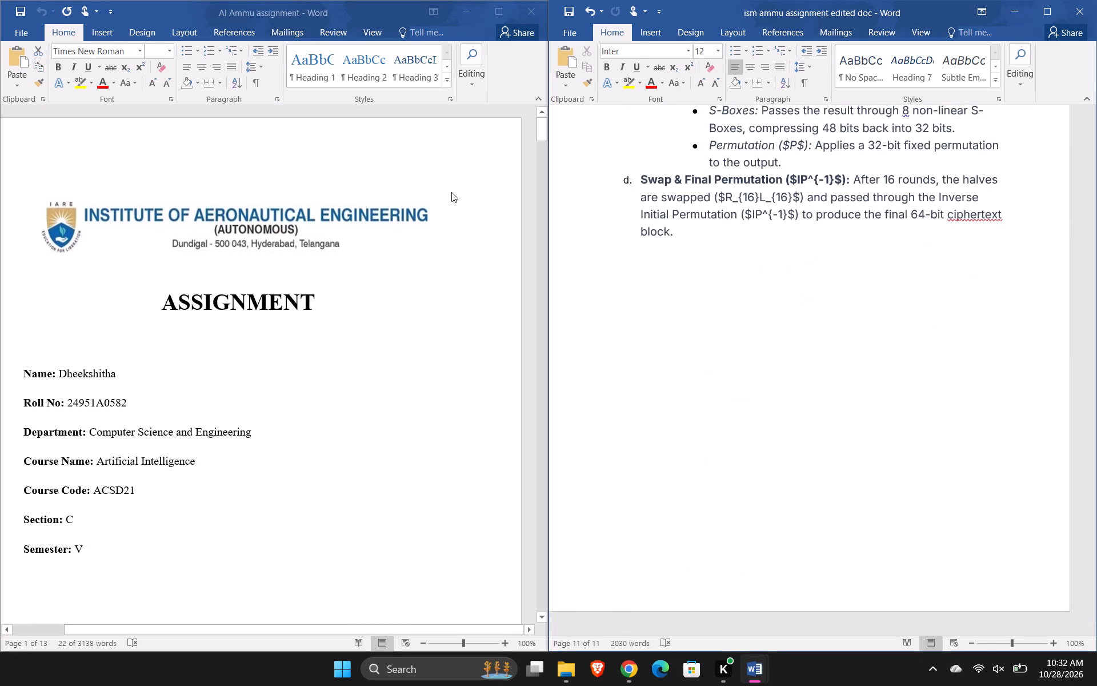
{"action": "left_click", "coordinate": [39, 139]}
{"action": "left_click", "coordinate": [51, 158]}
{"action": "left_click", "coordinate": [39, 155]}
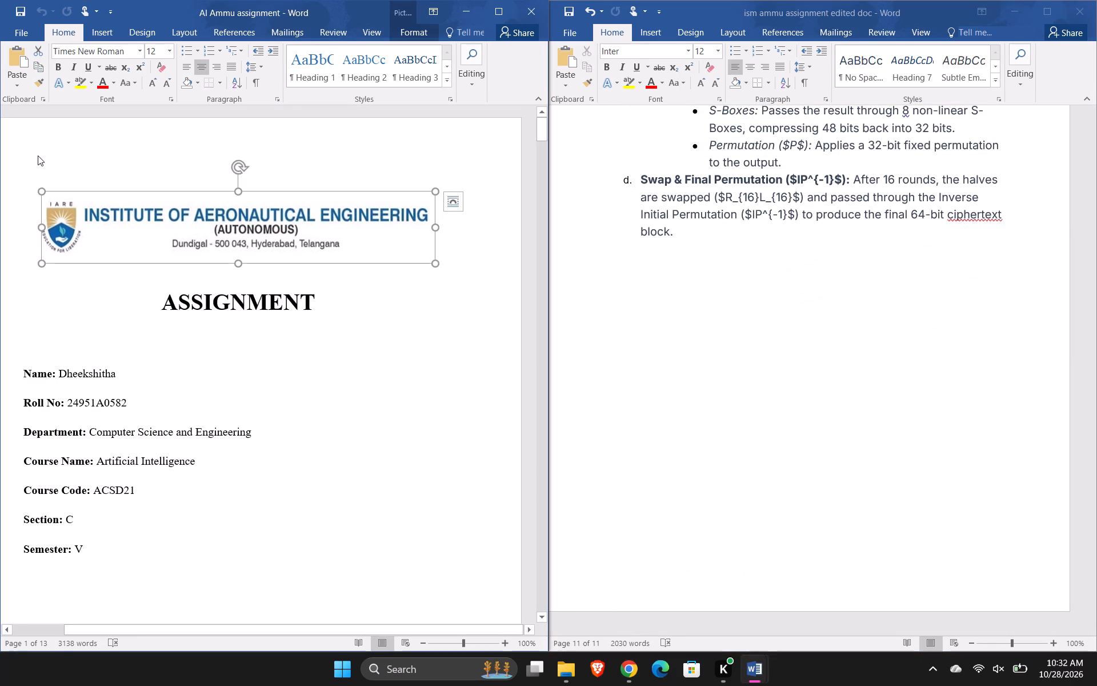
{"action": "left_click", "coordinate": [53, 163]}
{"action": "left_click", "coordinate": [57, 306]}
{"action": "key", "text": "Return"}
{"action": "key", "text": "Return"}
{"action": "key", "text": "Return"}
{"action": "key", "text": "Return"}
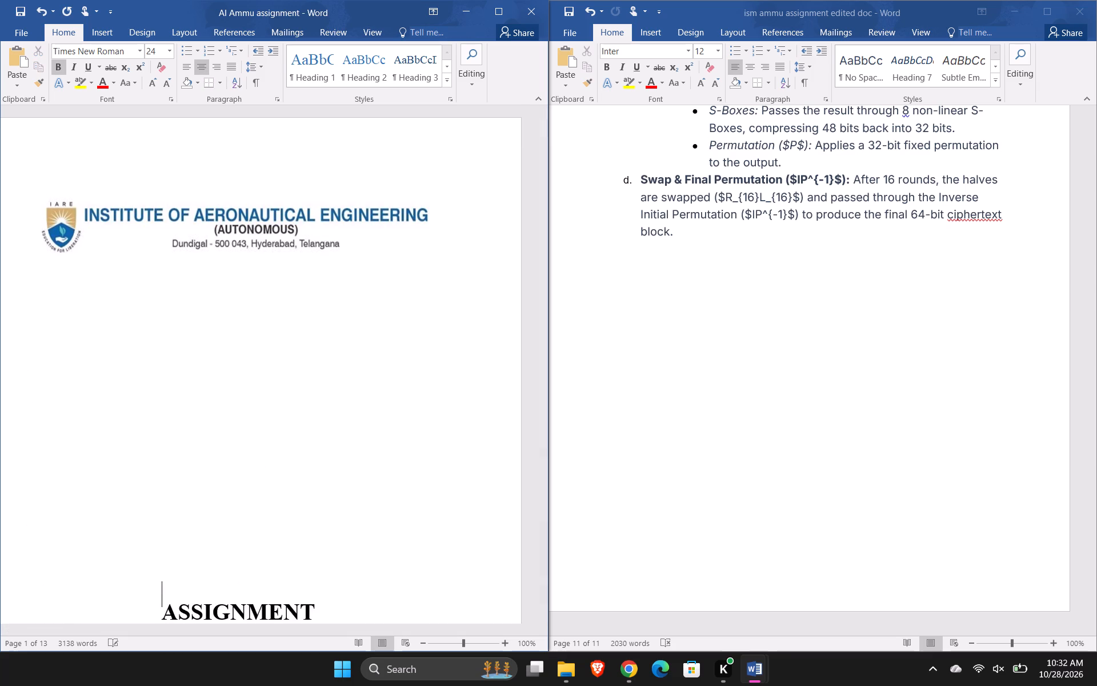
{"action": "key", "text": "Return"}
{"action": "key", "text": "Return"}
{"action": "key", "text": "Return"}
{"action": "key", "text": "Return"}
Copy the institute logo banner from the first page and paste it above the ASSIGNMENT heading on the second page.
{"action": "scroll", "coordinate": [65, 239], "scroll_direction": "up", "scroll_amount": 4}
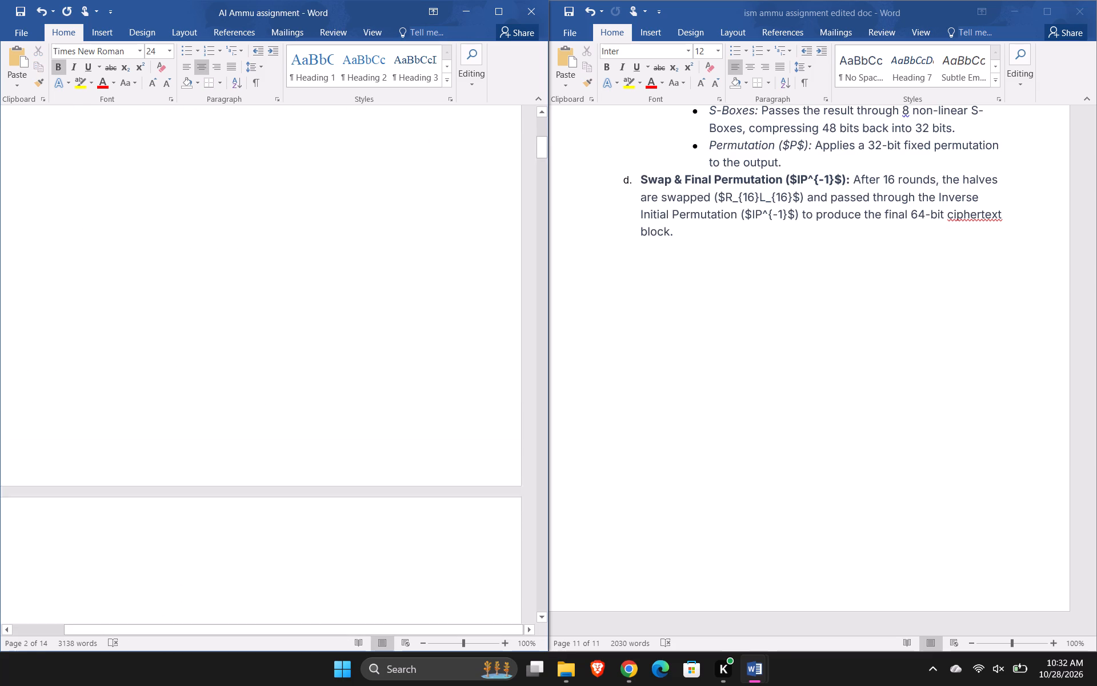
{"action": "scroll", "coordinate": [65, 239], "scroll_direction": "up", "scroll_amount": 11}
{"action": "left_click", "coordinate": [135, 226]}
{"action": "right_click", "coordinate": [262, 191]}
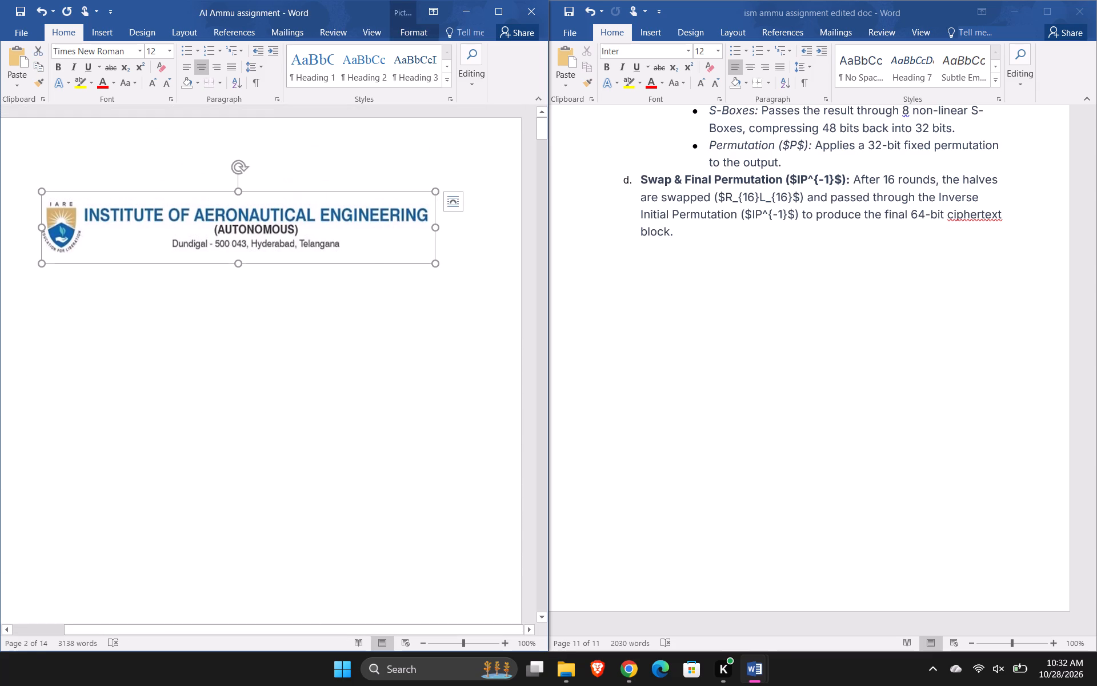
{"action": "left_click", "coordinate": [287, 212]}
{"action": "scroll", "coordinate": [290, 221], "scroll_direction": "down", "scroll_amount": 18}
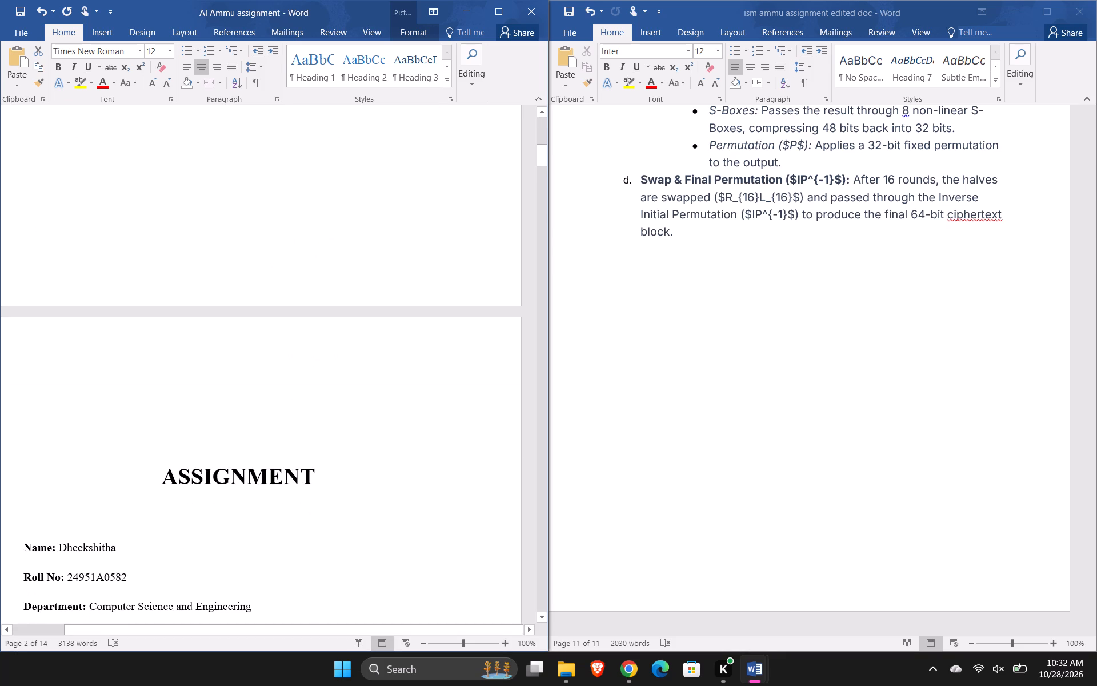
{"action": "left_click_drag", "start_coordinate": [140, 373], "coordinate": [146, 378]}
{"action": "key", "text": "ctrl+v"}
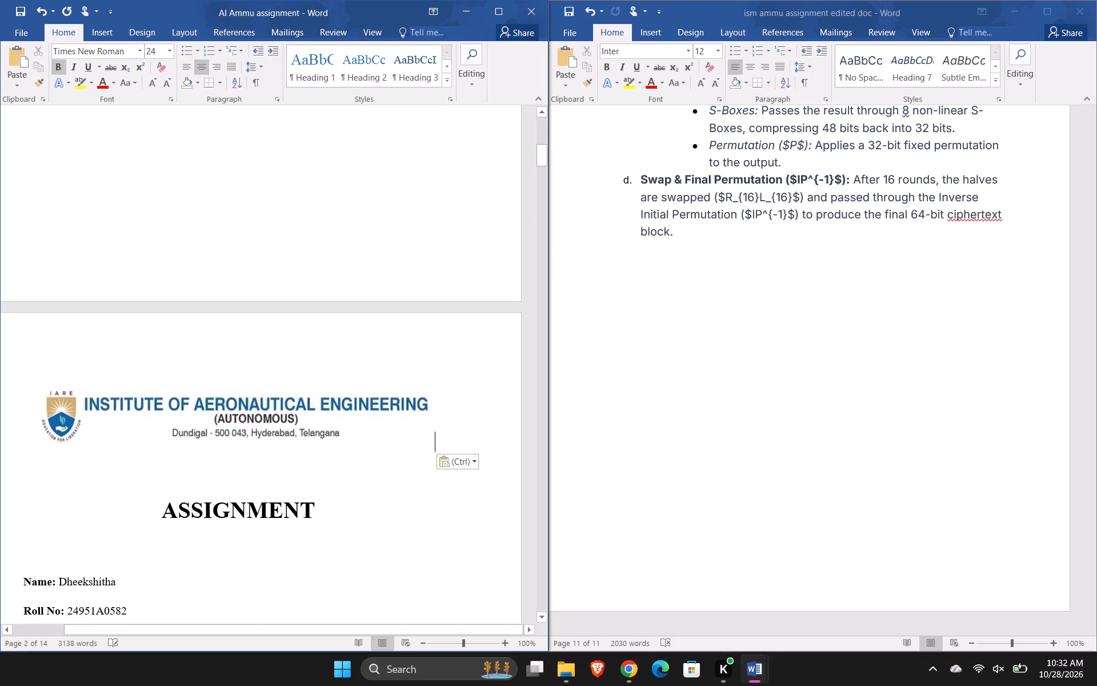
Delete the original institute logo banner from the first page of the AI Ammu assignment document.
{"action": "scroll", "coordinate": [223, 325], "scroll_direction": "up", "scroll_amount": 20}
{"action": "scroll", "coordinate": [223, 325], "scroll_direction": "up", "scroll_amount": 2}
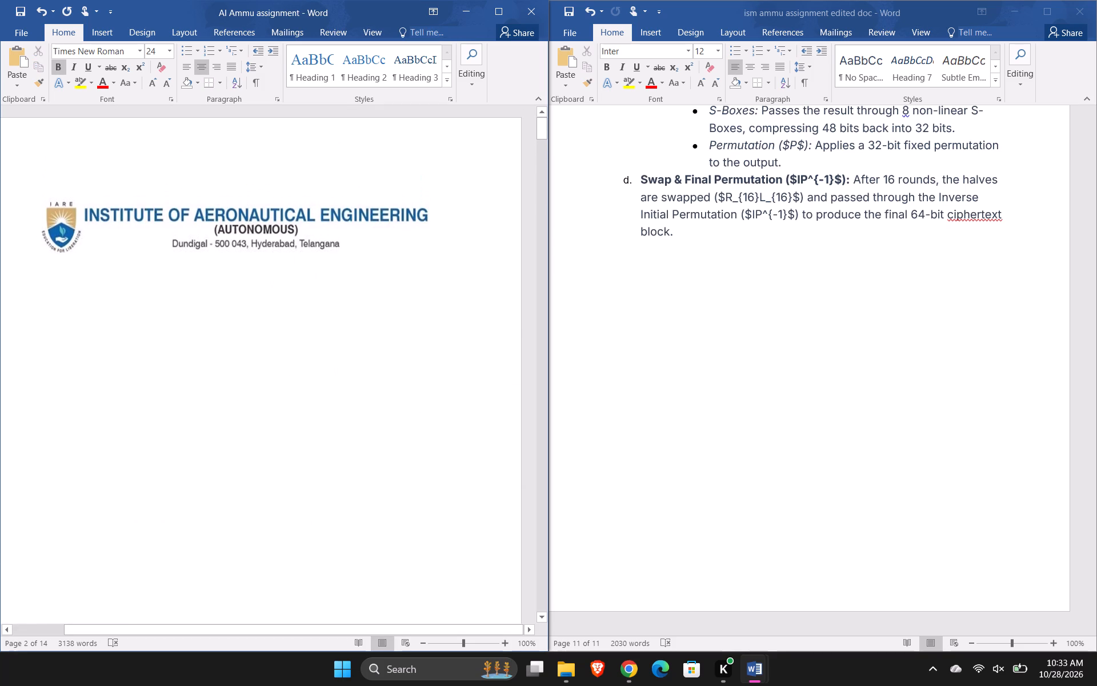
{"action": "left_click_drag", "start_coordinate": [361, 258], "coordinate": [290, 251]}
{"action": "key", "text": "BackSpace"}
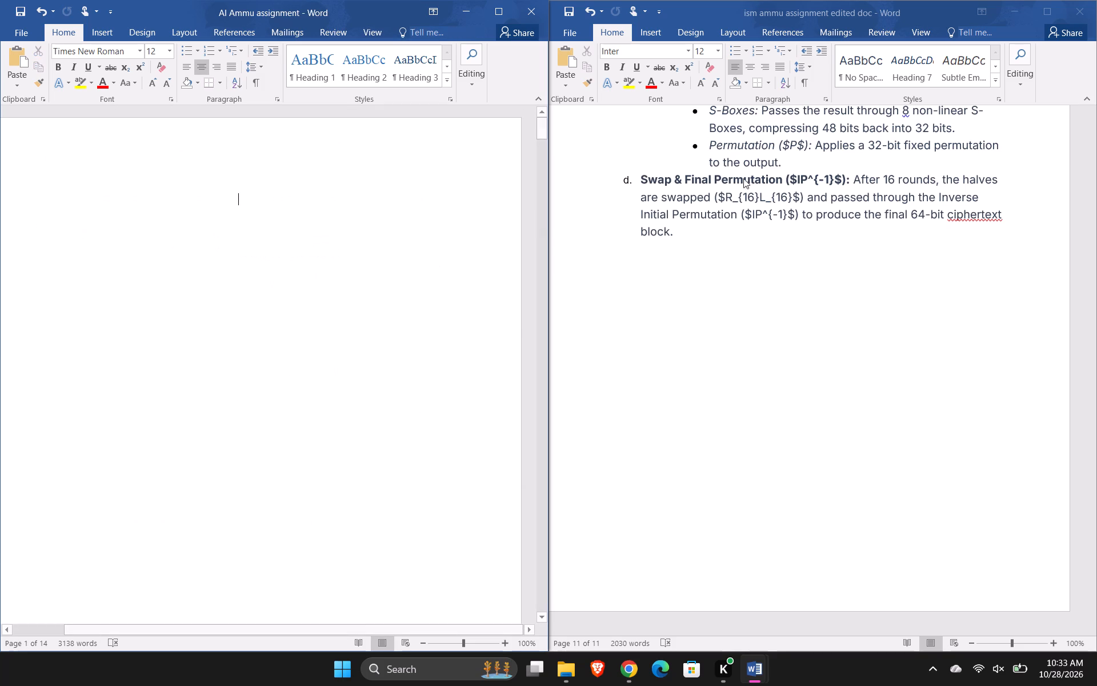
Copy the plagiarism scan report picture from the ISM document's first page and paste it on the AI Ammu assignment's blank first page.
{"action": "scroll", "coordinate": [846, 267], "scroll_direction": "up", "scroll_amount": 5}
{"action": "left_click_drag", "start_coordinate": [1092, 576], "coordinate": [1096, 14]}
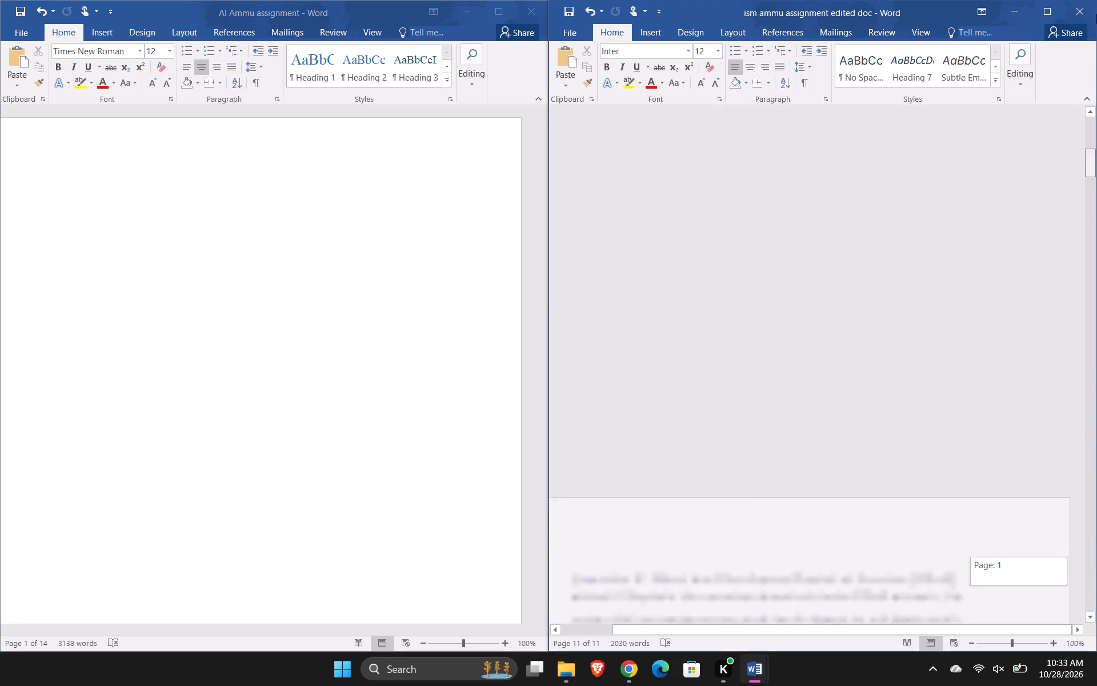
{"action": "left_click_drag", "start_coordinate": [1096, 14], "coordinate": [1096, 0]}
{"action": "scroll", "coordinate": [879, 330], "scroll_direction": "down", "scroll_amount": 8}
{"action": "right_click_drag", "start_coordinate": [890, 322], "coordinate": [883, 320]}
{"action": "left_click", "coordinate": [910, 345]}
{"action": "left_click", "coordinate": [173, 205]}
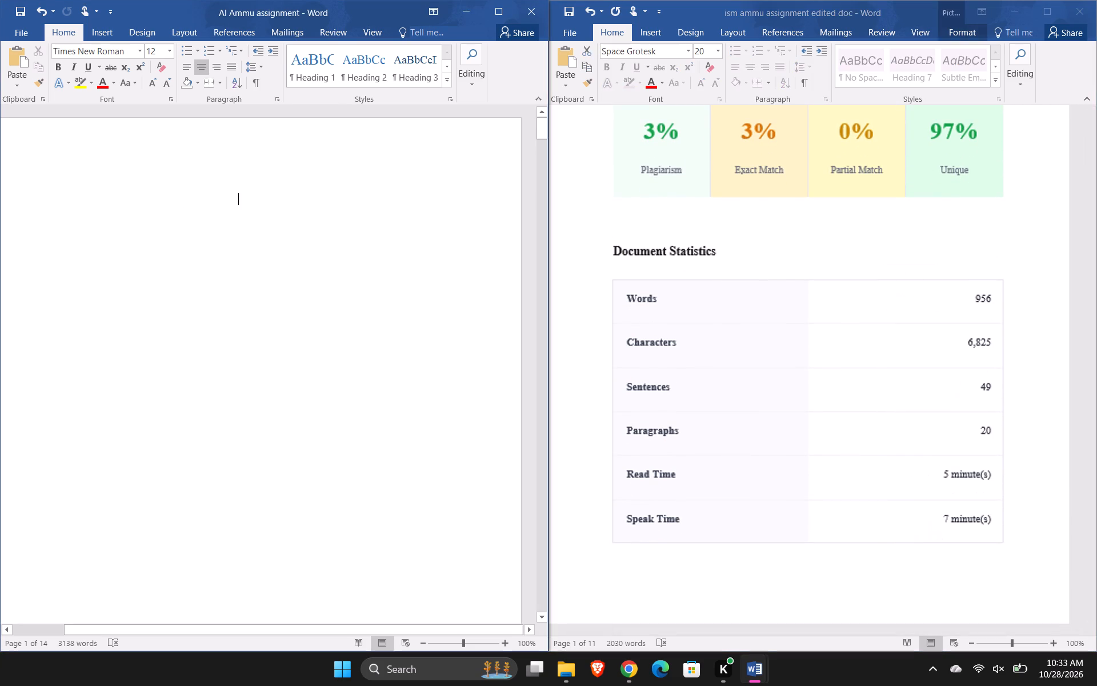
{"action": "key", "text": "ctrl+v"}
{"action": "left_click", "coordinate": [173, 201], "text": "ctrl"}
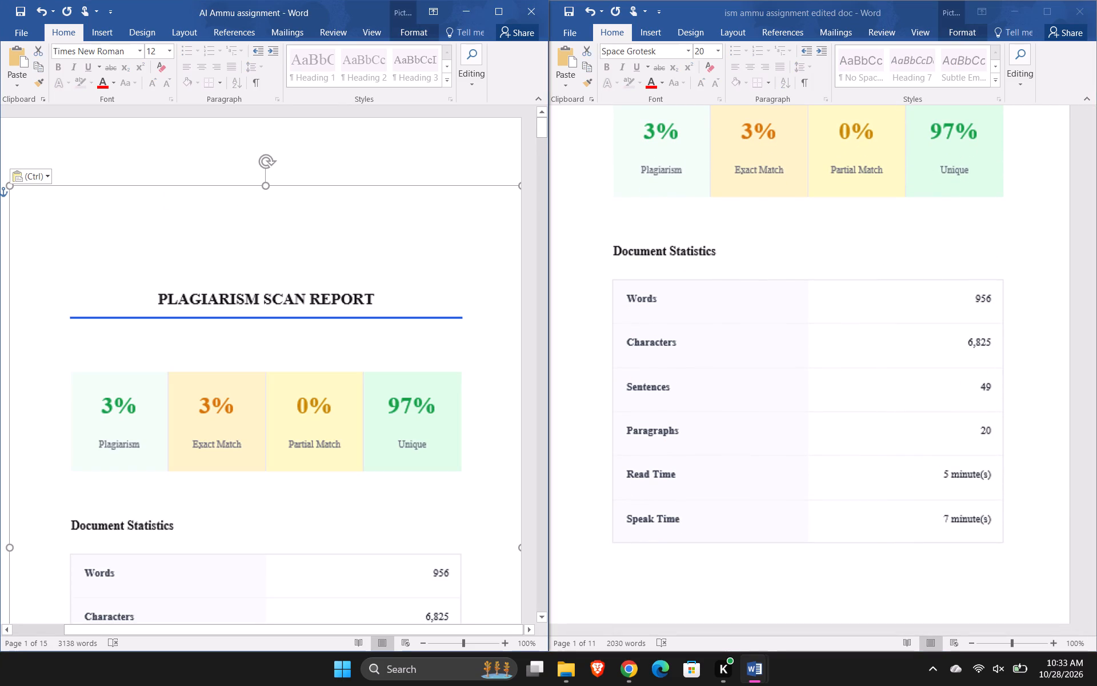
Shift the pasted plagiarism report picture left and shorten it slightly from its top edge on the first page.
{"action": "right_click", "coordinate": [289, 186]}
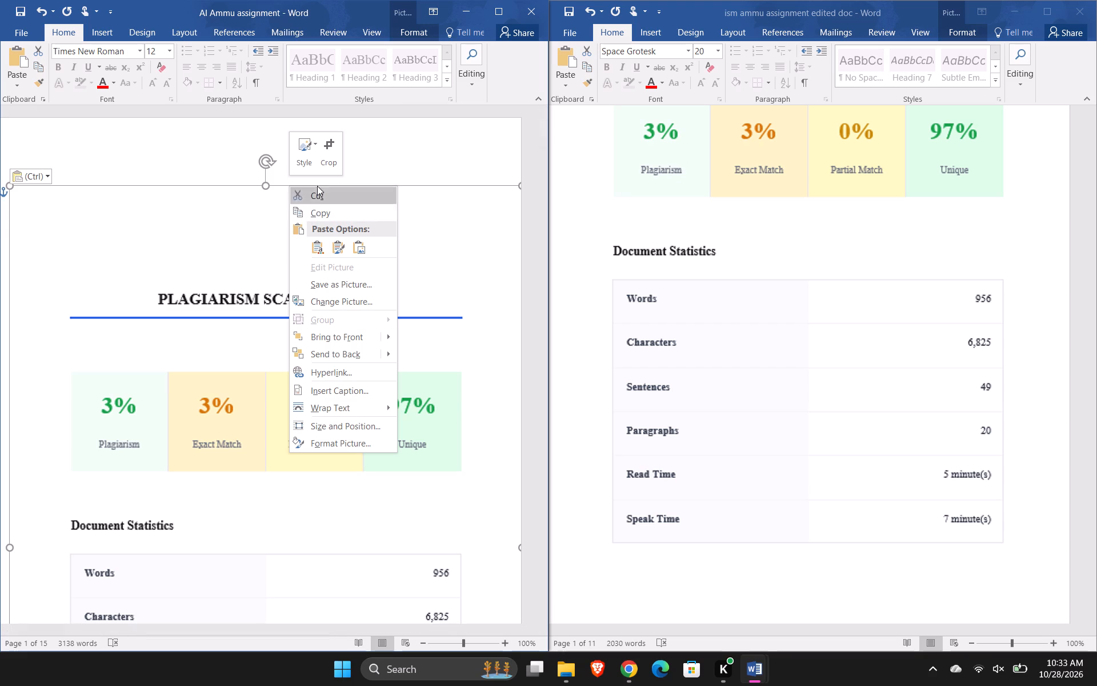
{"action": "left_click", "coordinate": [390, 170]}
{"action": "left_click", "coordinate": [393, 185]}
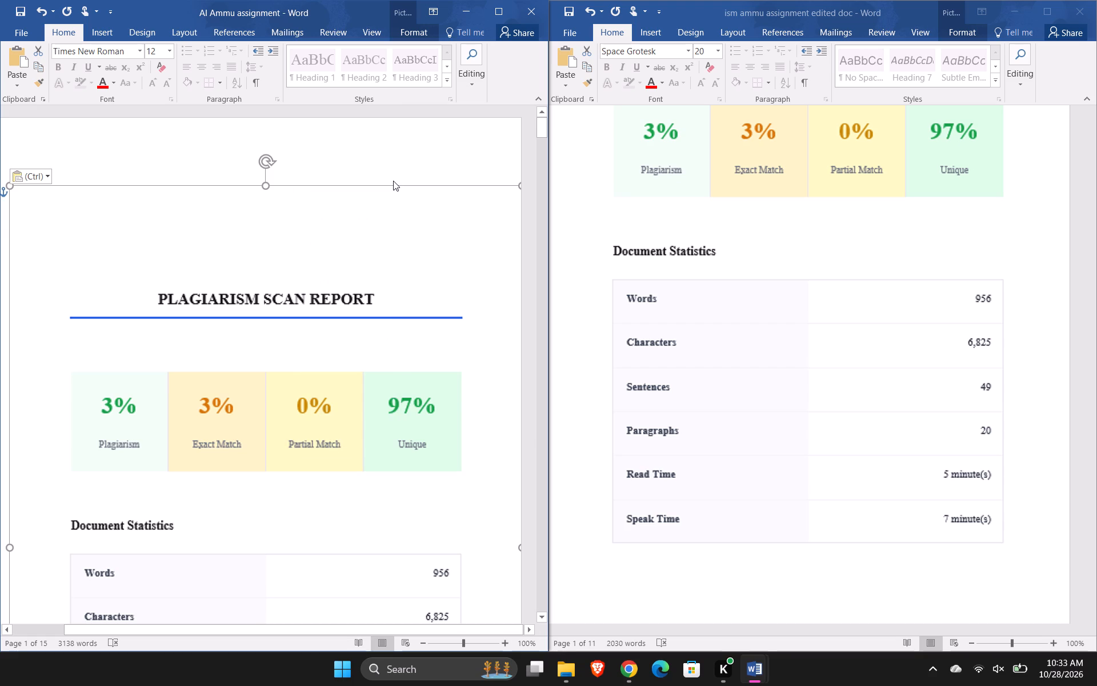
{"action": "left_click_drag", "start_coordinate": [393, 184], "coordinate": [364, 132]}
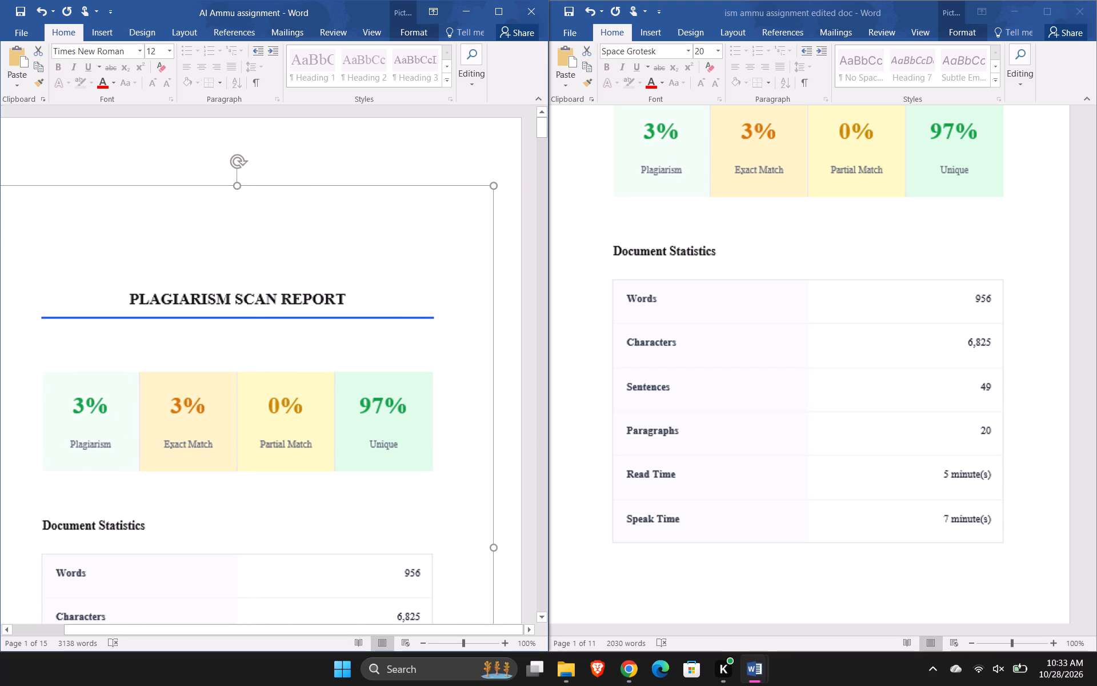
{"action": "scroll", "coordinate": [343, 271], "scroll_direction": "down", "scroll_amount": 16}
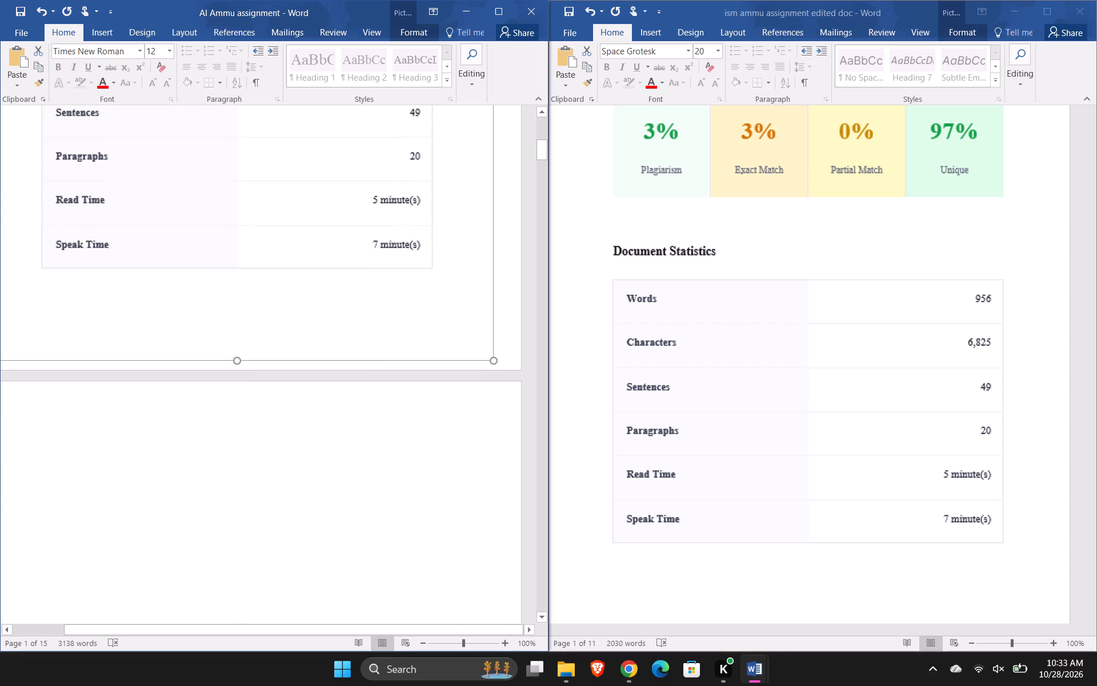
{"action": "scroll", "coordinate": [311, 273], "scroll_direction": "up", "scroll_amount": 16}
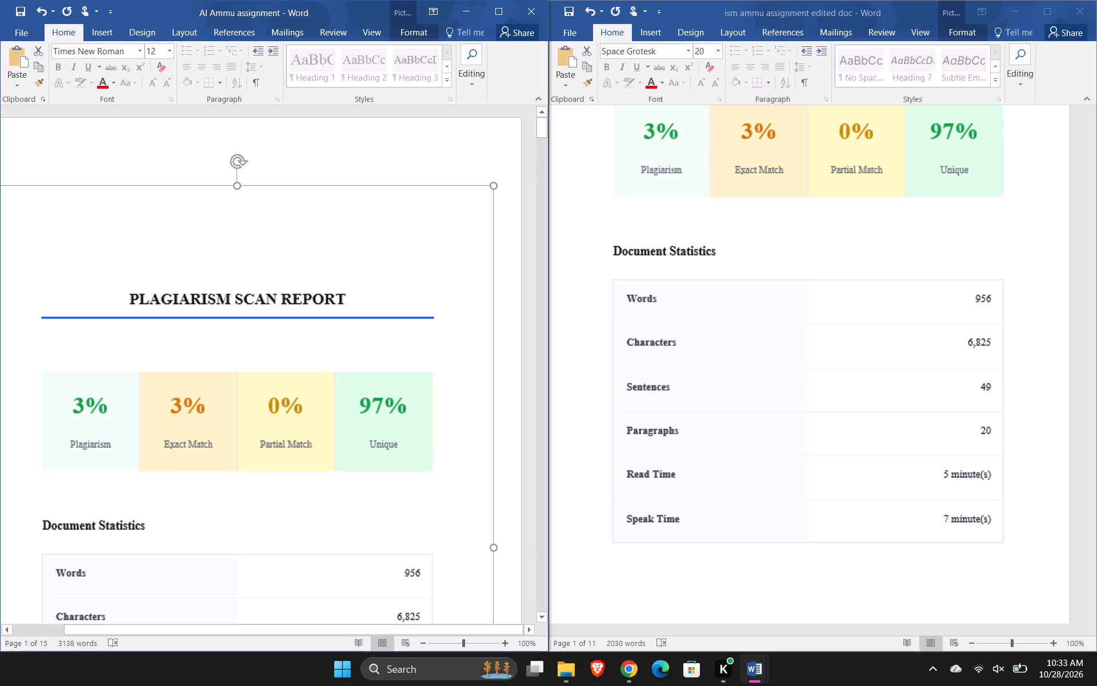
{"action": "left_click_drag", "start_coordinate": [239, 185], "coordinate": [234, 200]}
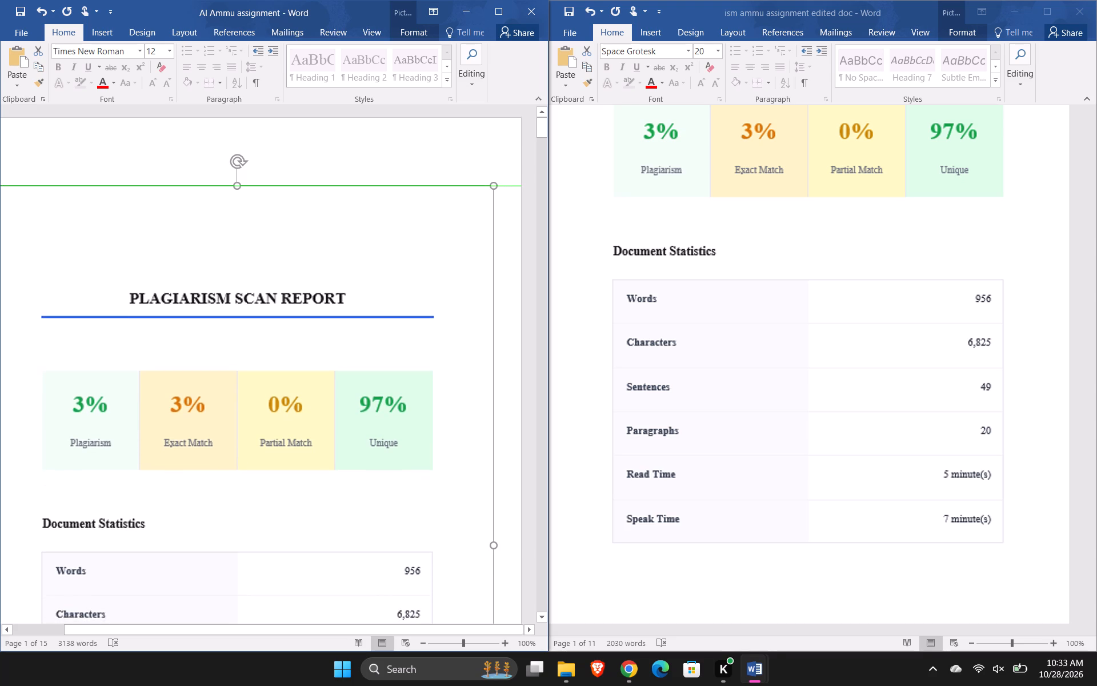
{"action": "left_click_drag", "start_coordinate": [234, 200], "coordinate": [237, 216]}
{"action": "scroll", "coordinate": [252, 239], "scroll_direction": "down", "scroll_amount": 2}
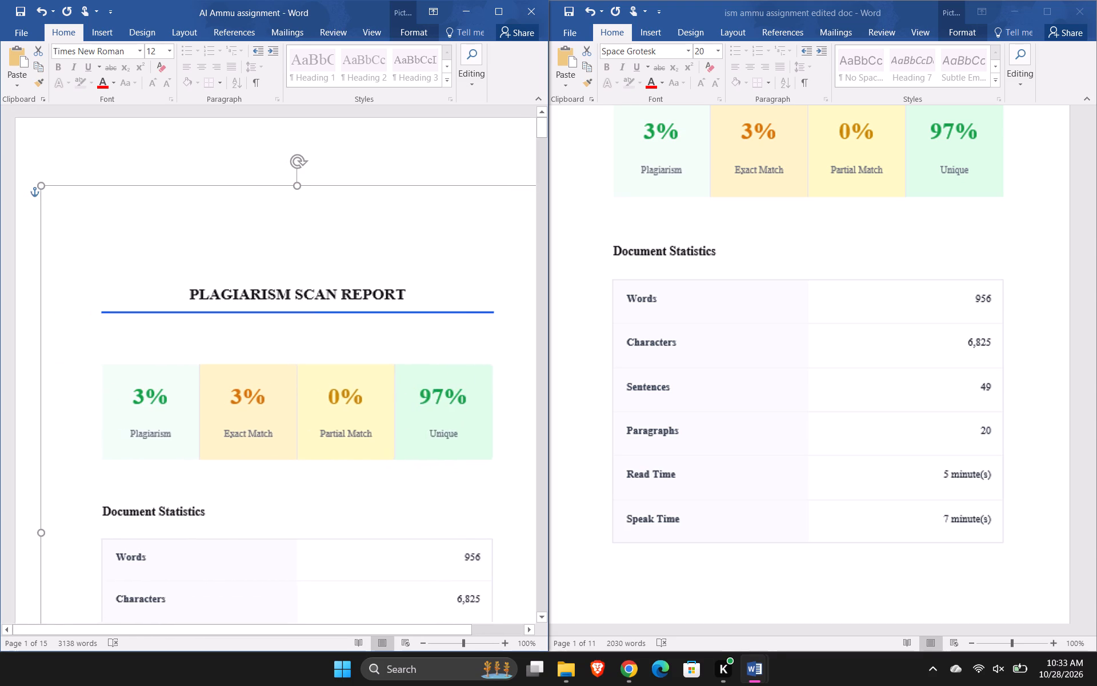
Delete surplus empty lines above the institute logo banner so the banner and ASSIGNMENT cover text sit together on the second page.
{"action": "scroll", "coordinate": [252, 239], "scroll_direction": "down", "scroll_amount": 1}
{"action": "scroll", "coordinate": [252, 239], "scroll_direction": "left", "scroll_amount": 1}
{"action": "scroll", "coordinate": [252, 239], "scroll_direction": "down", "scroll_amount": 2}
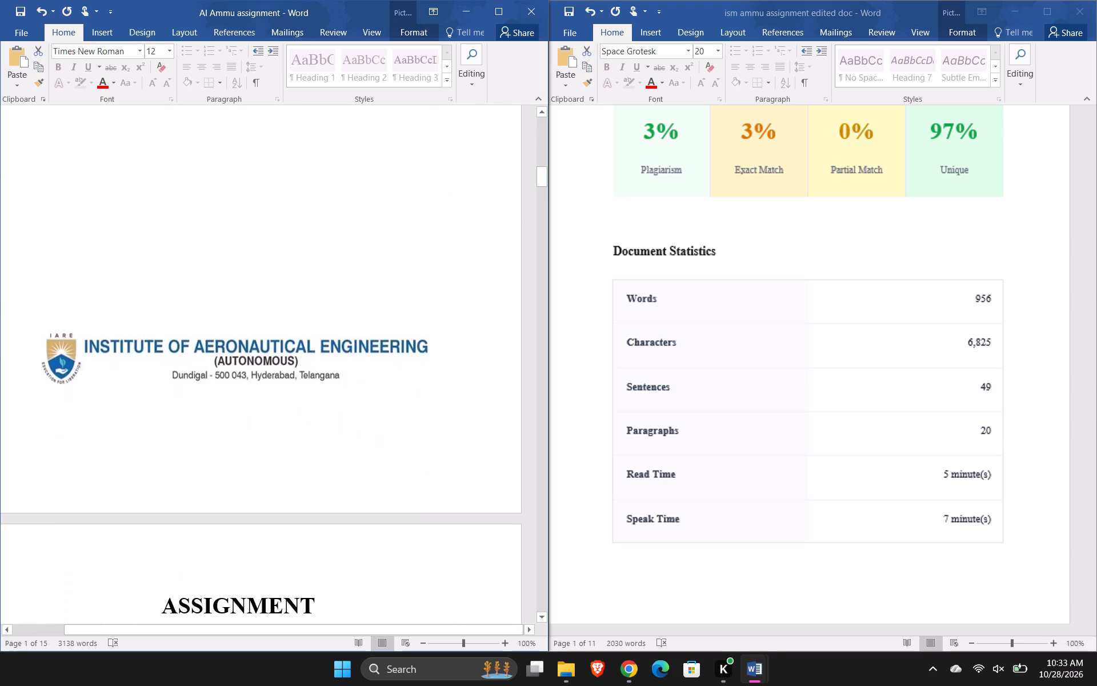
{"action": "scroll", "coordinate": [239, 242], "scroll_direction": "down", "scroll_amount": 2}
{"action": "left_click", "coordinate": [83, 285]}
{"action": "key", "text": "BackSpace"}
{"action": "key", "text": "BackSpace"}
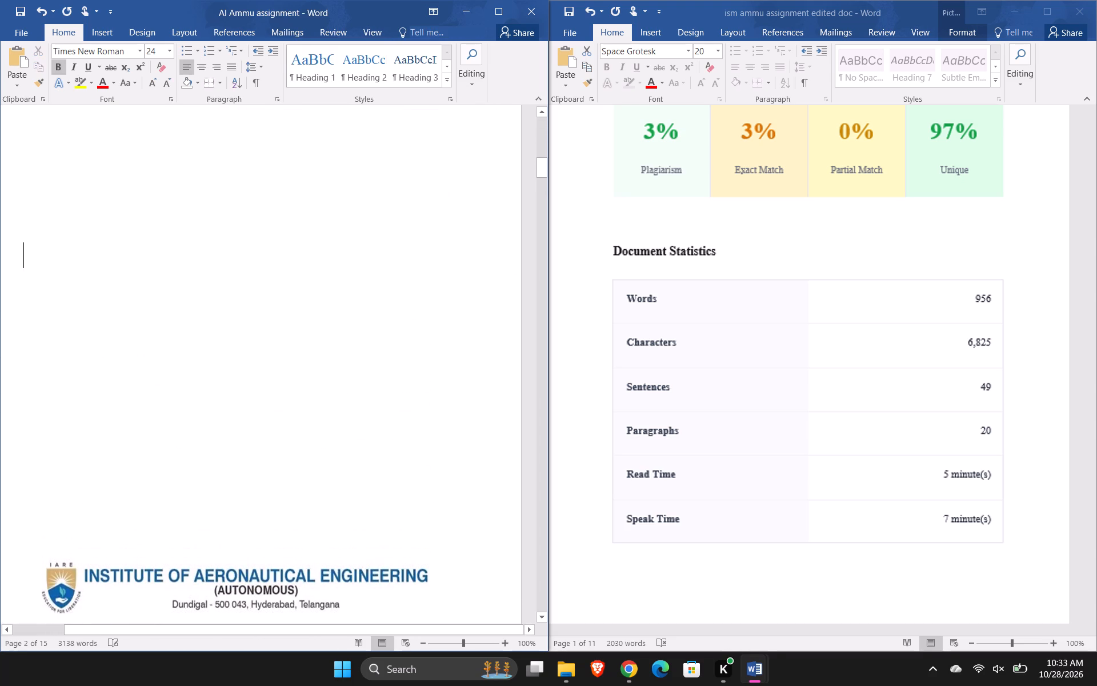
{"action": "key", "text": "BackSpace"}
{"action": "key", "text": "BackSpace"}
{"action": "key", "text": "BackSpace"}
{"action": "scroll", "coordinate": [246, 619], "scroll_direction": "down", "scroll_amount": 4}
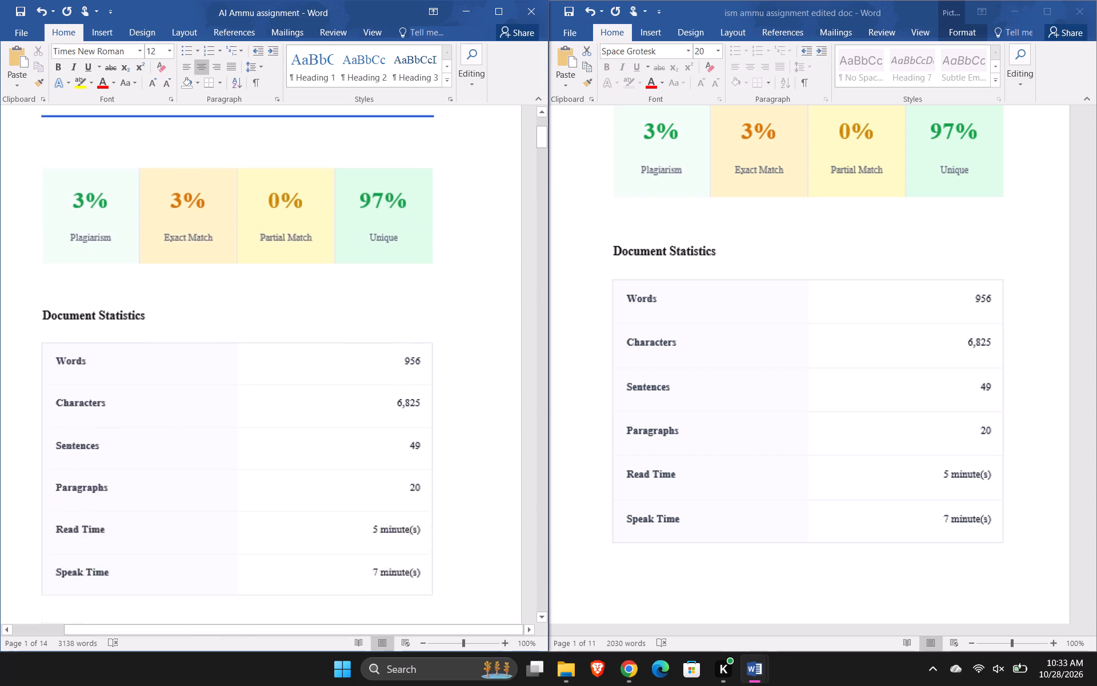
{"action": "scroll", "coordinate": [250, 620], "scroll_direction": "down", "scroll_amount": 20}
{"action": "scroll", "coordinate": [250, 620], "scroll_direction": "down", "scroll_amount": 2}
{"action": "left_click", "coordinate": [29, 331]}
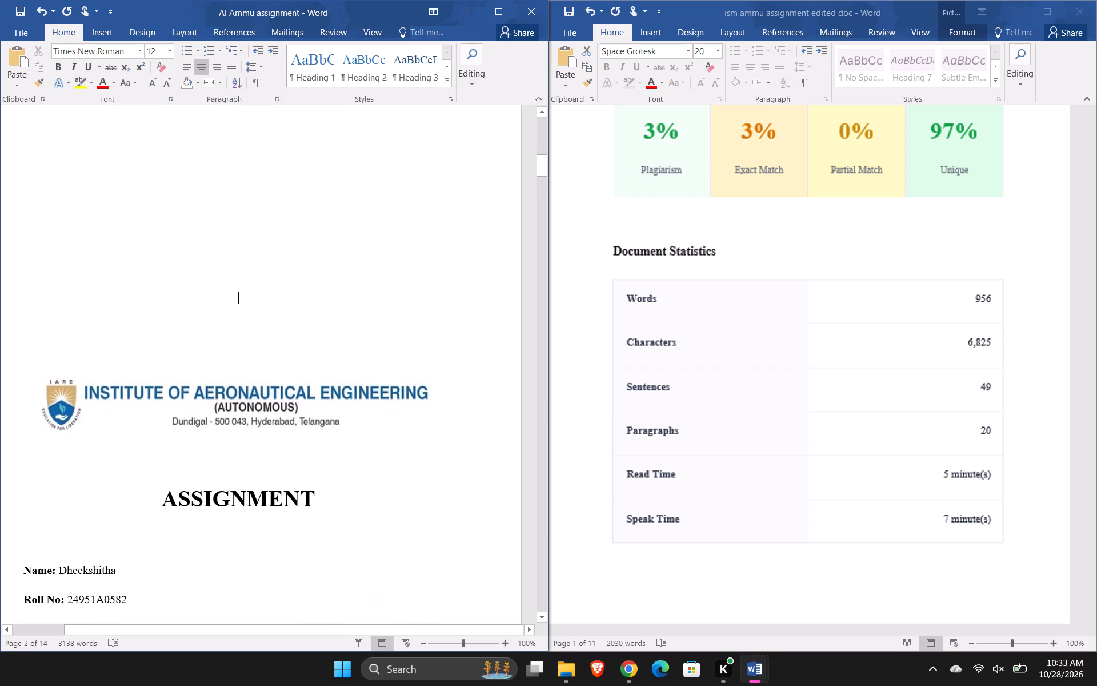
{"action": "key", "text": "BackSpace"}
{"action": "key", "text": "BackSpace"}
{"action": "key", "text": "BackSpace"}
{"action": "key", "text": "BackSpace"}
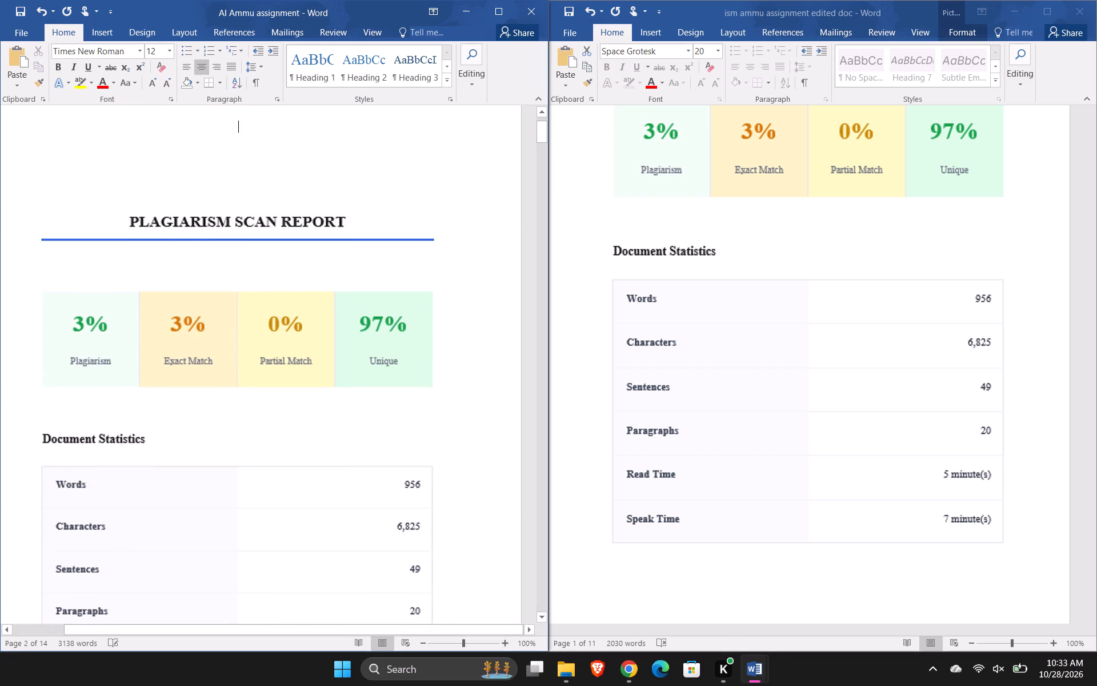
Look through the AI Ammu assignment from the cover page to the final answers and back to the plagiarism report.
{"action": "scroll", "coordinate": [73, 454], "scroll_direction": "down", "scroll_amount": 19}
{"action": "scroll", "coordinate": [74, 580], "scroll_direction": "down", "scroll_amount": 6}
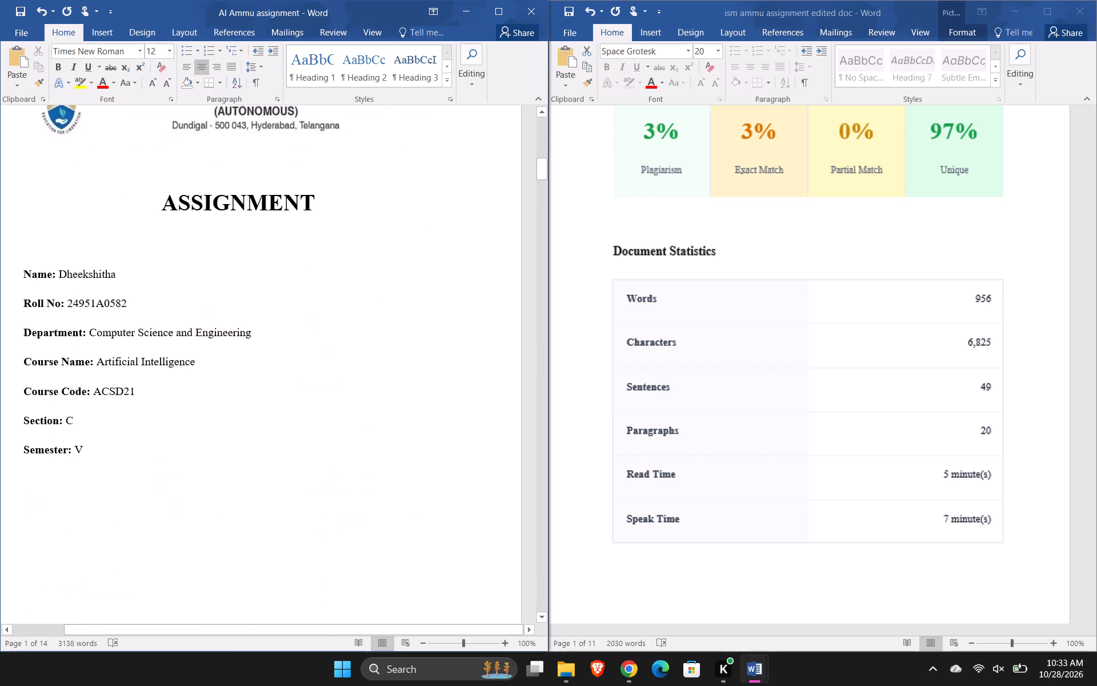
{"action": "scroll", "coordinate": [138, 567], "scroll_direction": "down", "scroll_amount": 18}
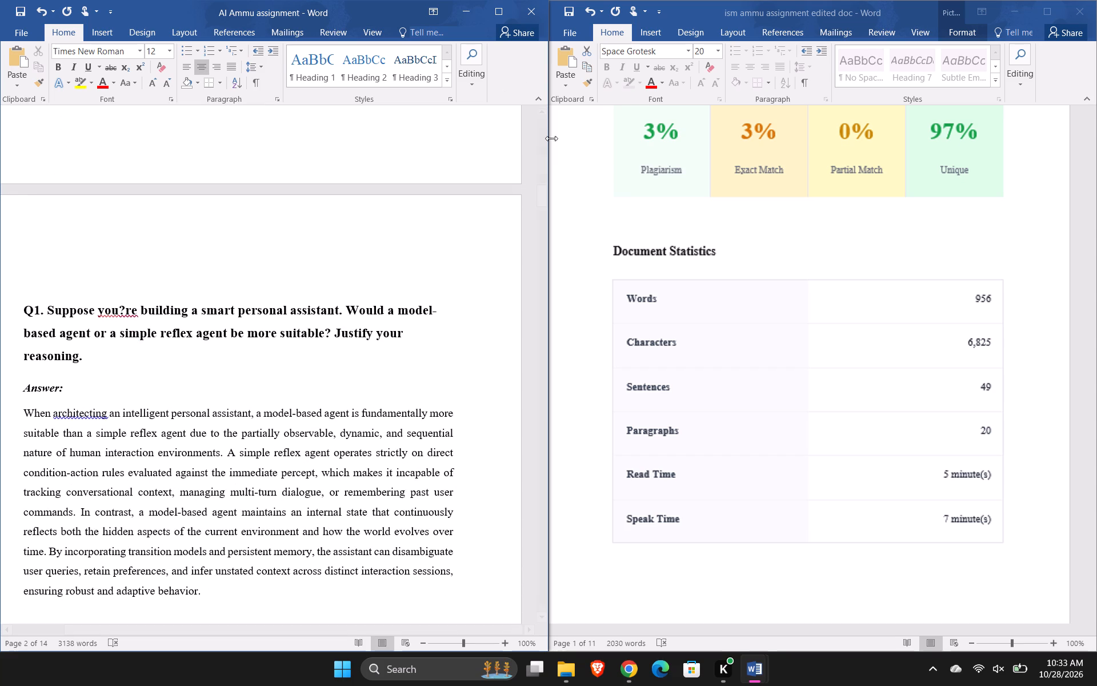
{"action": "left_click_drag", "start_coordinate": [542, 202], "coordinate": [531, 271]}
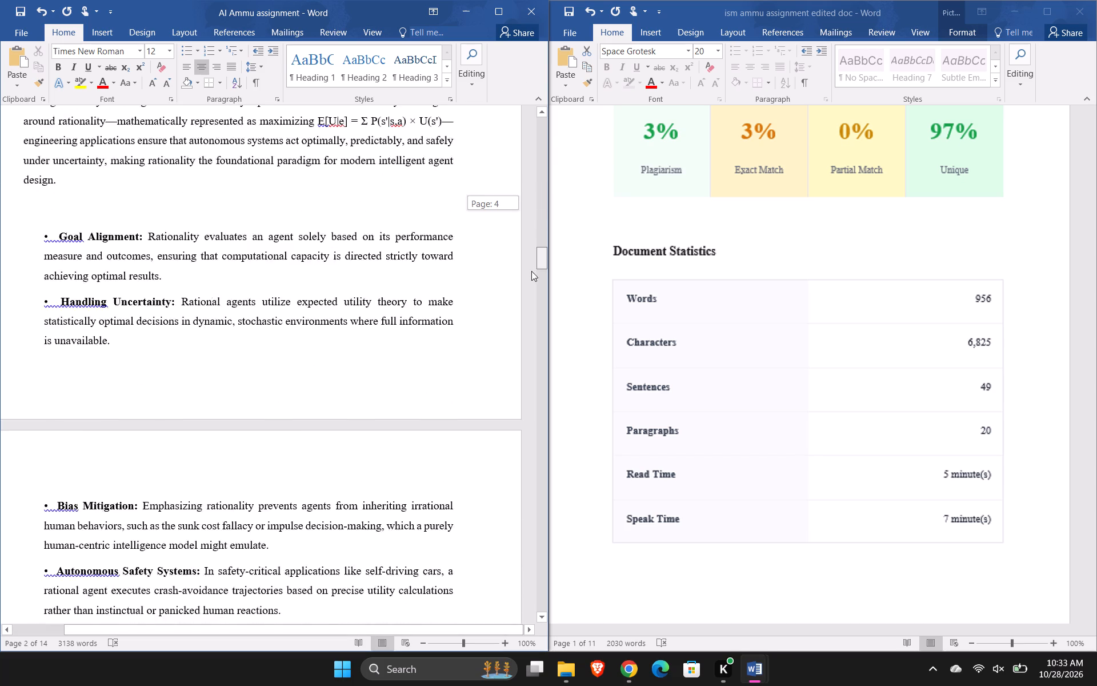
{"action": "left_click_drag", "start_coordinate": [531, 271], "coordinate": [584, 537]}
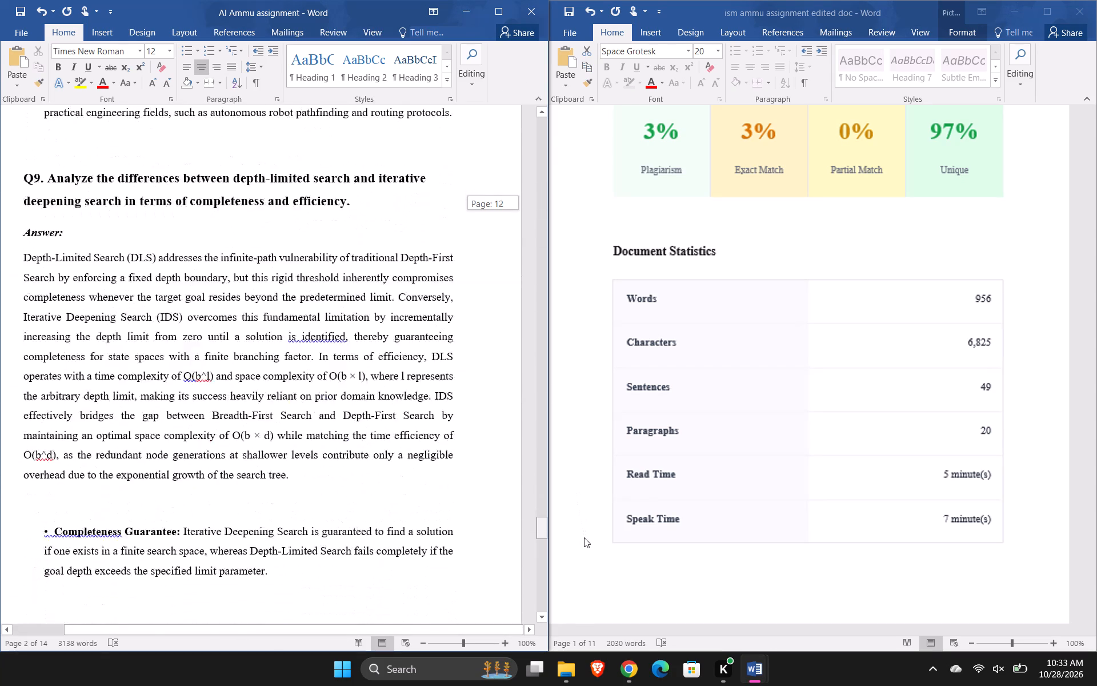
{"action": "left_click_drag", "start_coordinate": [584, 537], "coordinate": [586, 591]}
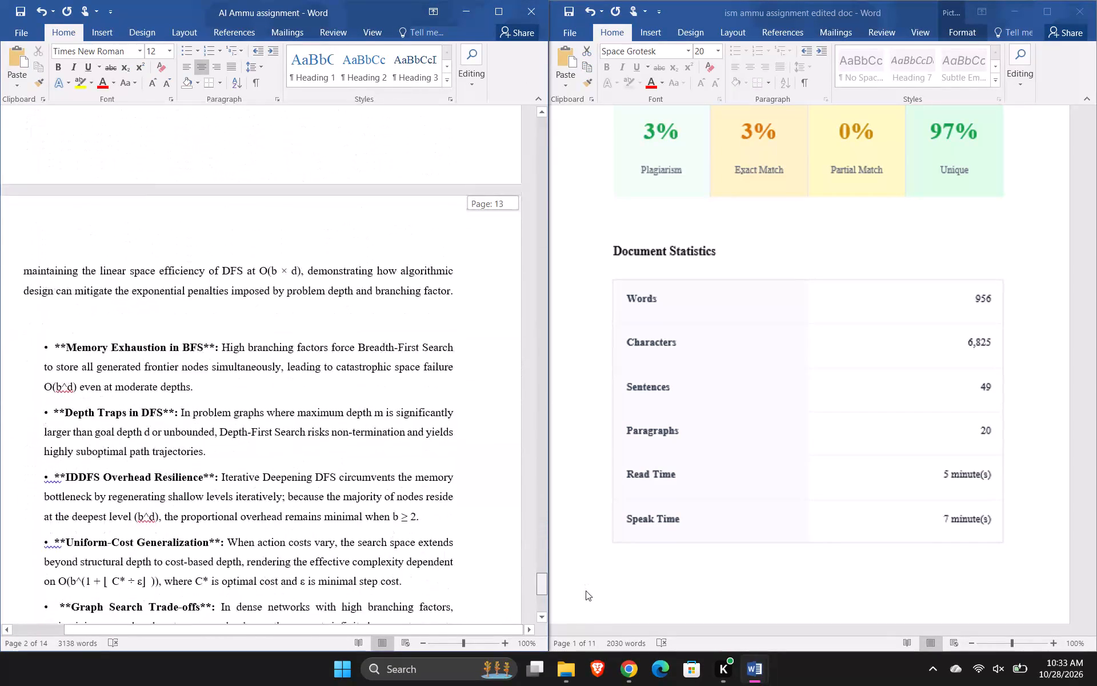
{"action": "left_click_drag", "start_coordinate": [586, 591], "coordinate": [549, 202]}
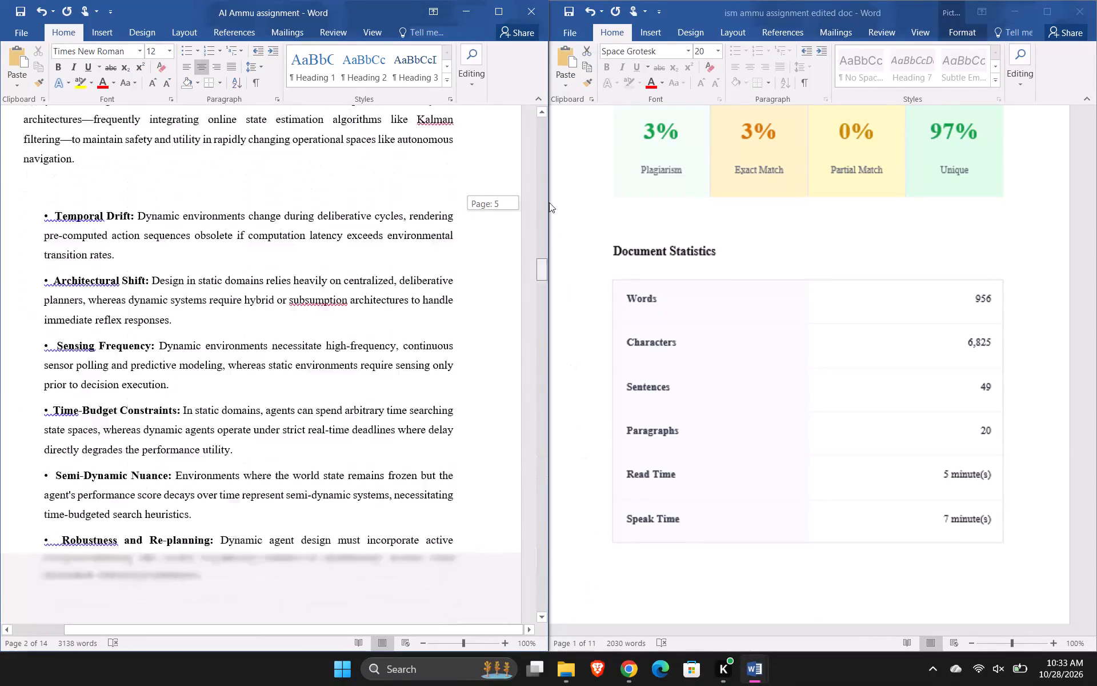
{"action": "left_click_drag", "start_coordinate": [549, 202], "coordinate": [499, 75]}
Save the document as "AI Ammu assignment edited doc" in the chiruu aat 5th sem folder.
{"action": "left_click", "coordinate": [5, 37]}
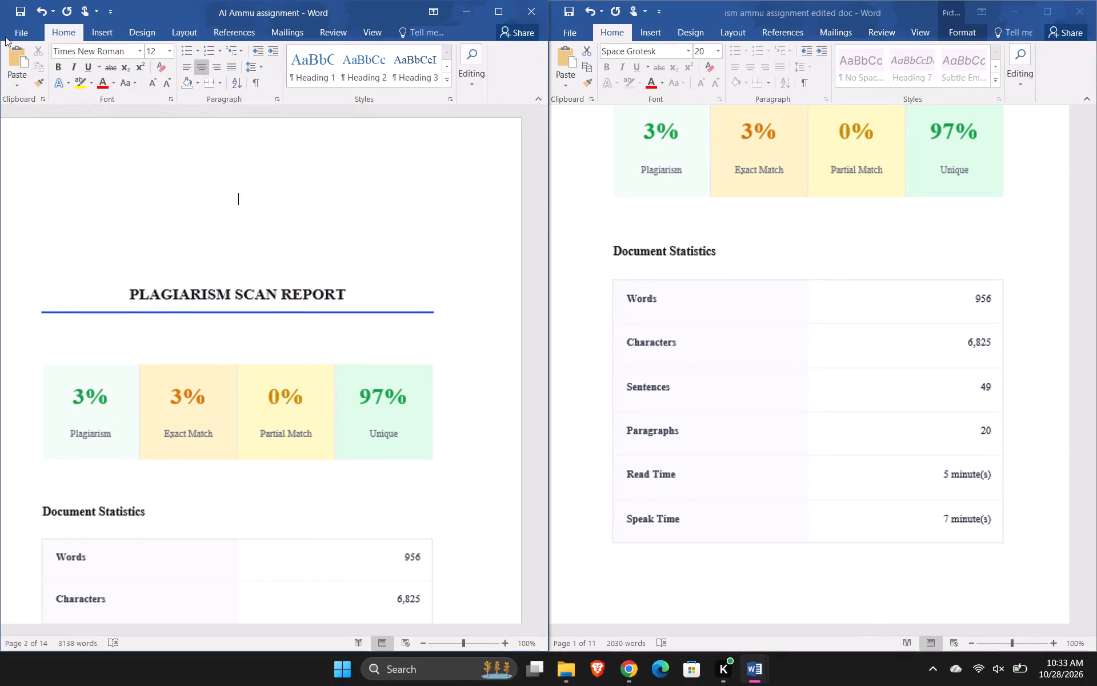
{"action": "left_click", "coordinate": [52, 160]}
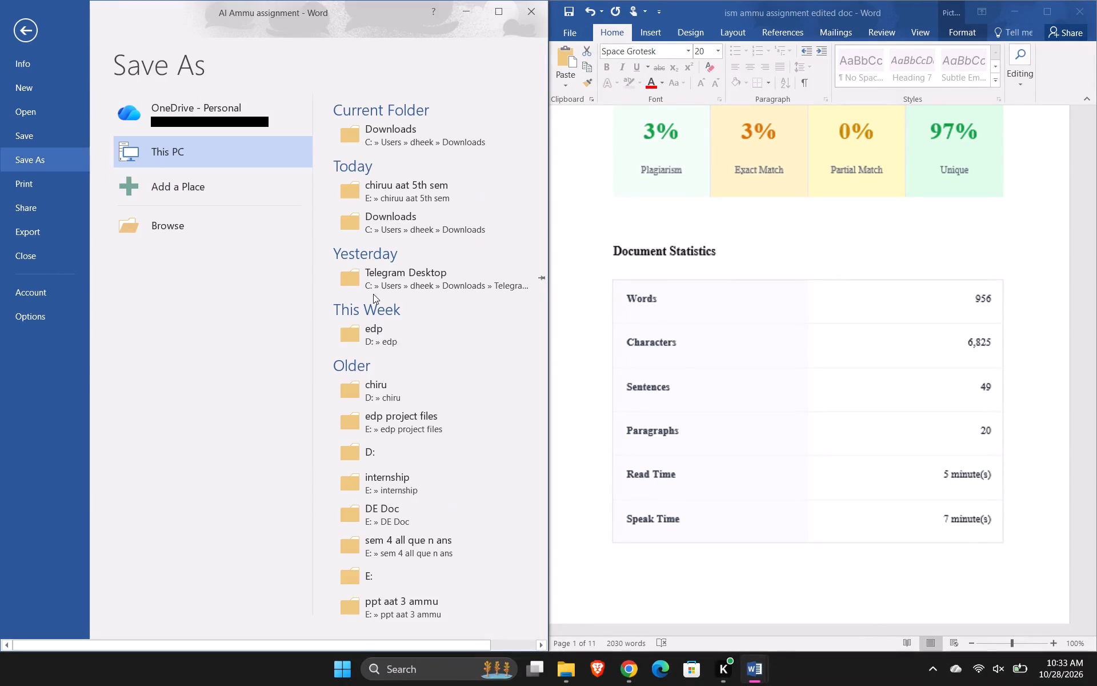
{"action": "left_click", "coordinate": [385, 190]}
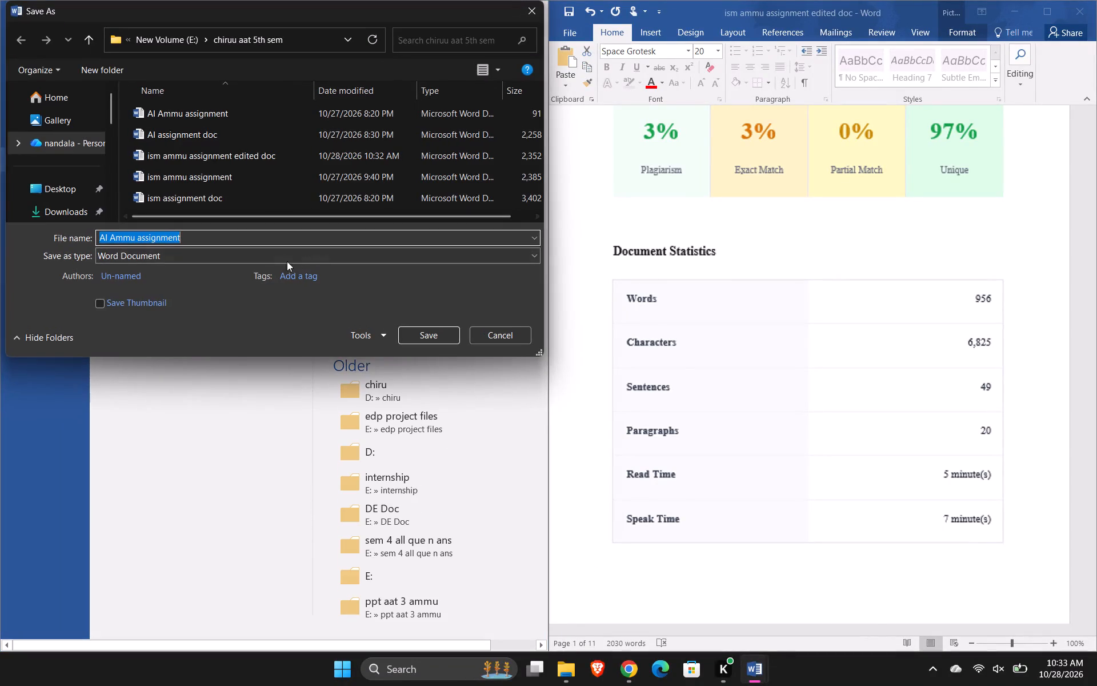
{"action": "left_click", "coordinate": [254, 239]}
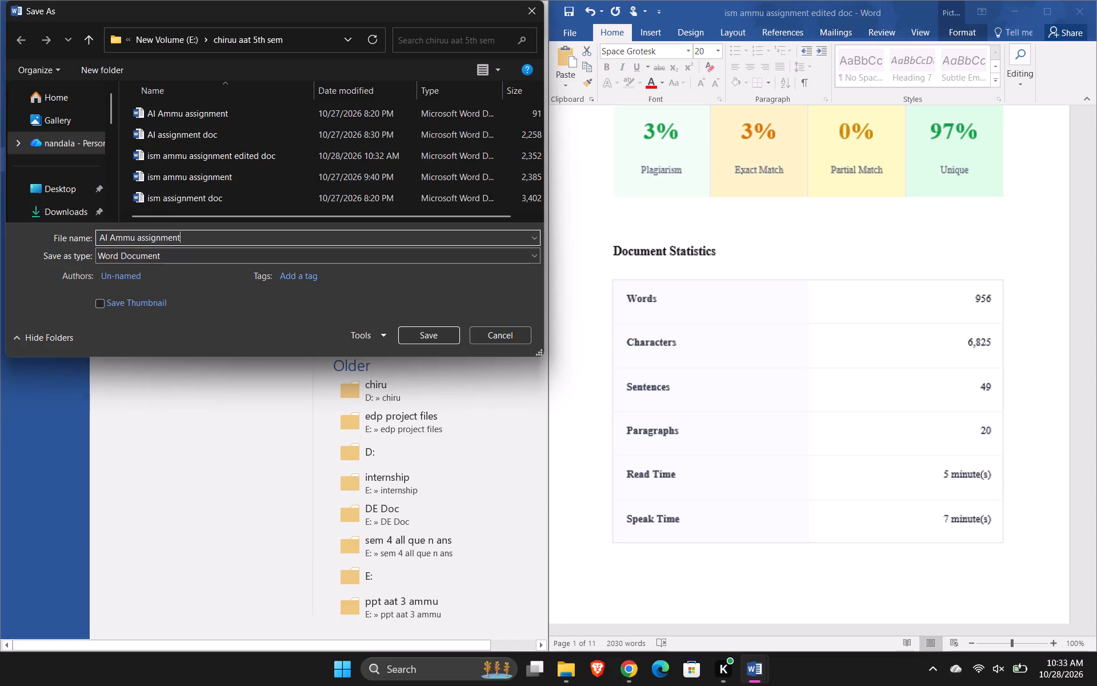
{"action": "key", "text": "space"}
{"action": "type", "text": "edited"}
{"action": "key", "text": "space"}
{"action": "type", "text": "doc"}
{"action": "key", "text": "Return"}
Close both assignment documents, keeping the last copied item.
{"action": "left_click", "coordinate": [529, 12]}
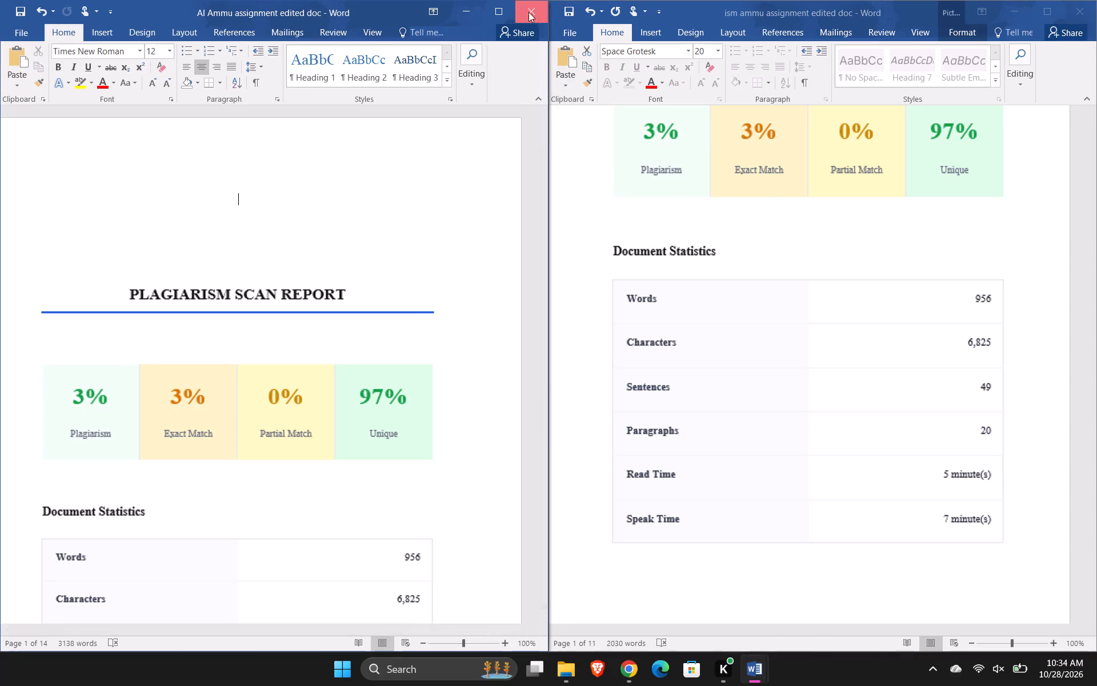
{"action": "left_click", "coordinate": [1091, 11]}
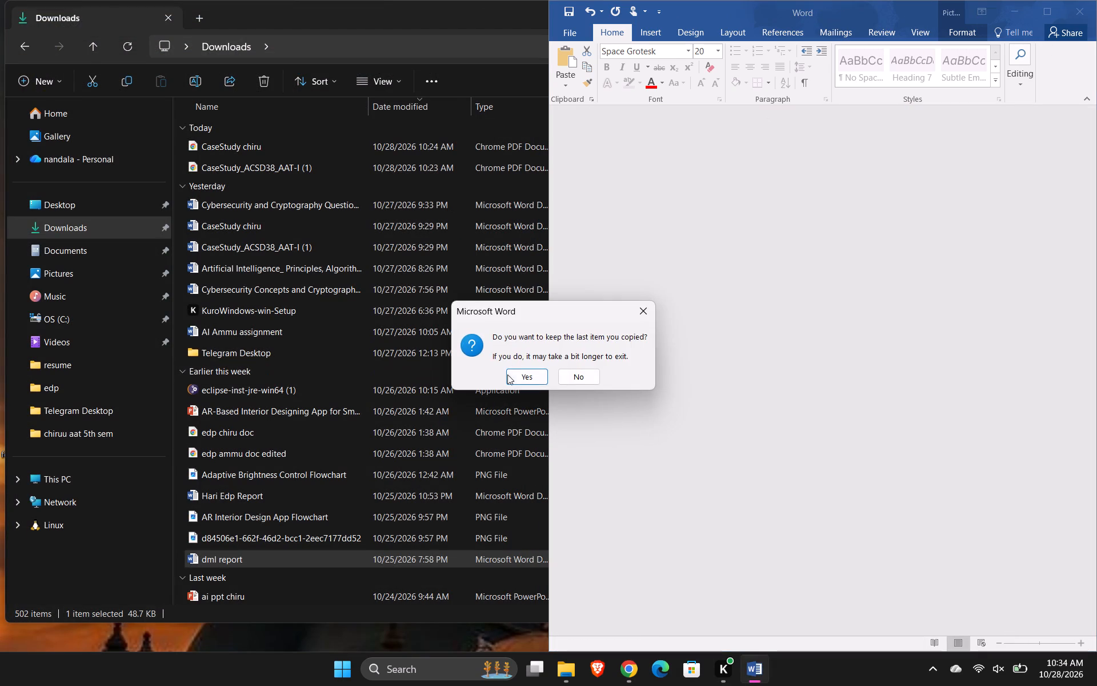
{"action": "left_click", "coordinate": [516, 369]}
Open ism assignment doc from the chiruu aat 5th sem folder and look through its opening questions.
{"action": "left_click", "coordinate": [521, 594]}
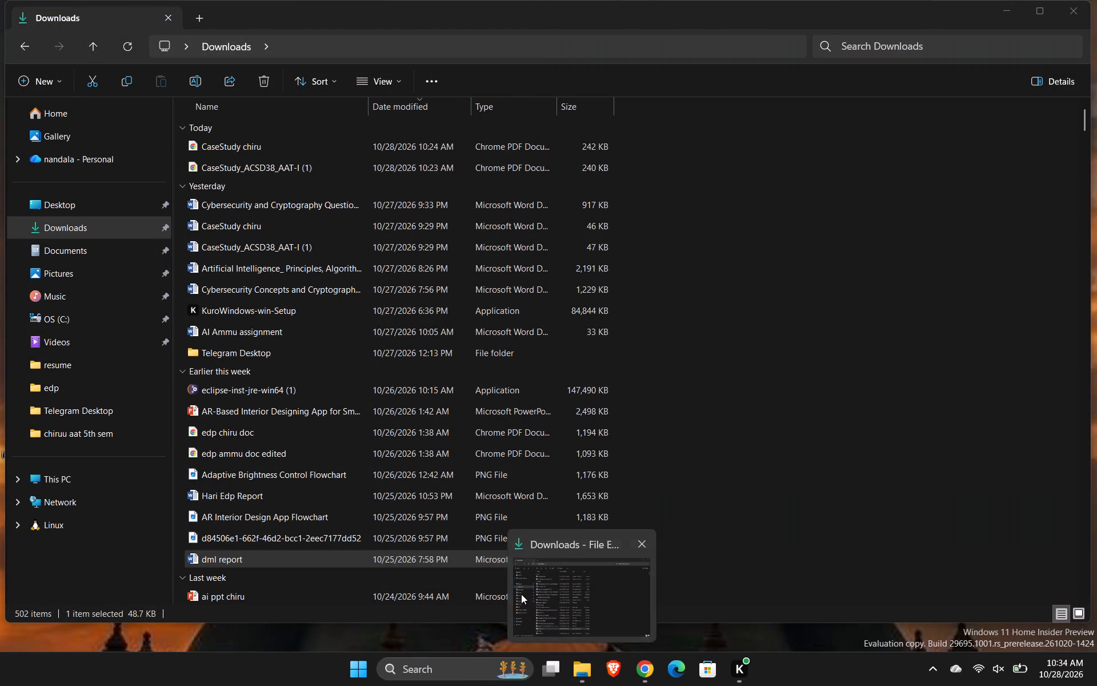
{"action": "left_click", "coordinate": [102, 434]}
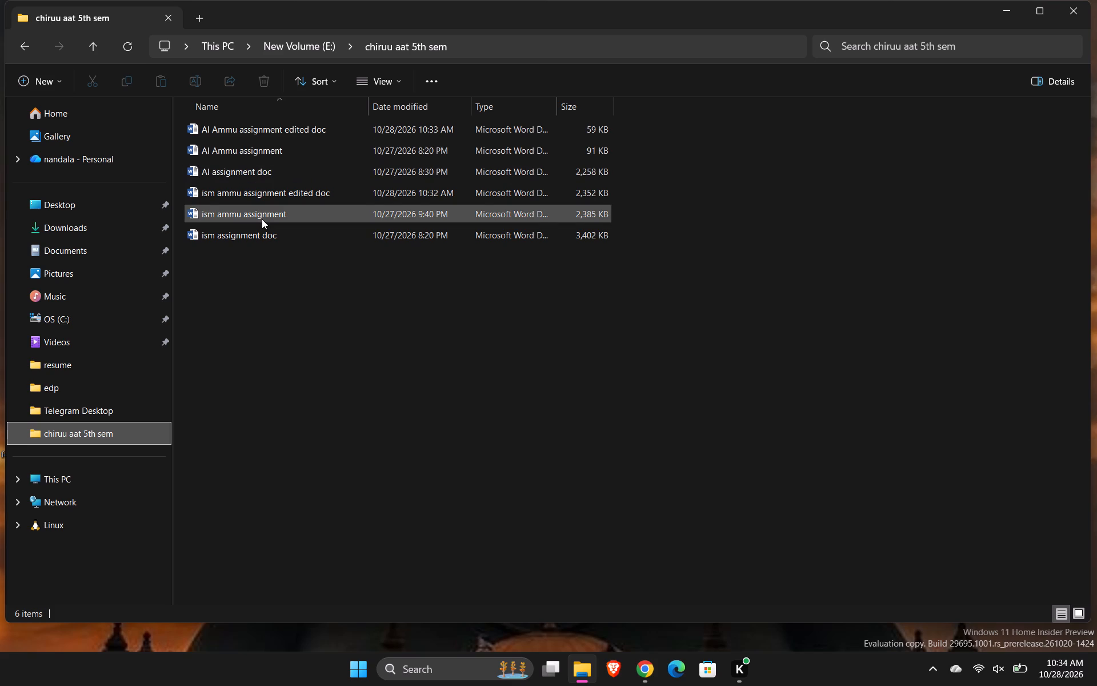
{"action": "double_click", "coordinate": [259, 235]}
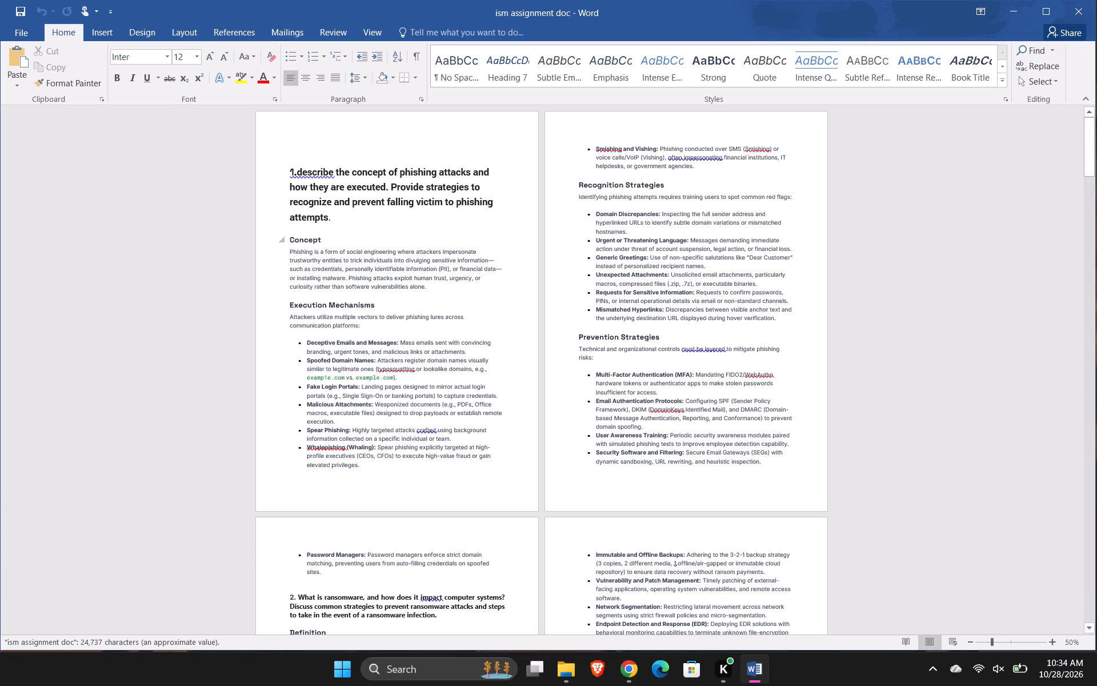
{"action": "scroll", "coordinate": [530, 274], "scroll_direction": "down", "scroll_amount": 17}
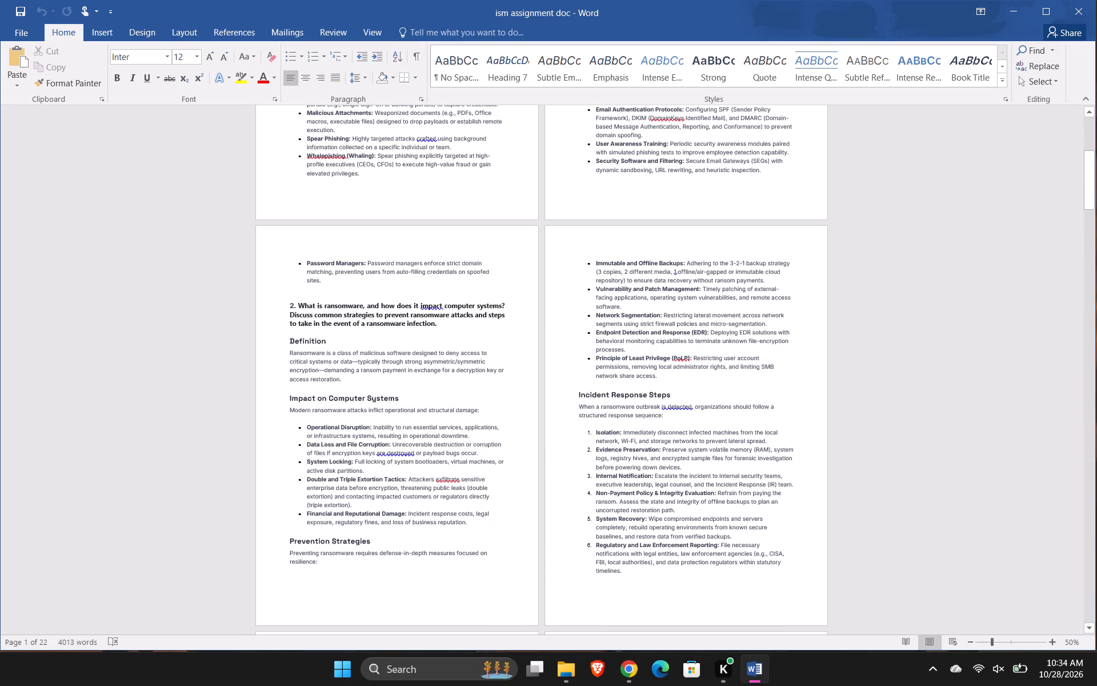
{"action": "scroll", "coordinate": [567, 294], "scroll_direction": "down", "scroll_amount": 11}
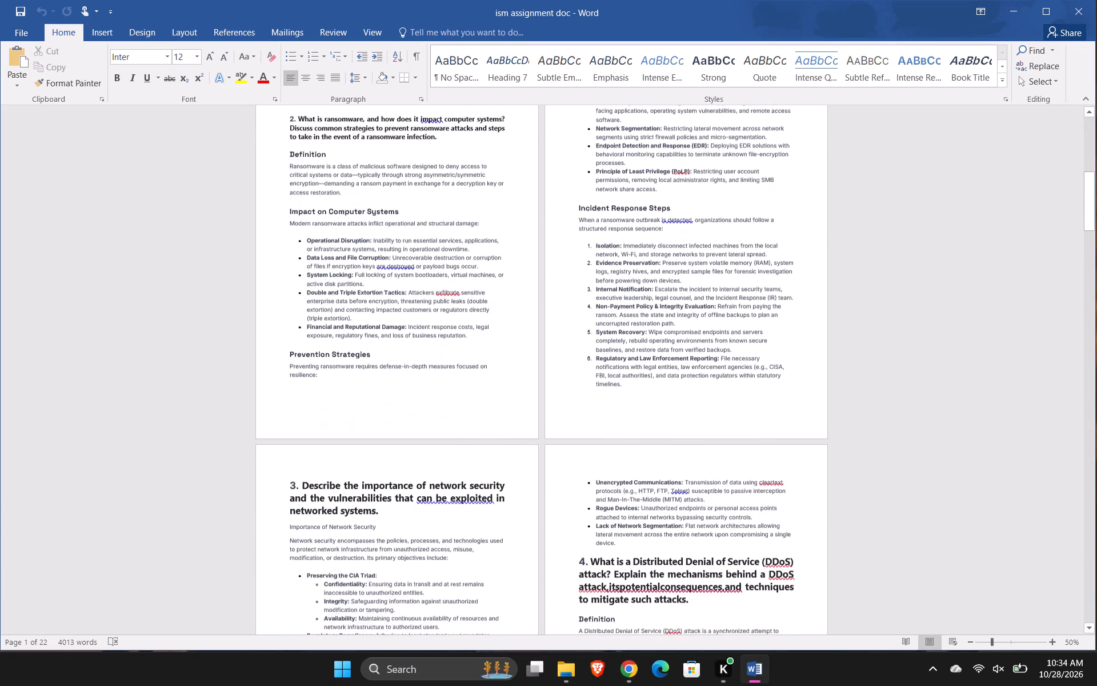
{"action": "scroll", "coordinate": [568, 286], "scroll_direction": "down", "scroll_amount": 2}
{"action": "scroll", "coordinate": [568, 286], "scroll_direction": "up", "scroll_amount": 11}
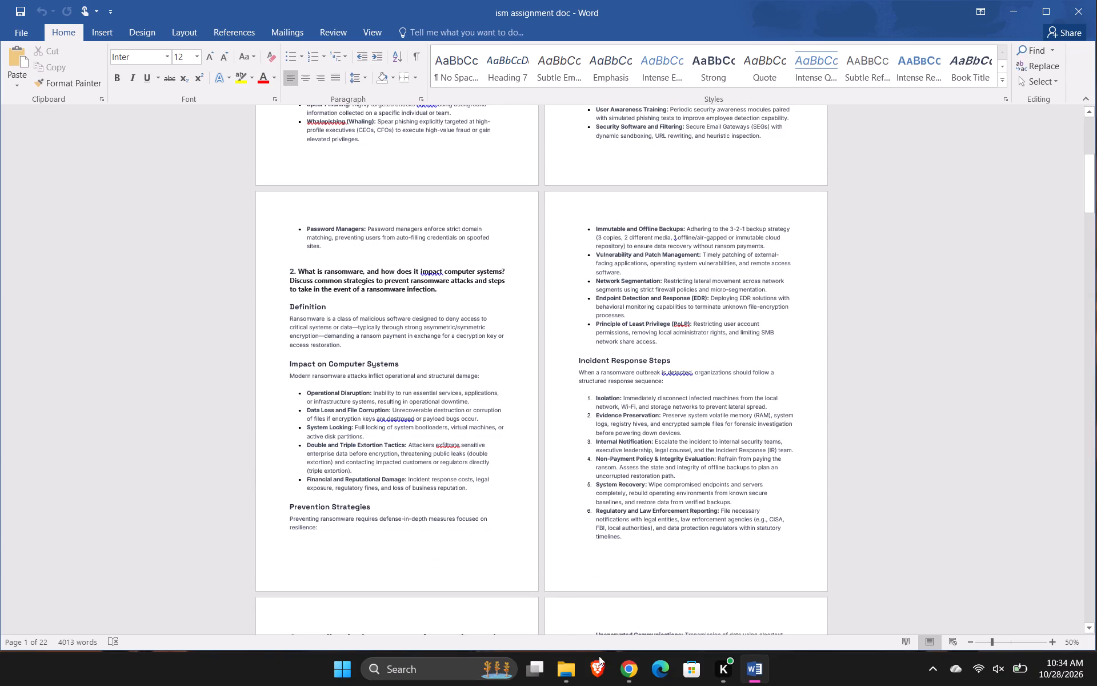
Open AI assignment doc from the chiruu aat 5th sem folder and place it side by side with ism assignment doc.
{"action": "left_click", "coordinate": [545, 608]}
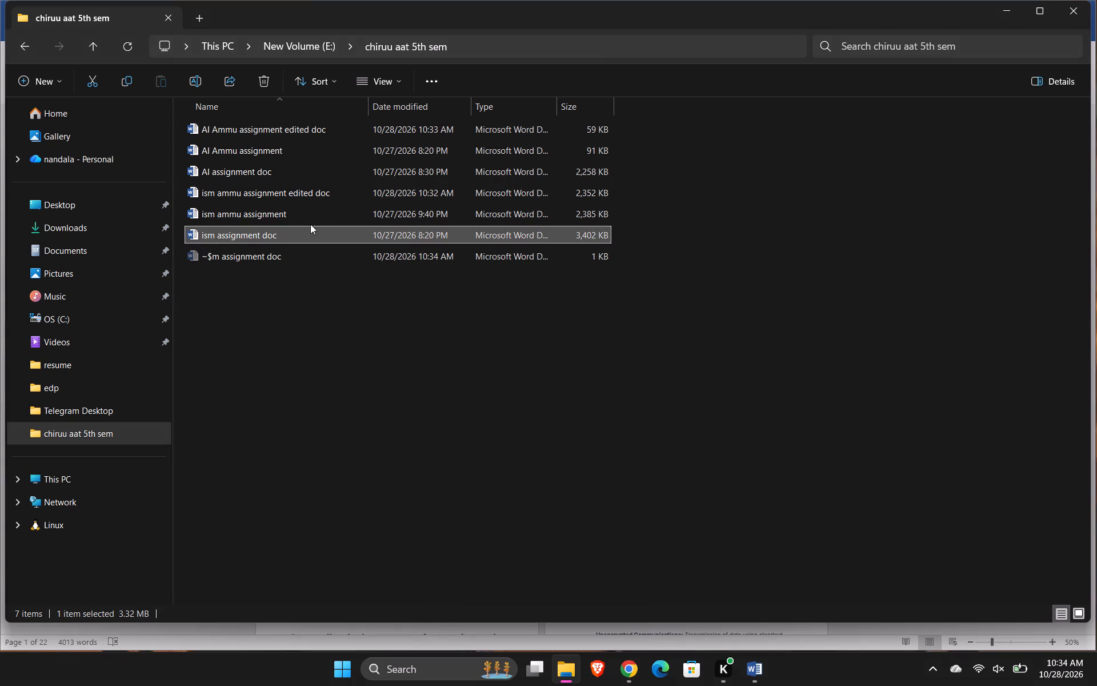
{"action": "left_click", "coordinate": [312, 174]}
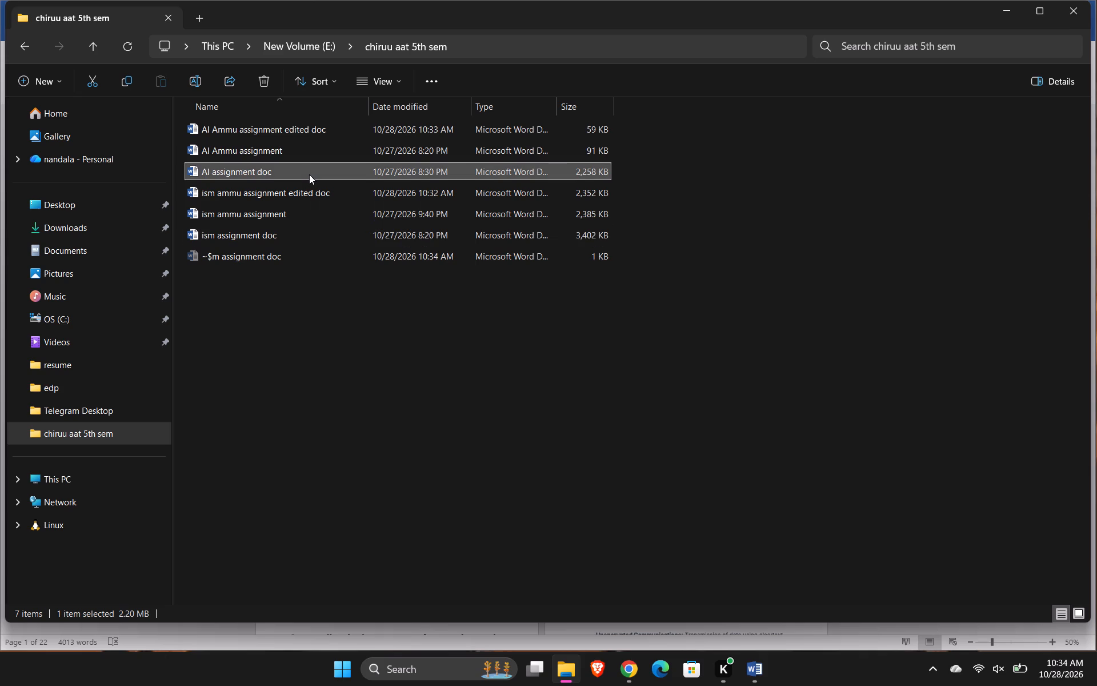
{"action": "double_click", "coordinate": [309, 174]}
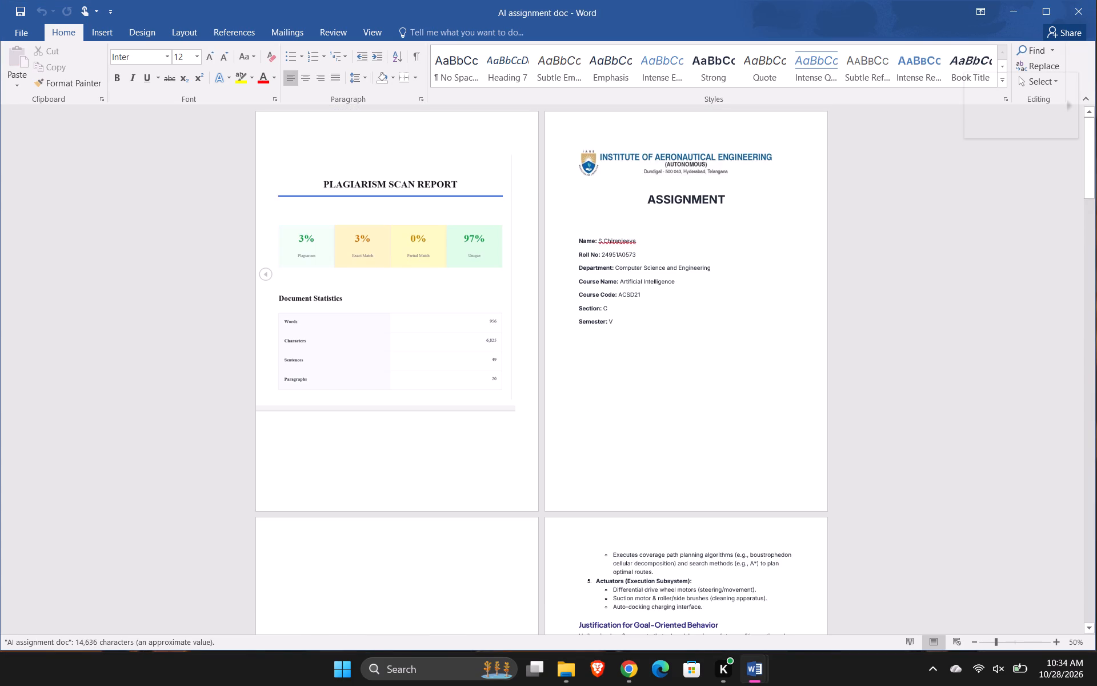
{"action": "left_click", "coordinate": [949, 64]}
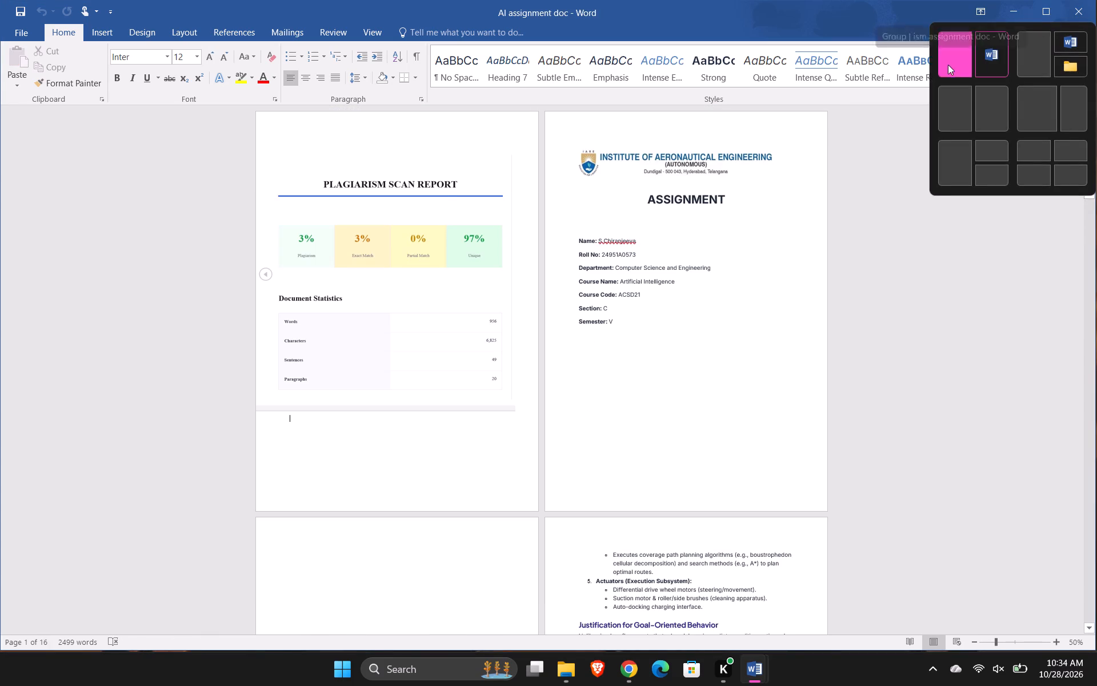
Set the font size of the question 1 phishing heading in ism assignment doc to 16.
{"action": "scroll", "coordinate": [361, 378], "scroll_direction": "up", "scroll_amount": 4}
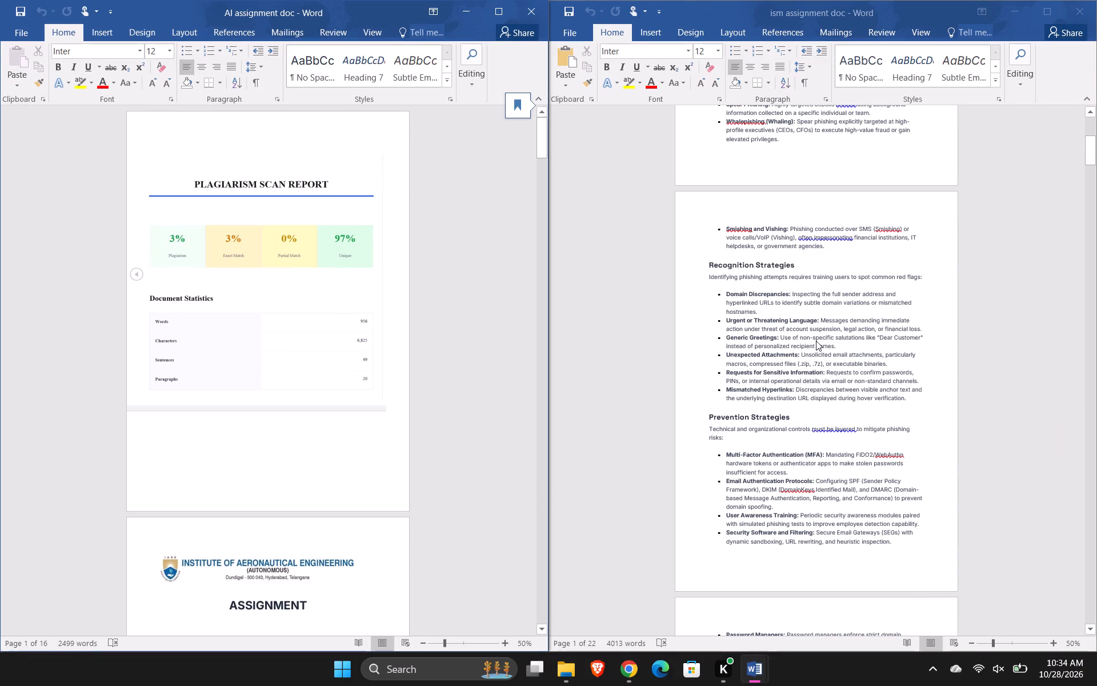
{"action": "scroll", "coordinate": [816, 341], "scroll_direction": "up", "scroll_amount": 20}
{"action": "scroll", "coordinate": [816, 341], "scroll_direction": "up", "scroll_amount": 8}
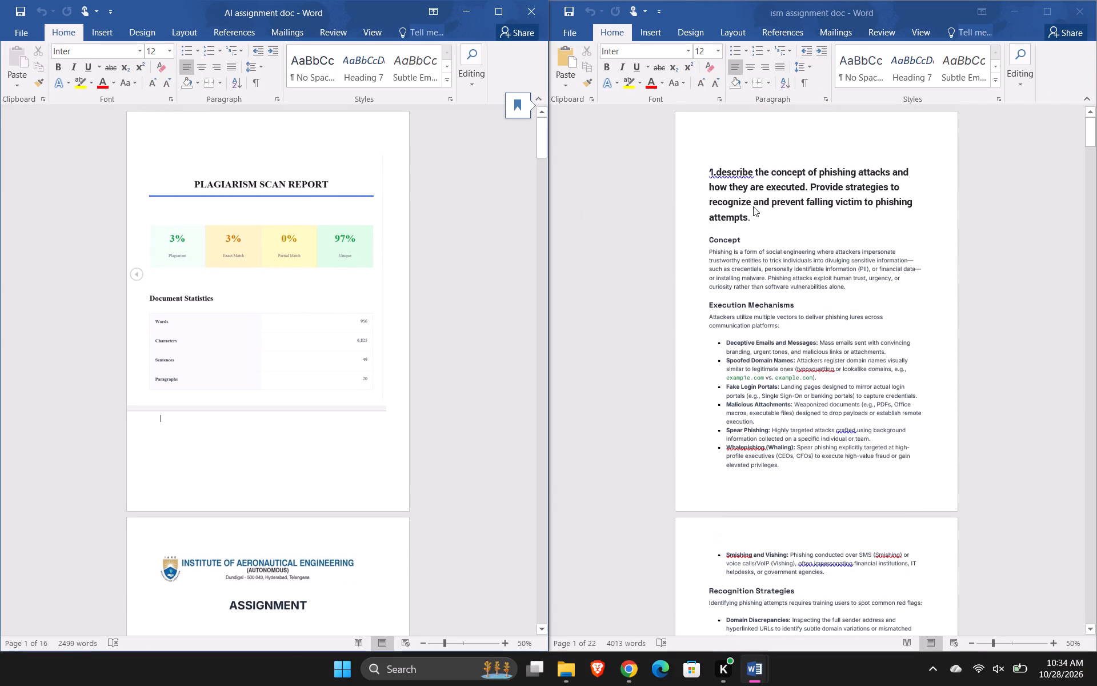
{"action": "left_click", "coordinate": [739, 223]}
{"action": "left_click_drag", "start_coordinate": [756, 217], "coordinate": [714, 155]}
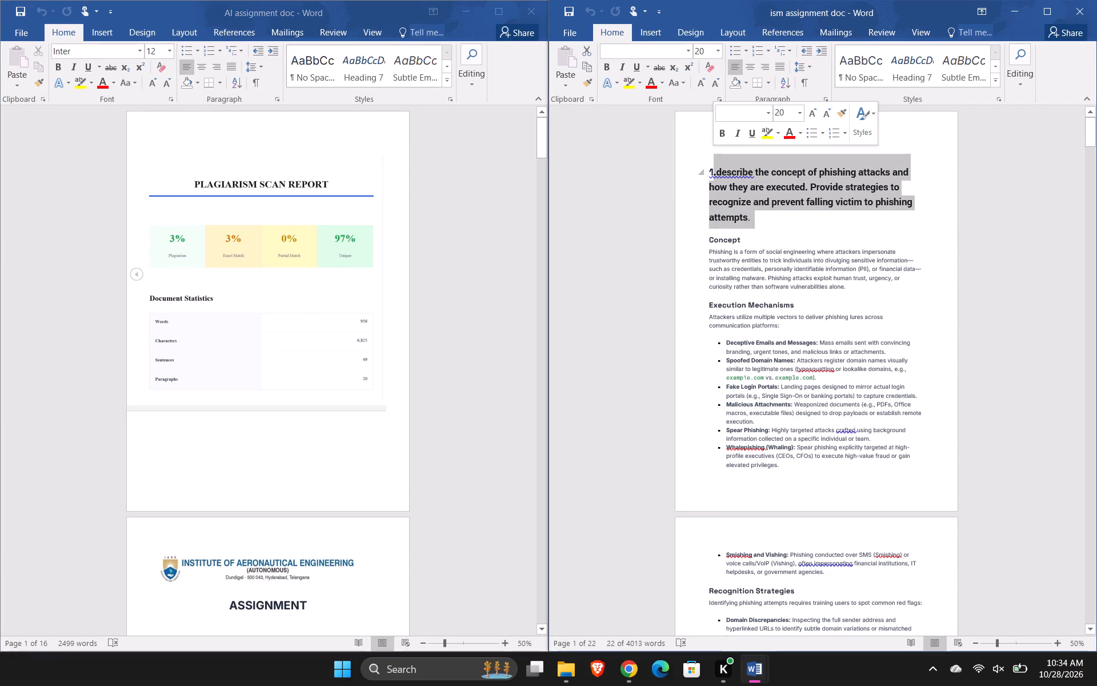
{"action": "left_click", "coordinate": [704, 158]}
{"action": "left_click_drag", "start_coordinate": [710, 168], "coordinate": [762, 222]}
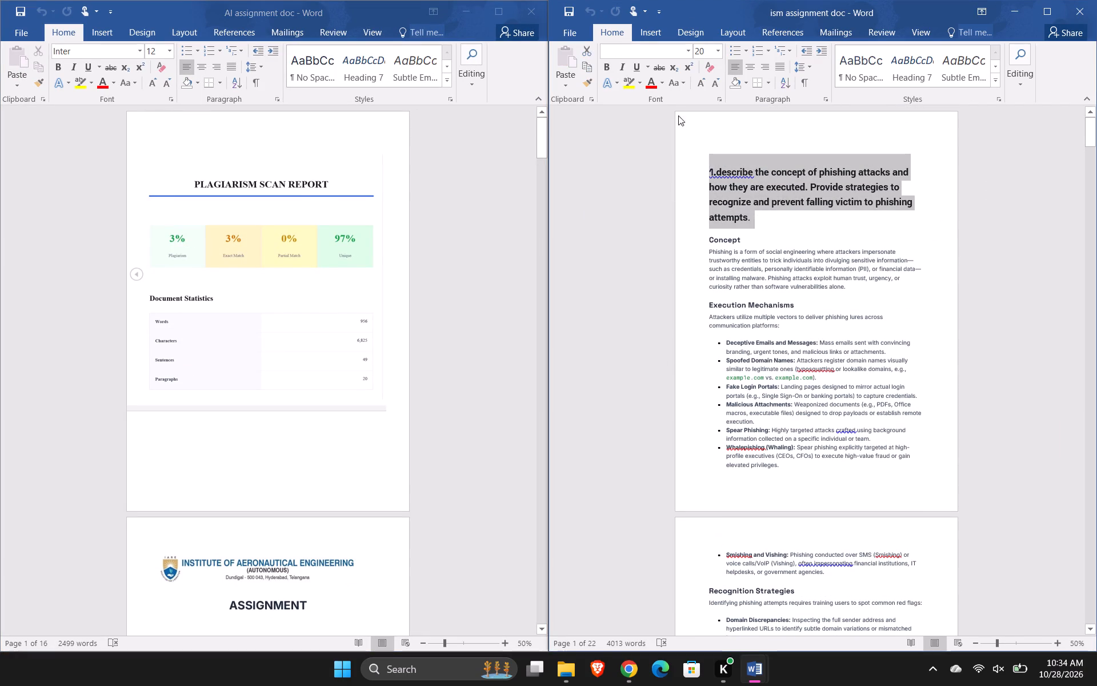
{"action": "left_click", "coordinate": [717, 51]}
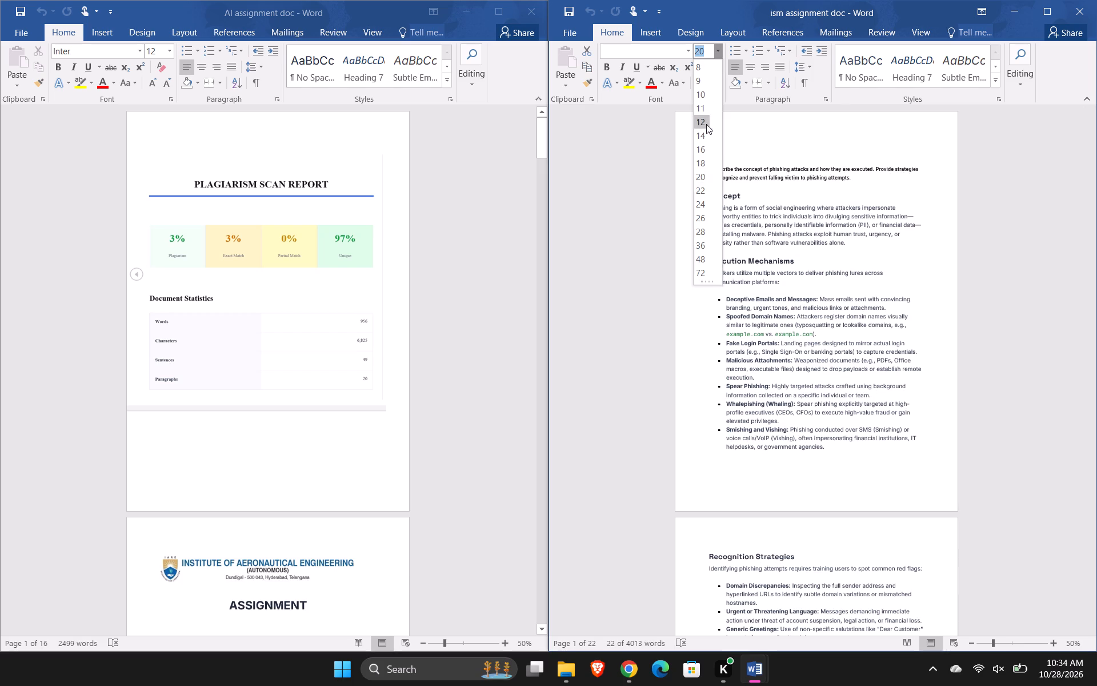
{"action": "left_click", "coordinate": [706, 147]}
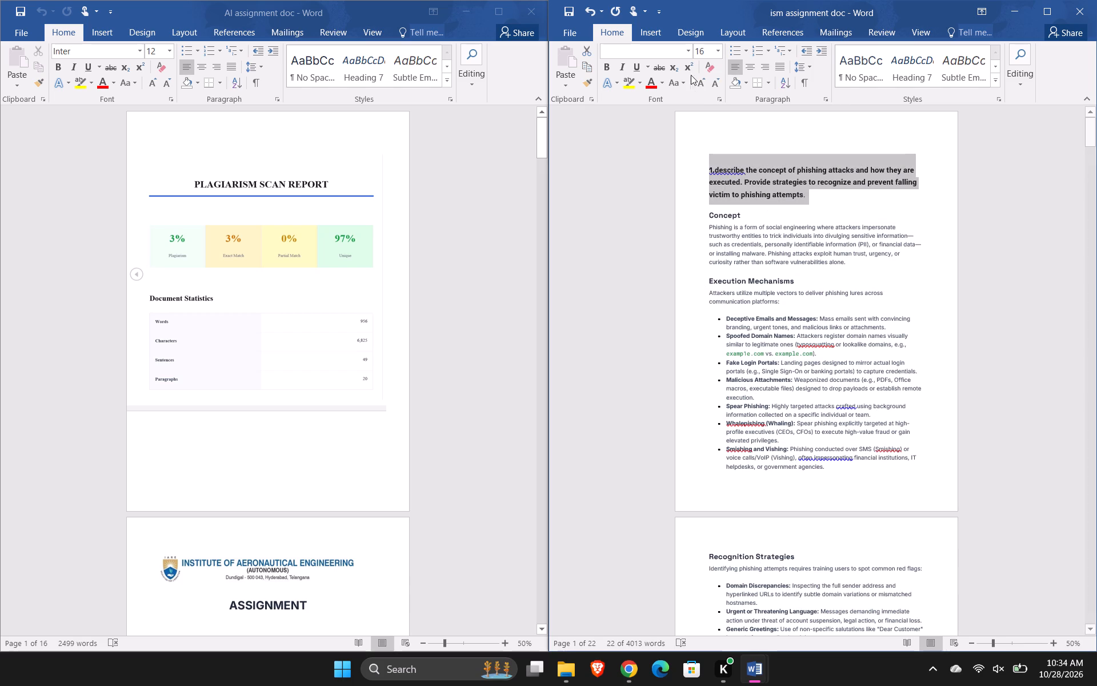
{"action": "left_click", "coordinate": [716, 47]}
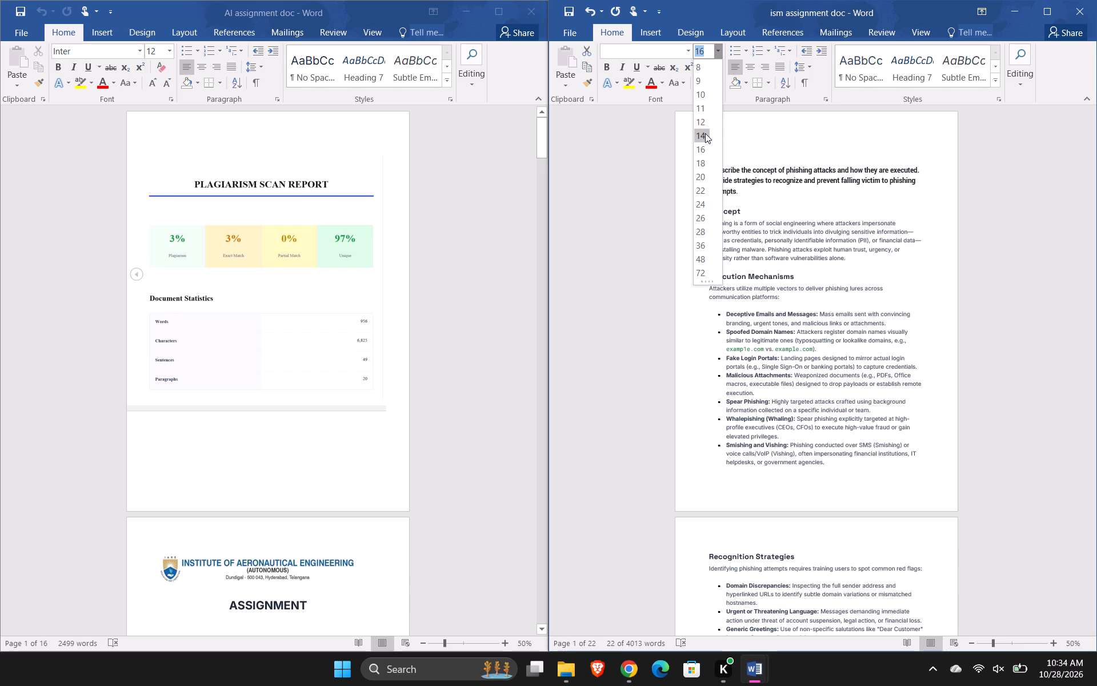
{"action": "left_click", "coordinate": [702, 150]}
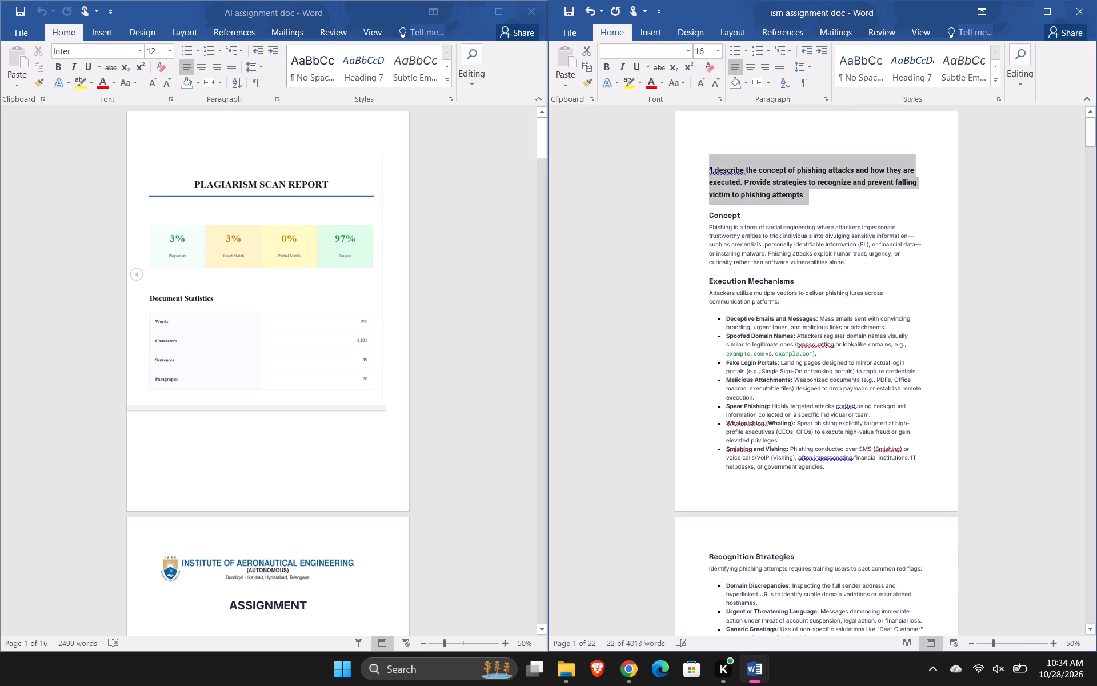
Apply font size 14 to the question 2 ransomware heading in ism assignment doc.
{"action": "scroll", "coordinate": [788, 260], "scroll_direction": "down", "scroll_amount": 4}
{"action": "scroll", "coordinate": [811, 324], "scroll_direction": "down", "scroll_amount": 9}
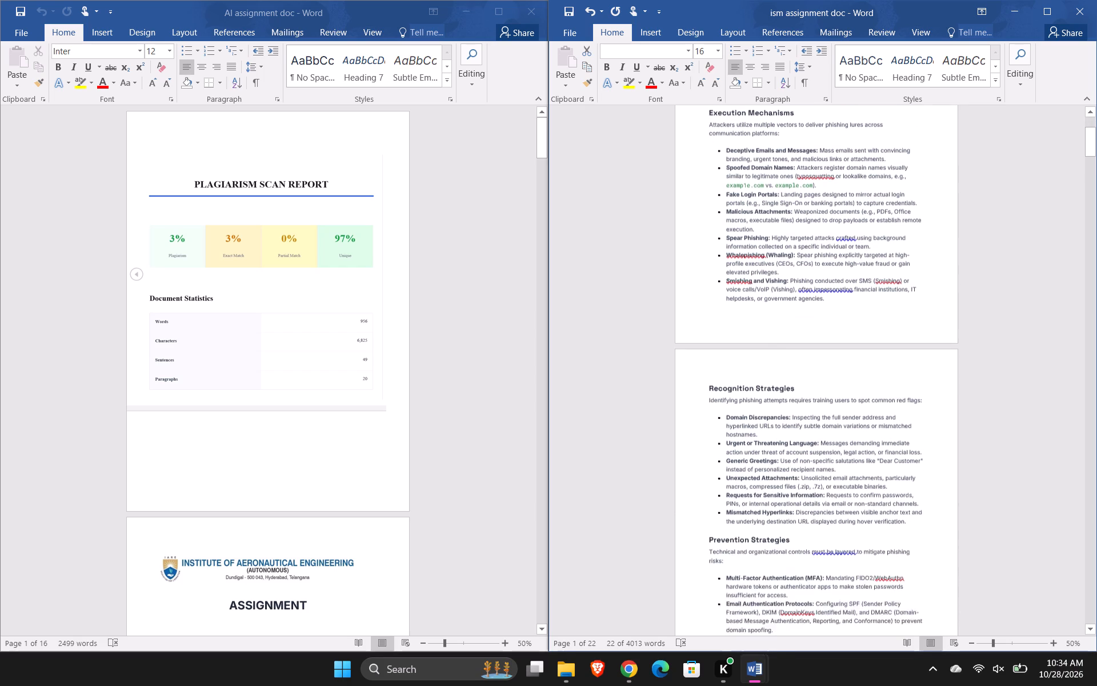
{"action": "scroll", "coordinate": [901, 476], "scroll_direction": "down", "scroll_amount": 19}
{"action": "left_click_drag", "start_coordinate": [857, 434], "coordinate": [813, 436]}
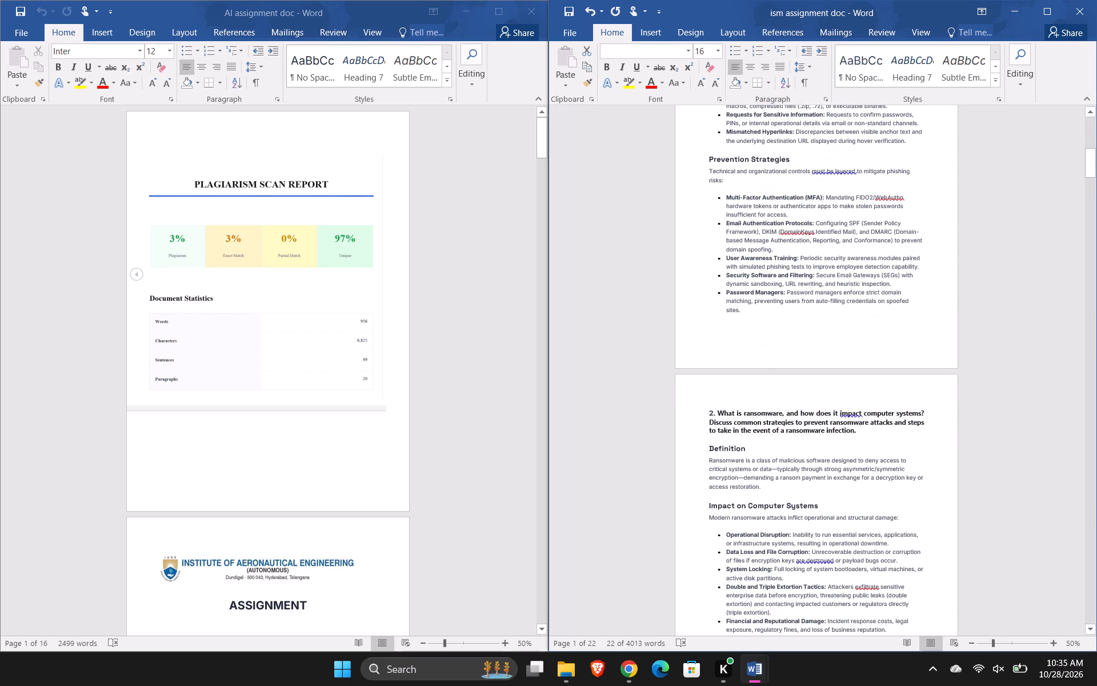
{"action": "left_click_drag", "start_coordinate": [813, 436], "coordinate": [695, 413]}
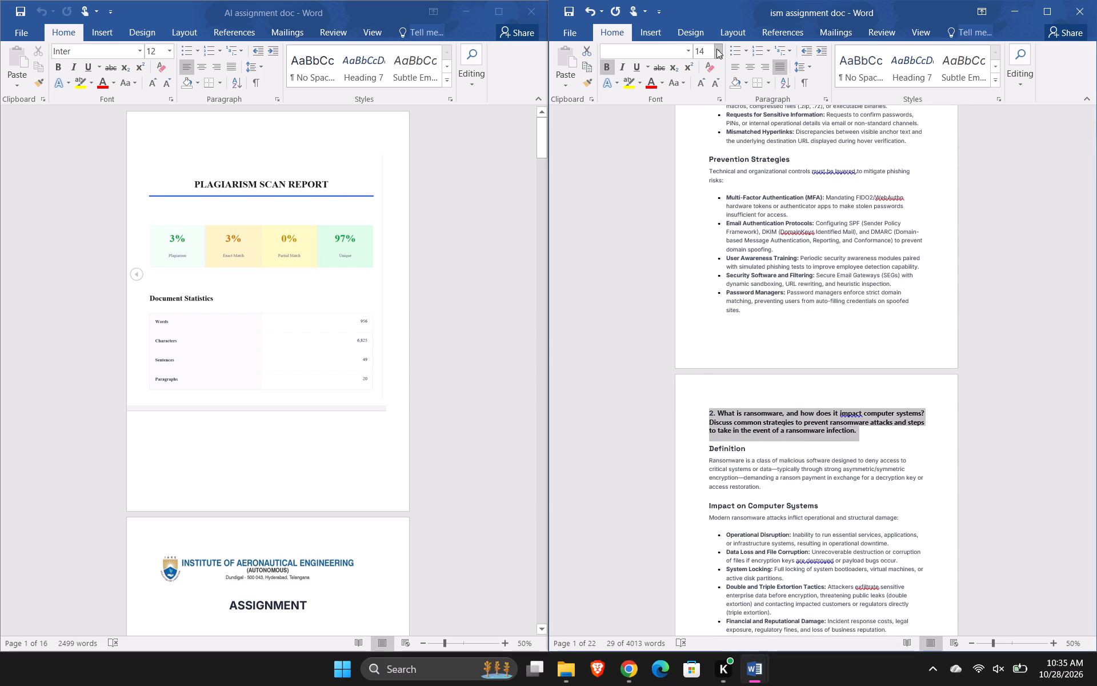
{"action": "left_click", "coordinate": [716, 49]}
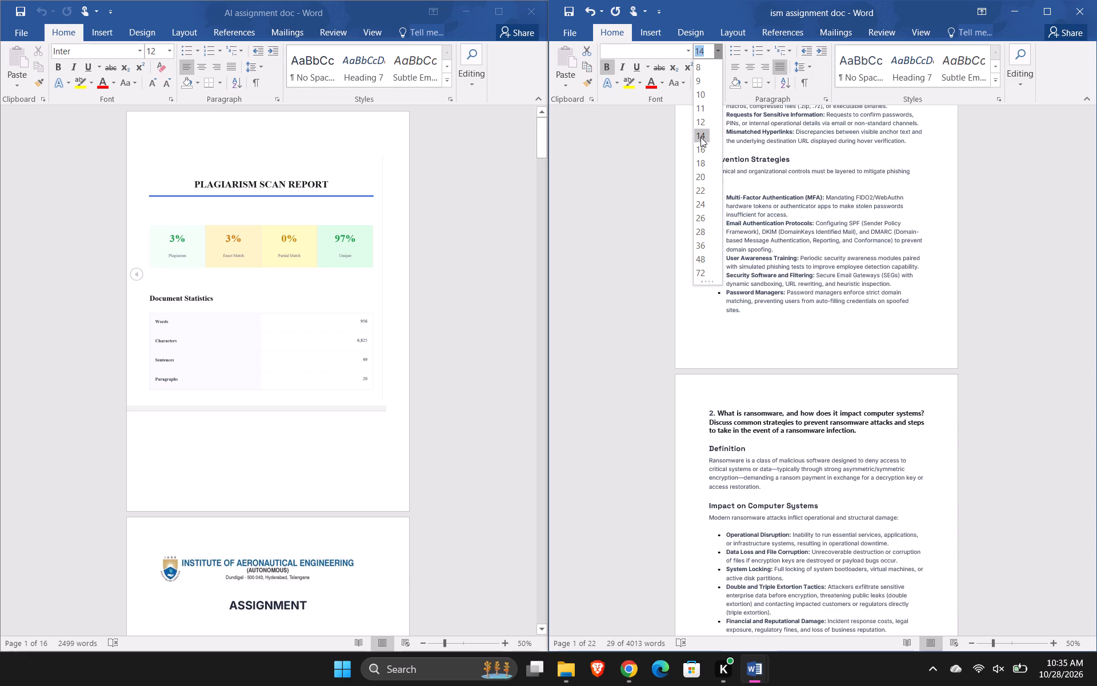
{"action": "left_click", "coordinate": [700, 137]}
Set the question 1 phishing heading to font size 14 and make the whole heading bold.
{"action": "scroll", "coordinate": [778, 231], "scroll_direction": "up", "scroll_amount": 12}
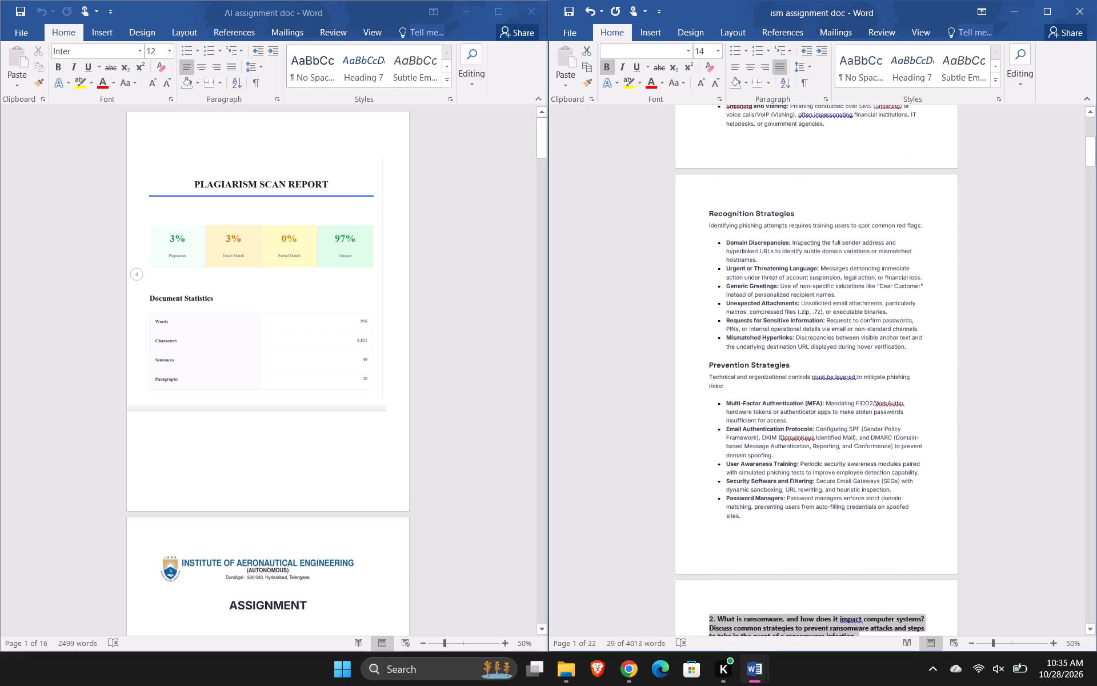
{"action": "scroll", "coordinate": [803, 186], "scroll_direction": "up", "scroll_amount": 19}
{"action": "scroll", "coordinate": [803, 186], "scroll_direction": "up", "scroll_amount": 3}
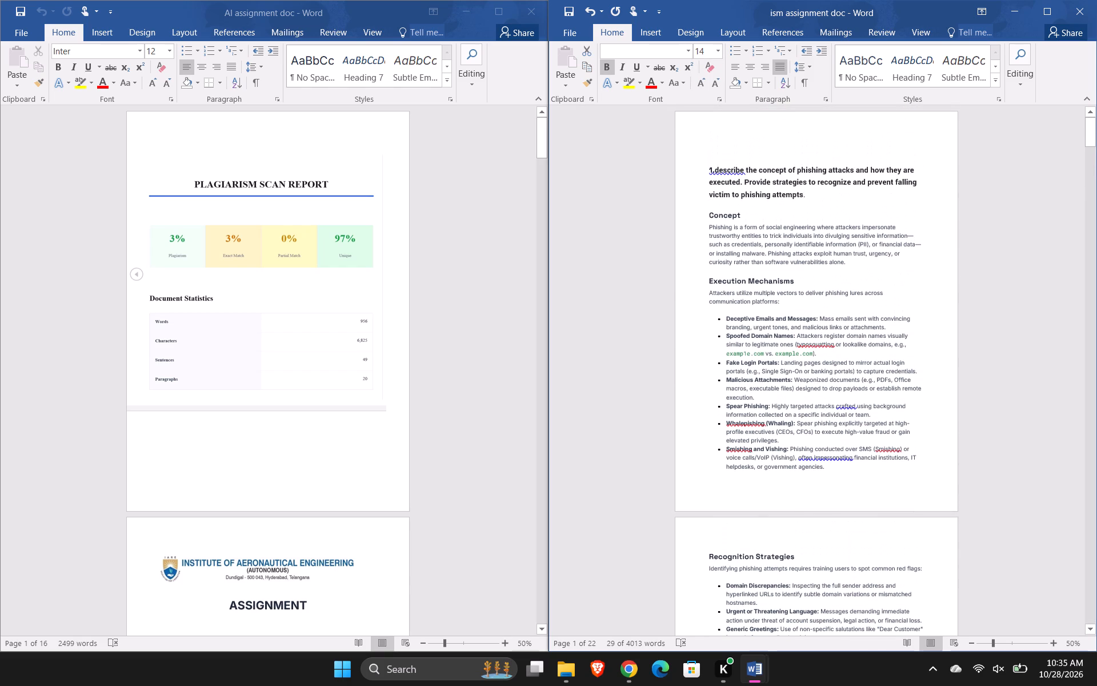
{"action": "left_click_drag", "start_coordinate": [808, 195], "coordinate": [699, 167]}
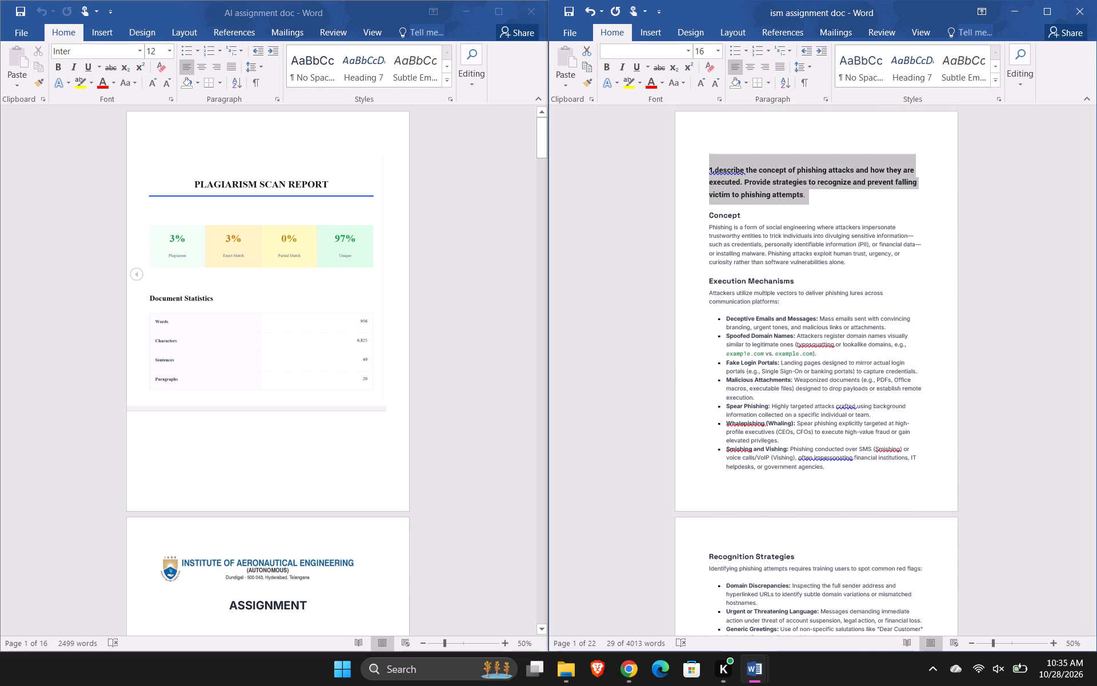
{"action": "left_click", "coordinate": [716, 53]}
{"action": "left_click", "coordinate": [704, 132]}
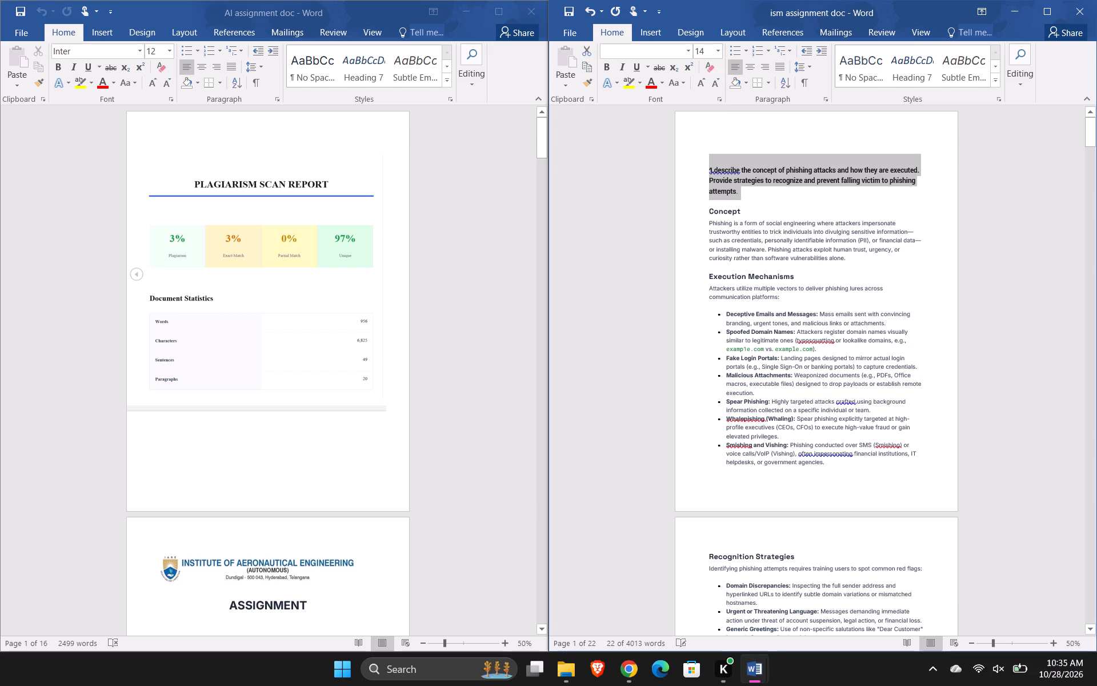
{"action": "left_click", "coordinate": [603, 66]}
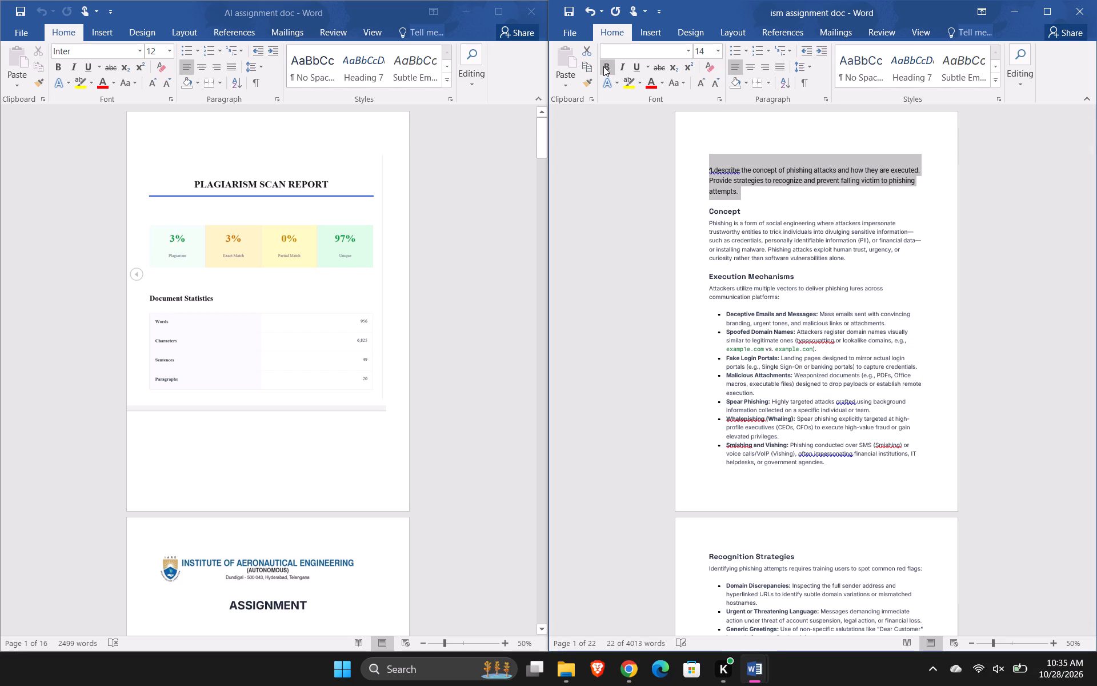
{"action": "left_click", "coordinate": [603, 66]}
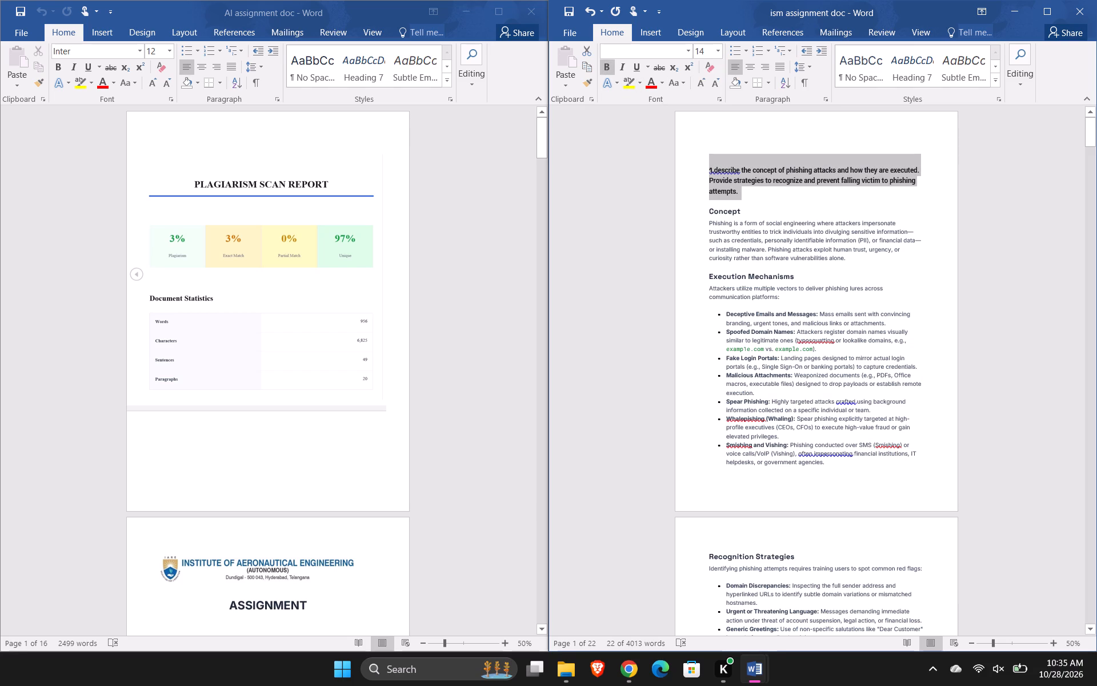
Set the font size of the question 3 network security heading to 14.
{"action": "scroll", "coordinate": [947, 426], "scroll_direction": "down", "scroll_amount": 4}
{"action": "scroll", "coordinate": [920, 444], "scroll_direction": "down", "scroll_amount": 20}
{"action": "scroll", "coordinate": [920, 444], "scroll_direction": "down", "scroll_amount": 10}
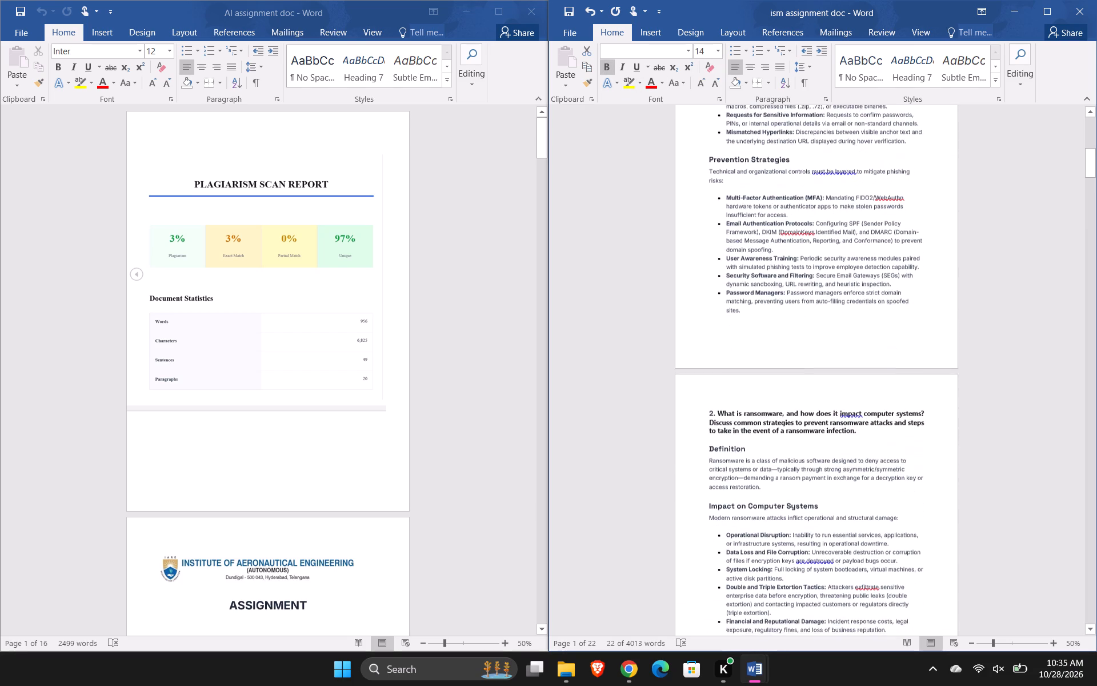
{"action": "scroll", "coordinate": [932, 530], "scroll_direction": "down", "scroll_amount": 2}
{"action": "scroll", "coordinate": [918, 528], "scroll_direction": "down", "scroll_amount": 20}
{"action": "scroll", "coordinate": [918, 528], "scroll_direction": "down", "scroll_amount": 14}
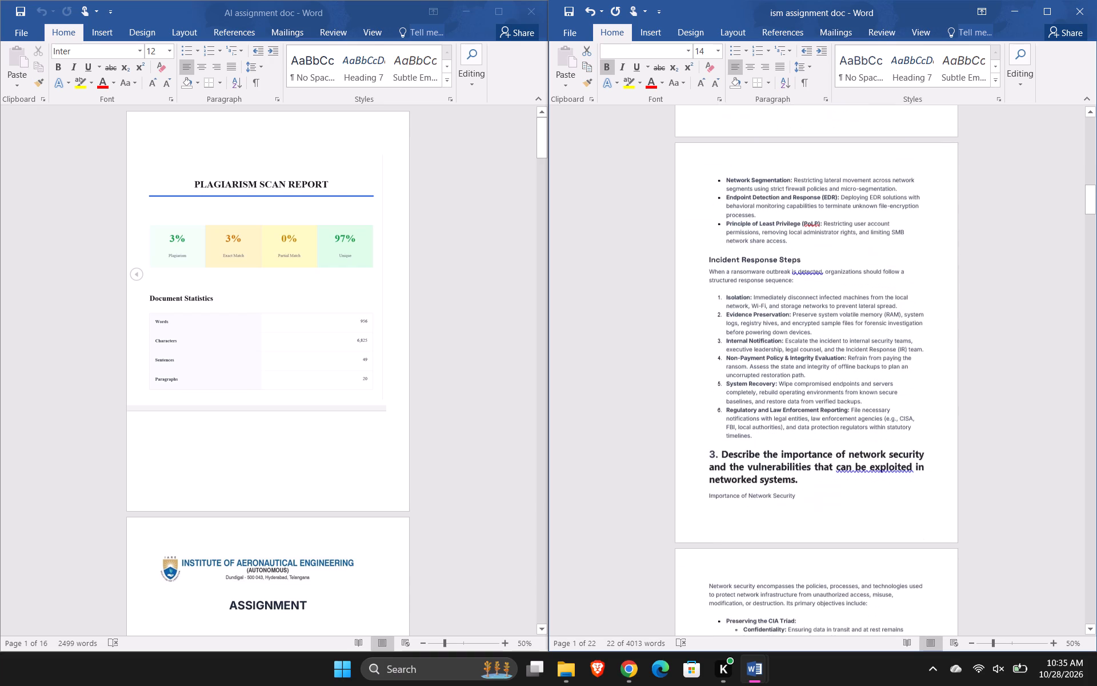
{"action": "left_click_drag", "start_coordinate": [802, 472], "coordinate": [691, 441]}
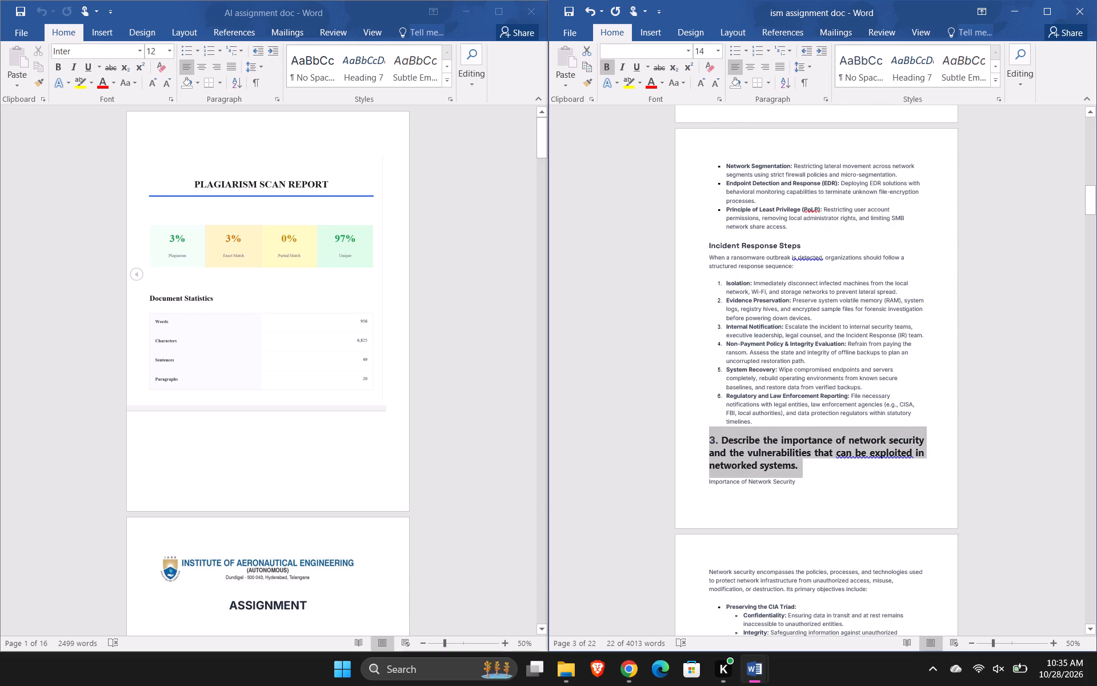
{"action": "left_click_drag", "start_coordinate": [691, 441], "coordinate": [691, 440]}
{"action": "left_click", "coordinate": [718, 43]}
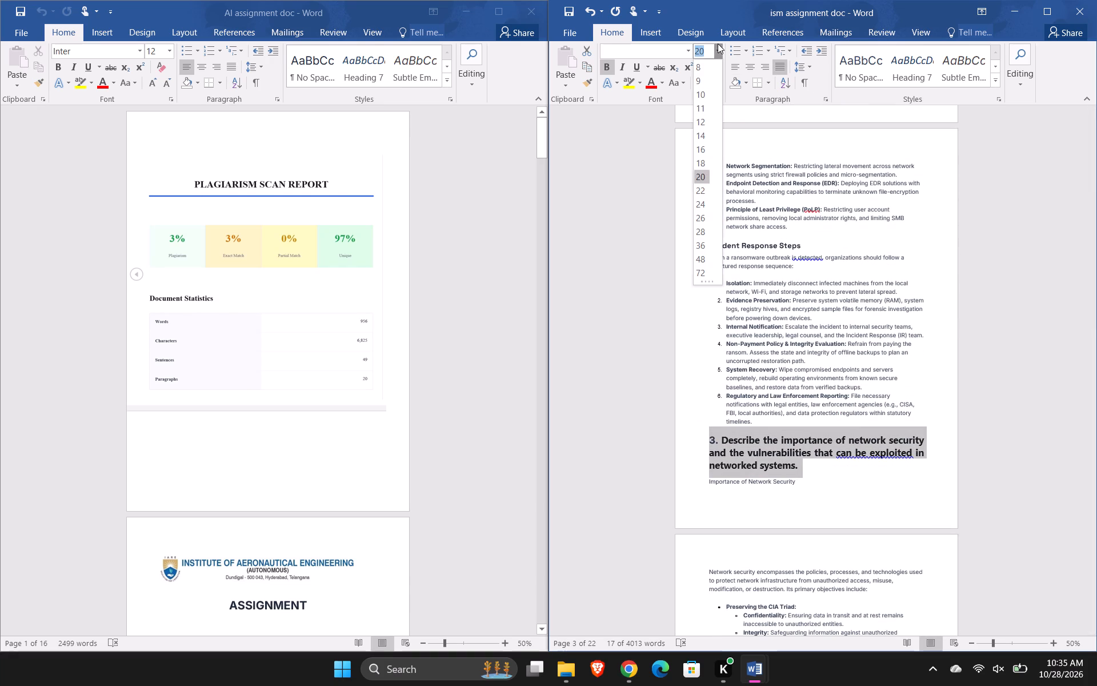
{"action": "left_click", "coordinate": [707, 136]}
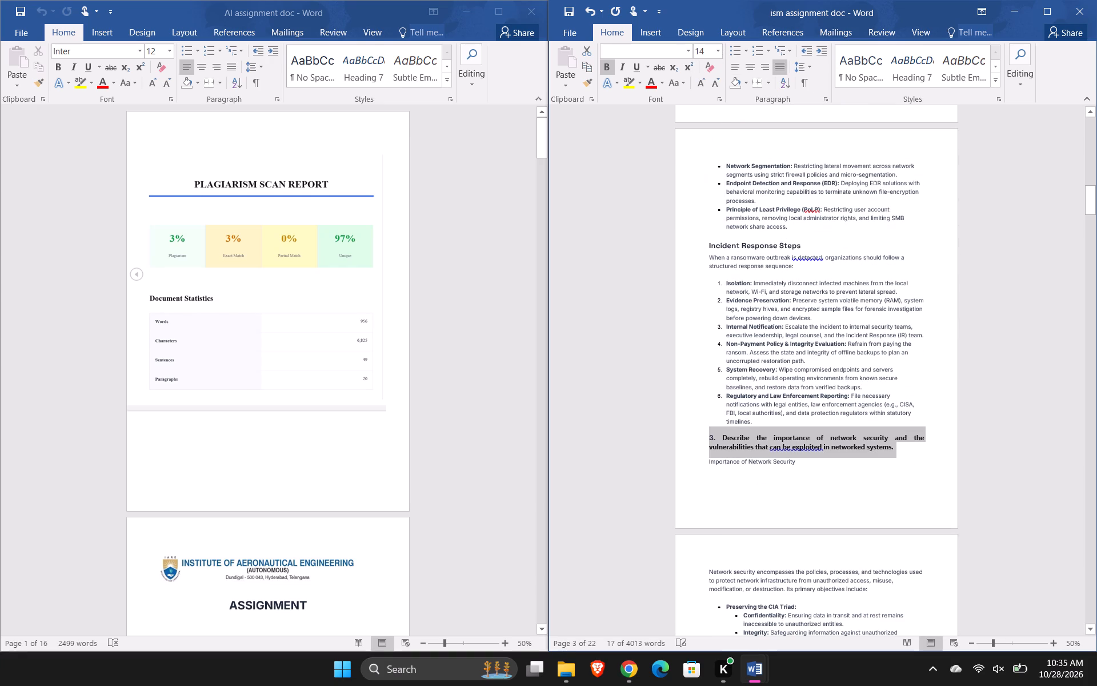
Insert blank lines after the Incident Response Steps list so that question 3 starts on a new page.
{"action": "left_click", "coordinate": [704, 412]}
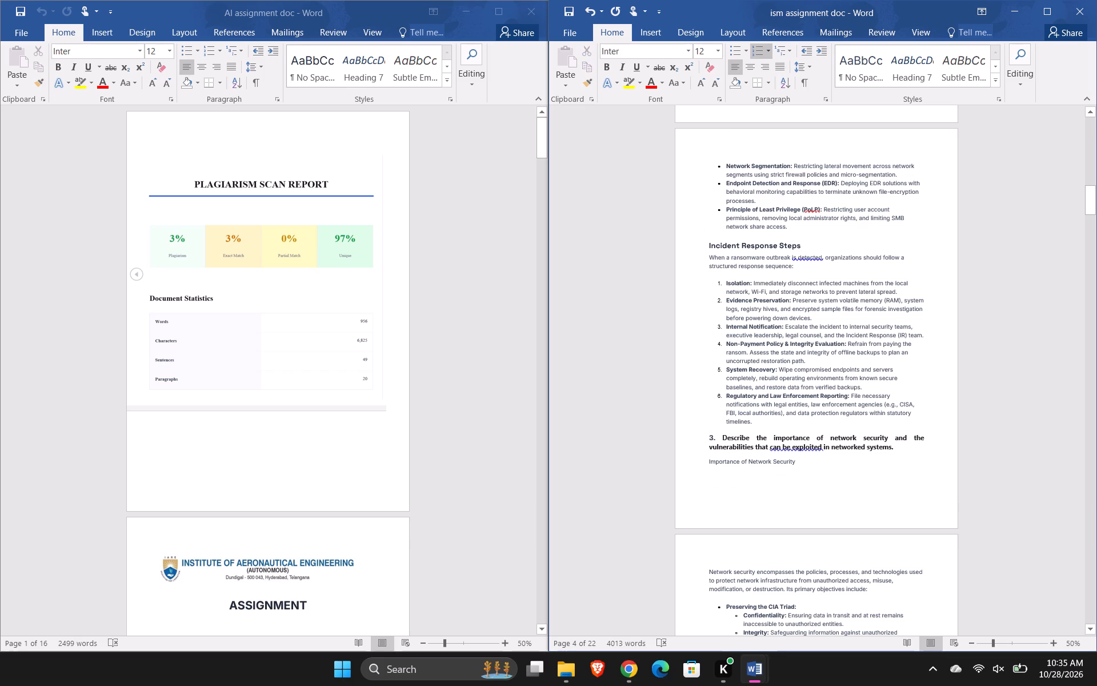
{"action": "left_click", "coordinate": [756, 420]}
{"action": "key", "text": "Return"}
{"action": "key", "text": "Return"}
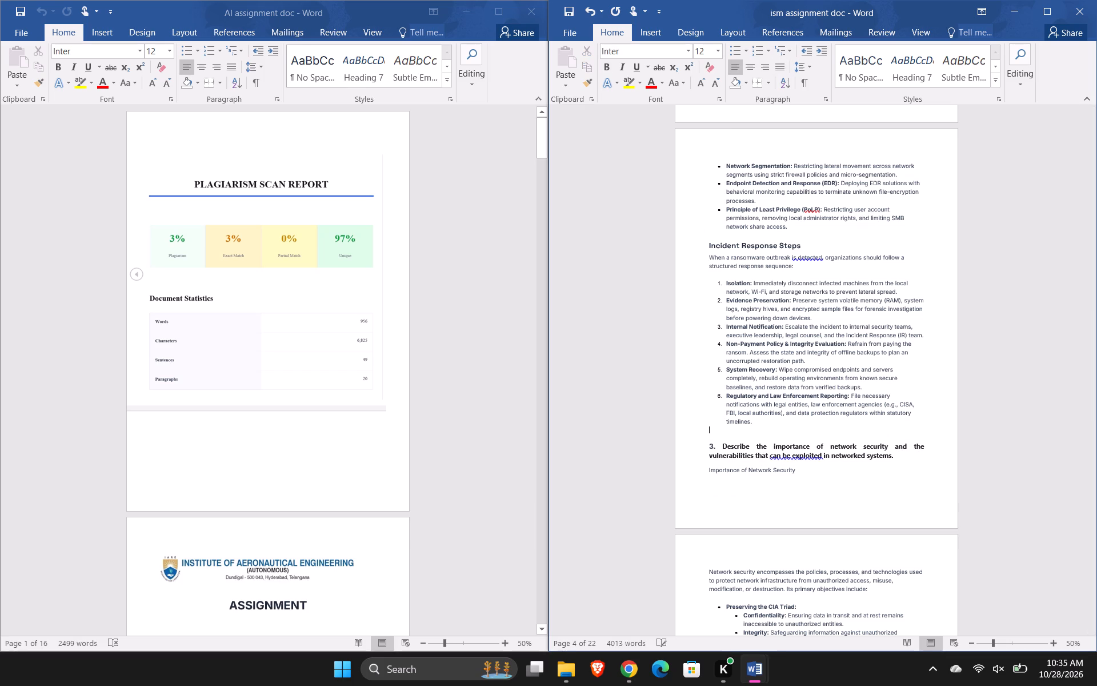
{"action": "key", "text": "Return"}
{"action": "key", "text": "Return"}
{"action": "key", "text": "Return"}
{"action": "key", "text": "Return"}
{"action": "key", "text": "Return"}
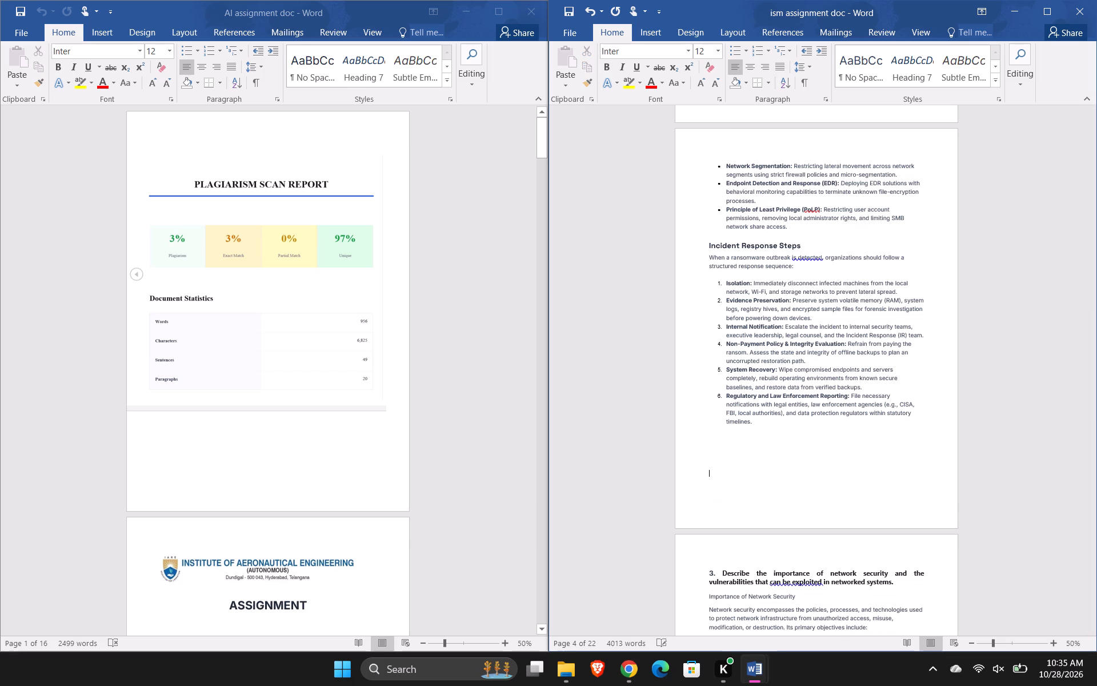
Set the font size of the question 4 Distributed Denial of Service heading to 14.
{"action": "scroll", "coordinate": [808, 434], "scroll_direction": "down", "scroll_amount": 20}
{"action": "scroll", "coordinate": [808, 434], "scroll_direction": "down", "scroll_amount": 4}
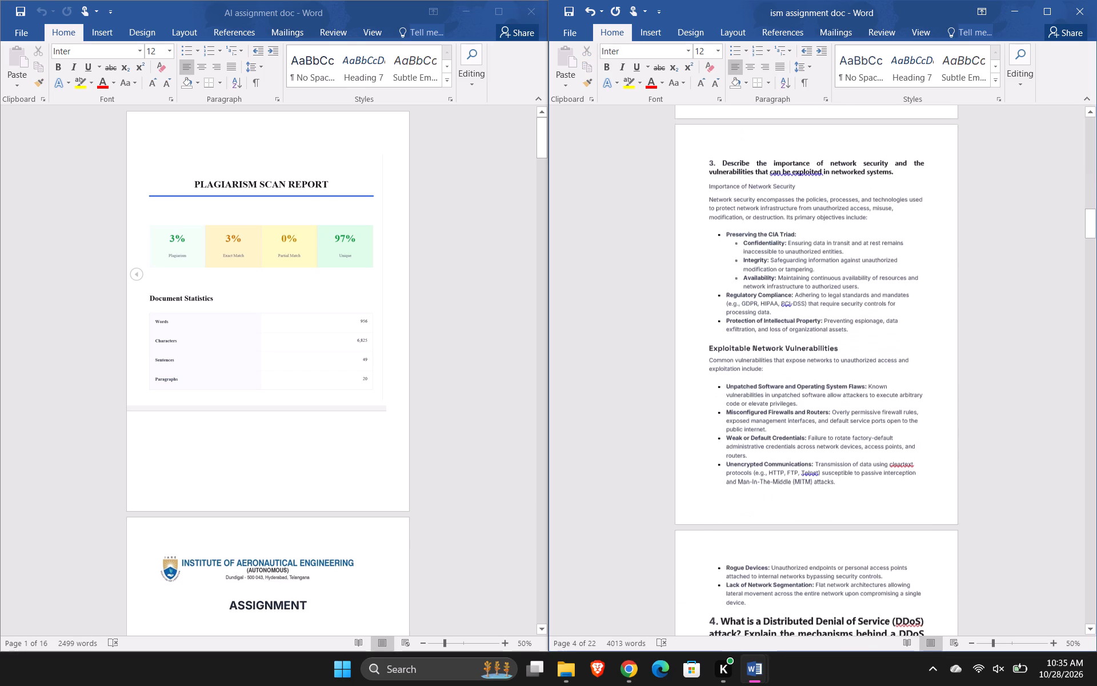
{"action": "scroll", "coordinate": [819, 428], "scroll_direction": "down", "scroll_amount": 10}
{"action": "left_click_drag", "start_coordinate": [823, 493], "coordinate": [711, 462]}
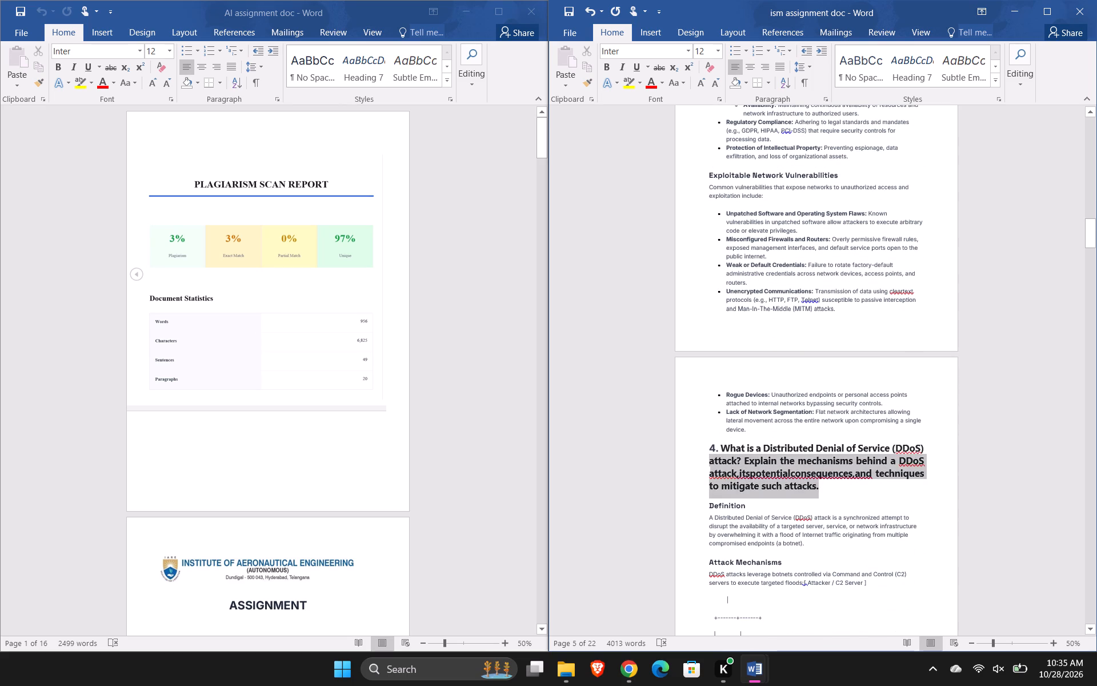
{"action": "left_click_drag", "start_coordinate": [711, 462], "coordinate": [703, 446]}
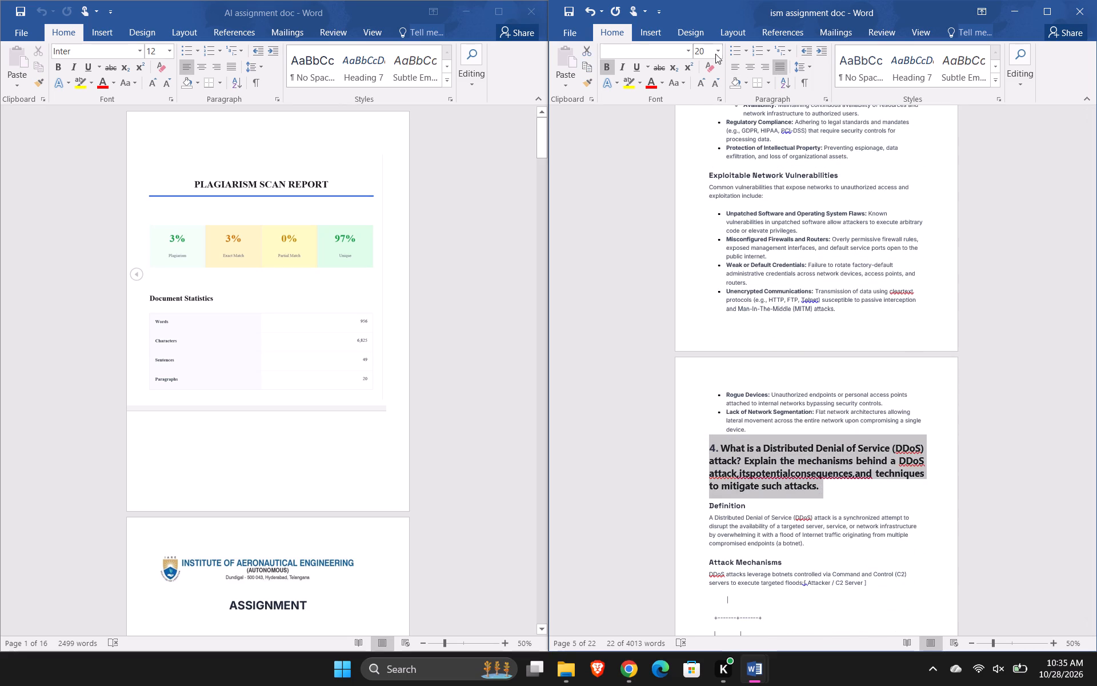
{"action": "left_click", "coordinate": [715, 54]}
{"action": "left_click", "coordinate": [703, 136]}
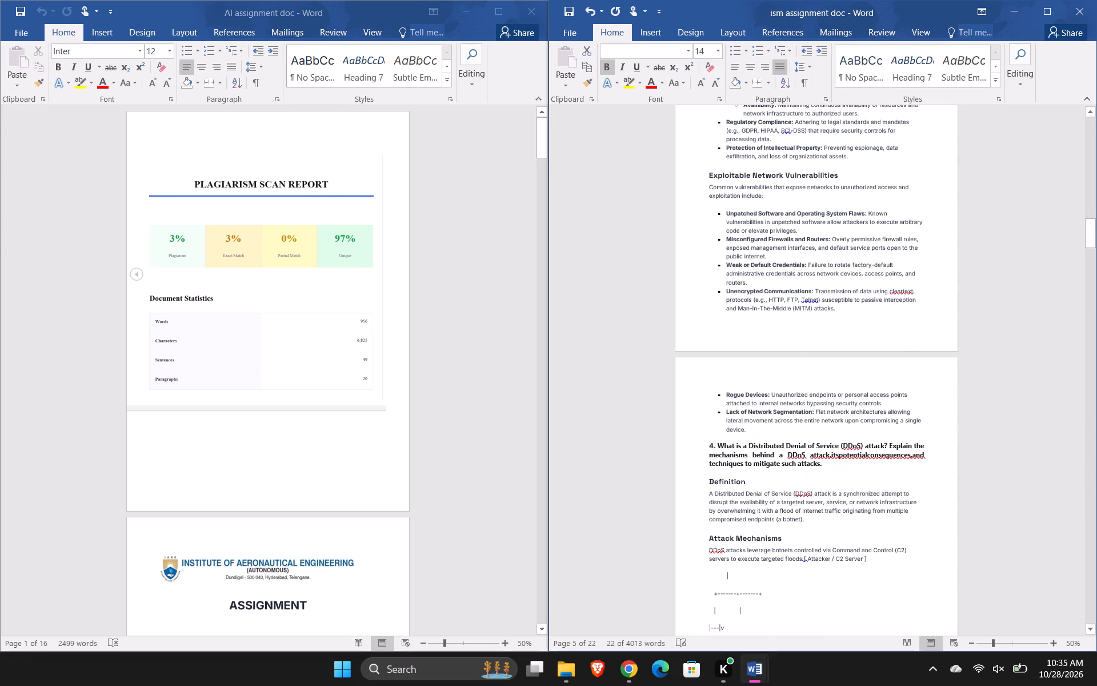
{"action": "left_click", "coordinate": [700, 427]}
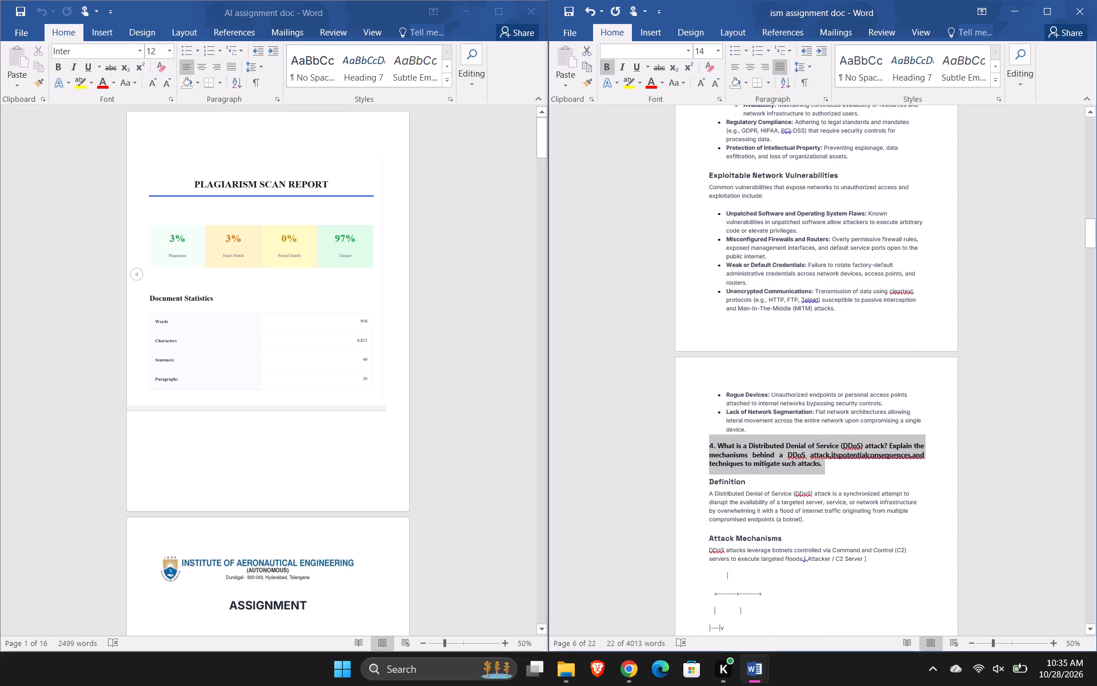
Insert a blank line between the Lack of Network Segmentation bullet and the question 4 heading.
{"action": "left_click", "coordinate": [752, 433]}
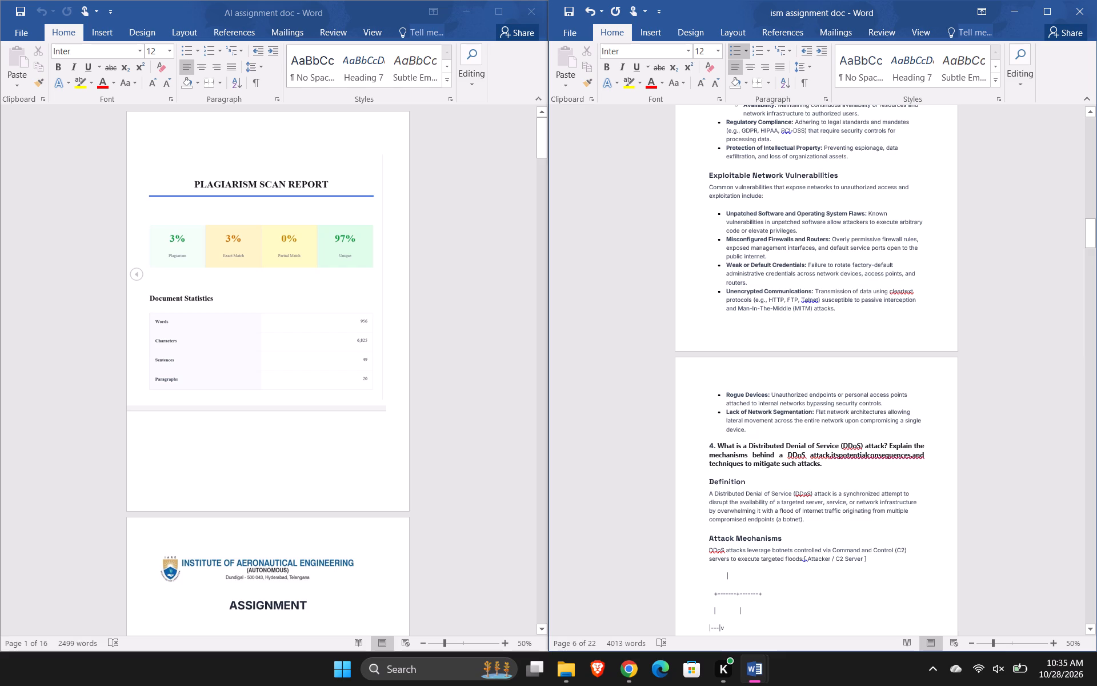
{"action": "key", "text": "Return"}
{"action": "key", "text": "Return"}
{"action": "key", "text": "Return"}
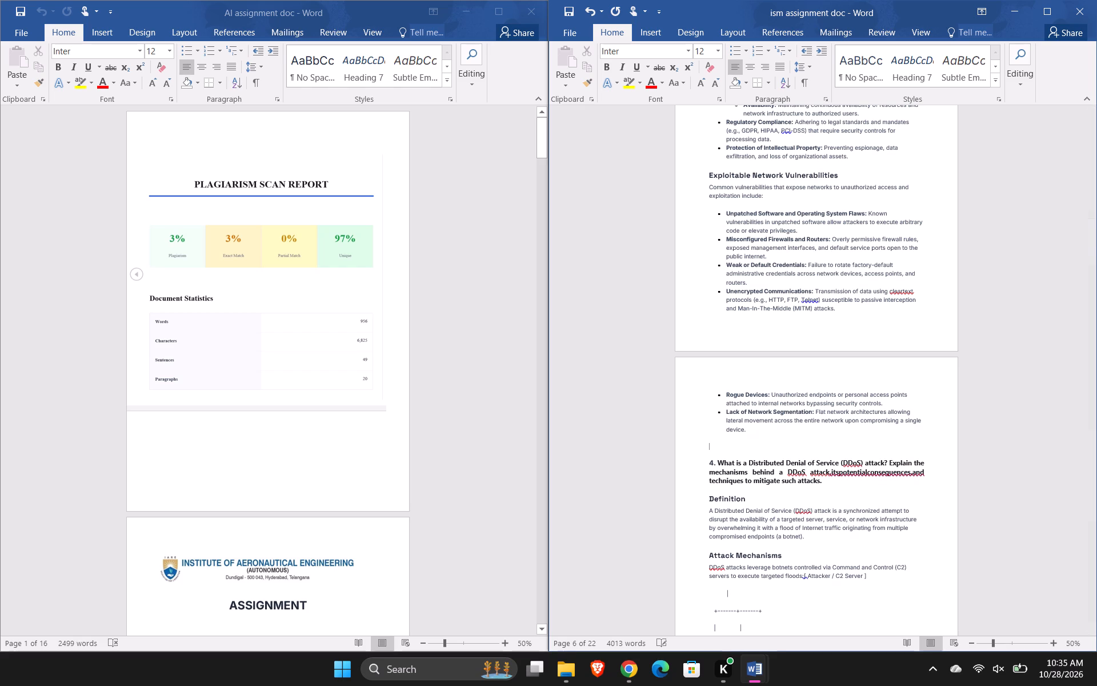
Insert blank lines after the Mitigation Techniques list so that the whole question 5 phishing heading starts on a new page.
{"action": "scroll", "coordinate": [779, 452], "scroll_direction": "down", "scroll_amount": 12}
{"action": "scroll", "coordinate": [787, 461], "scroll_direction": "down", "scroll_amount": 12}
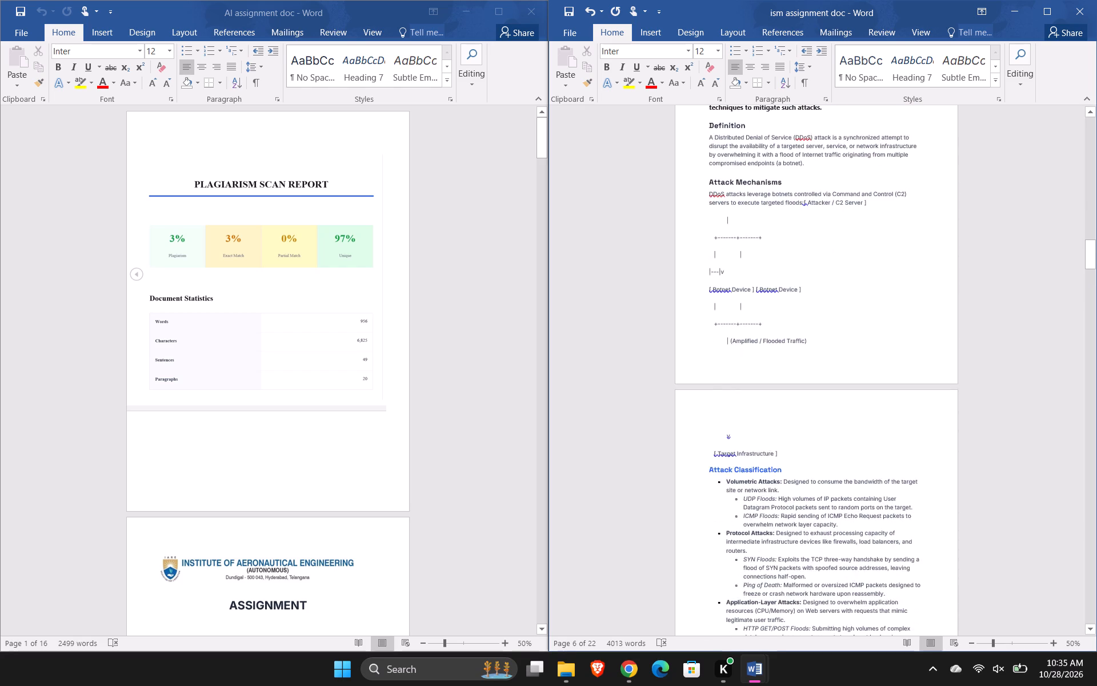
{"action": "scroll", "coordinate": [788, 466], "scroll_direction": "down", "scroll_amount": 4}
{"action": "scroll", "coordinate": [857, 540], "scroll_direction": "down", "scroll_amount": 20}
{"action": "scroll", "coordinate": [857, 540], "scroll_direction": "down", "scroll_amount": 11}
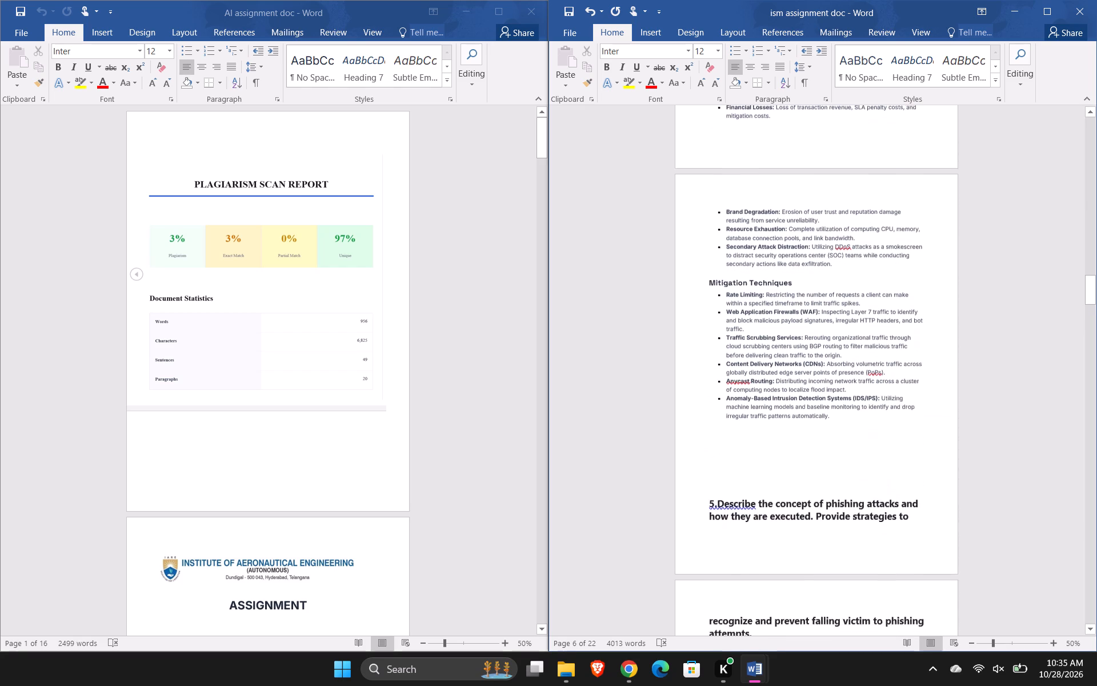
{"action": "scroll", "coordinate": [820, 478], "scroll_direction": "down", "scroll_amount": 2}
{"action": "left_click_drag", "start_coordinate": [706, 424], "coordinate": [722, 425]}
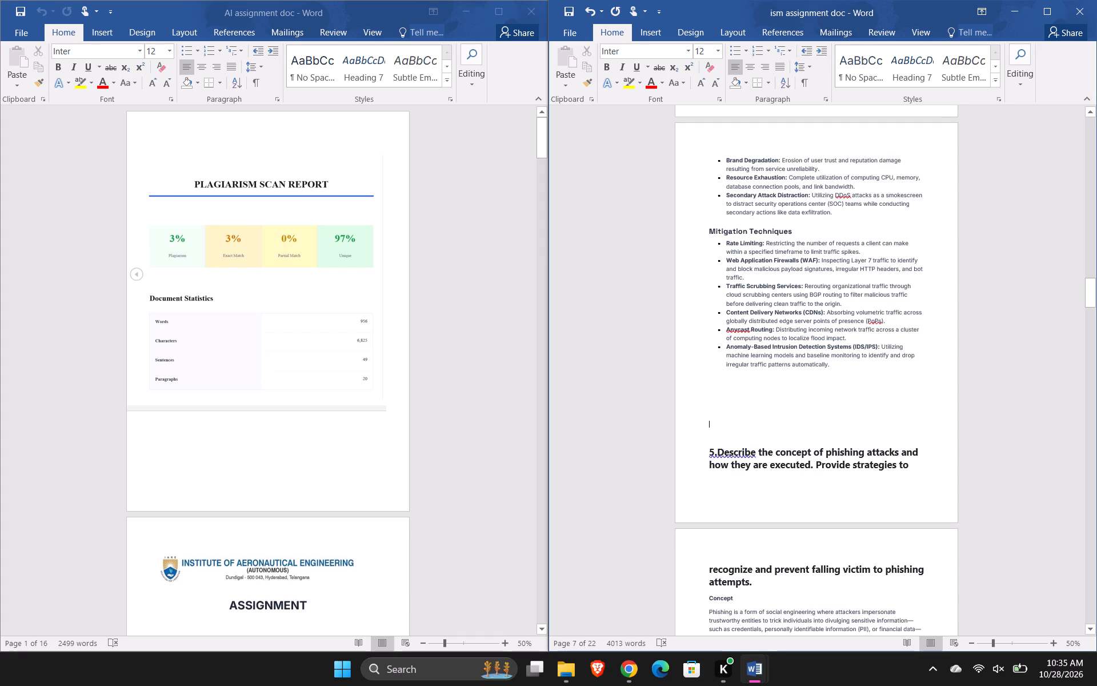
{"action": "key", "text": "Return"}
{"action": "key", "text": "Return"}
{"action": "key", "text": "Return"}
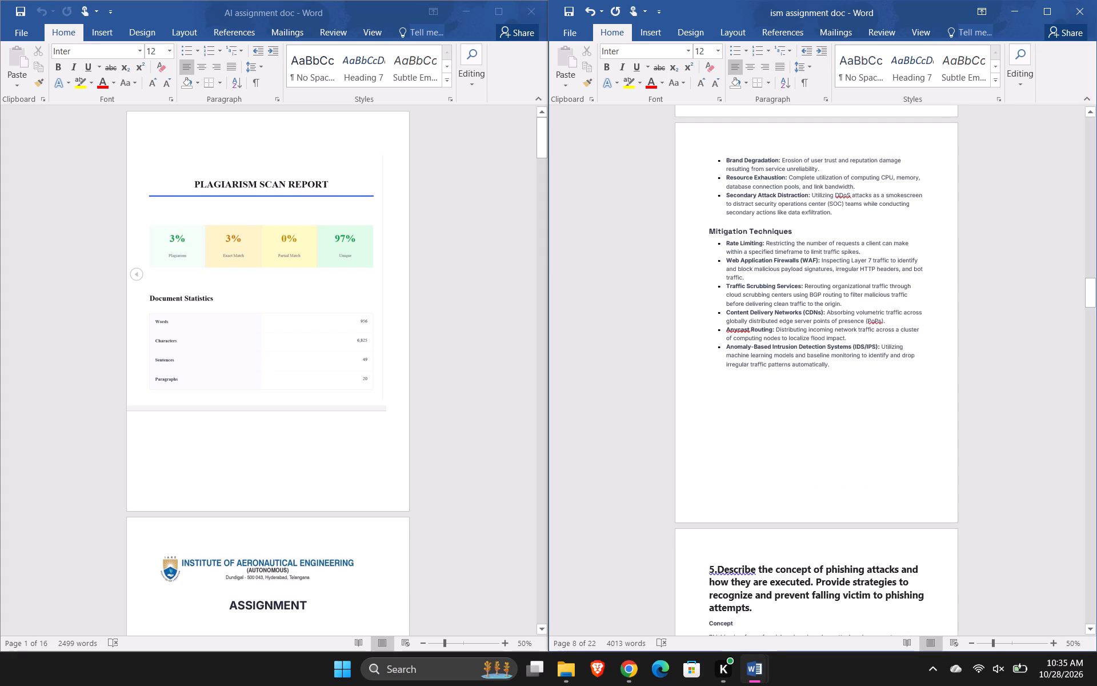
Set the font size of the question 5 phishing attacks heading to 14.
{"action": "left_click_drag", "start_coordinate": [755, 608], "coordinate": [641, 553]}
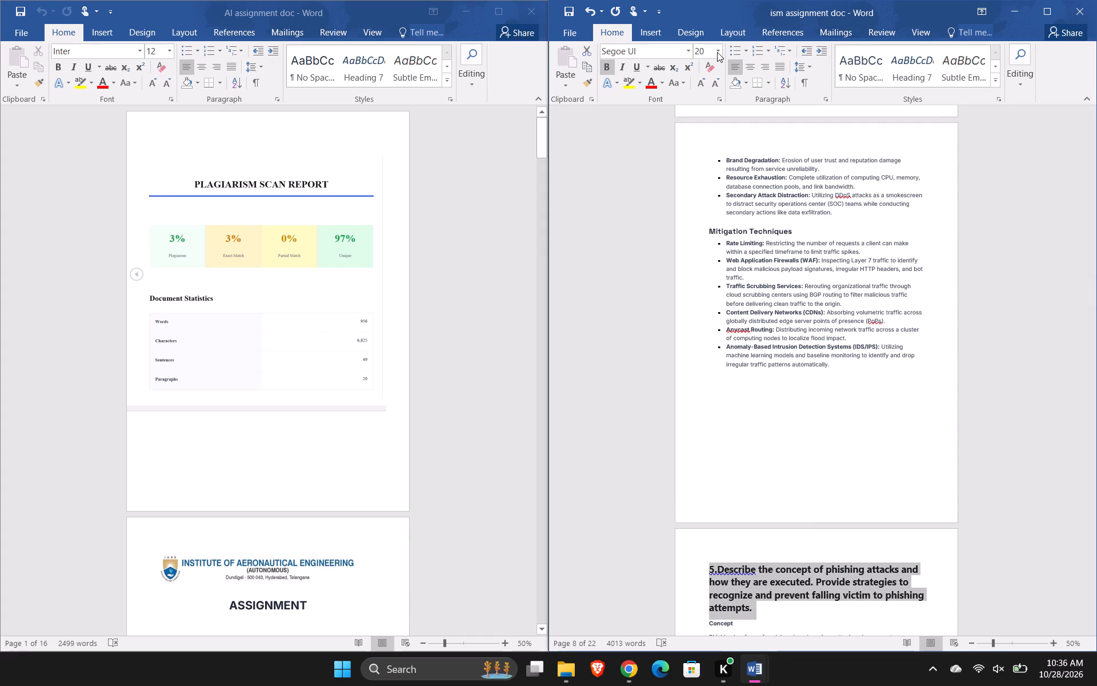
{"action": "left_click", "coordinate": [717, 52]}
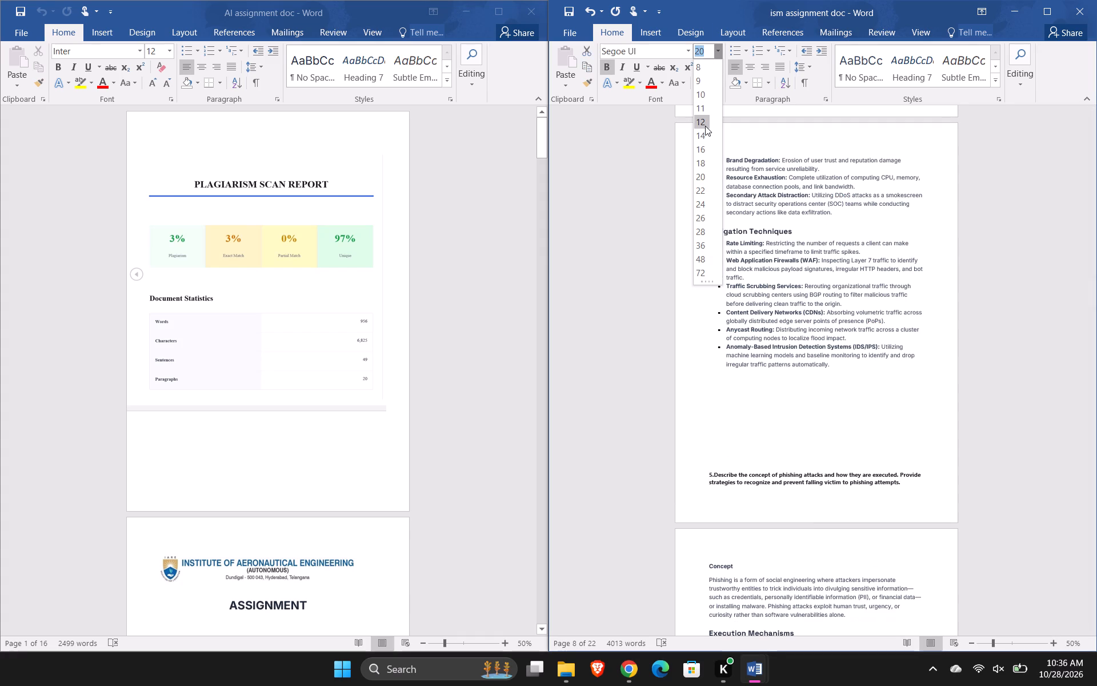
{"action": "left_click", "coordinate": [703, 134]}
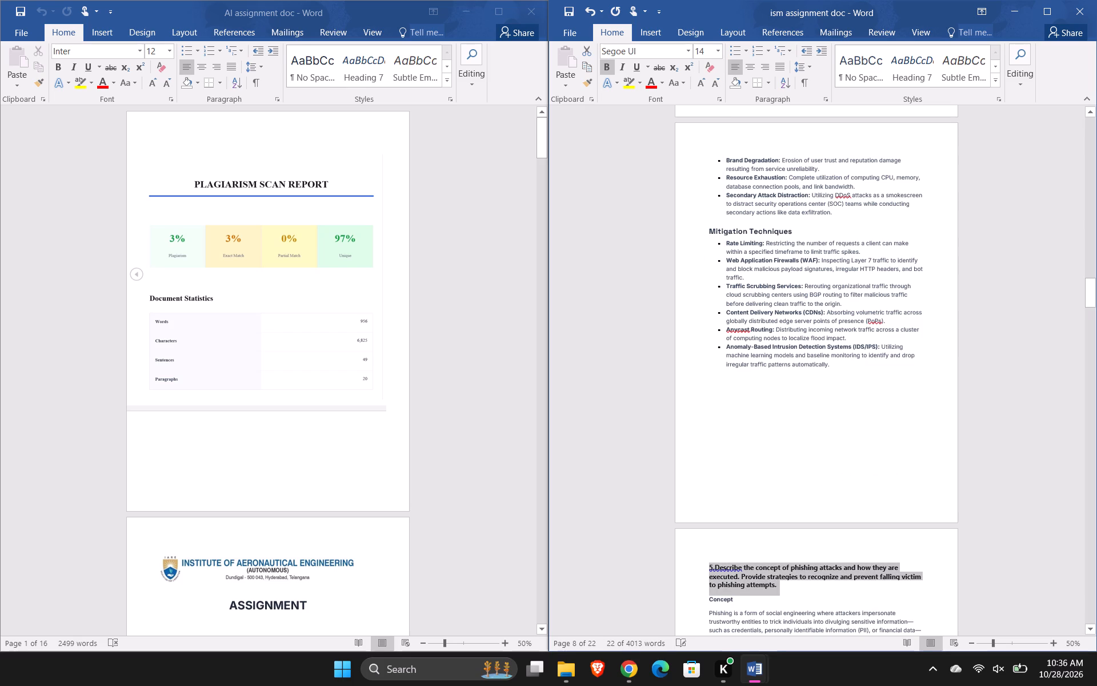
Insert blank lines above the question 6 differential cryptanalysis heading so that the whole heading starts on a new page.
{"action": "scroll", "coordinate": [957, 389], "scroll_direction": "down", "scroll_amount": 20}
{"action": "scroll", "coordinate": [957, 389], "scroll_direction": "down", "scroll_amount": 14}
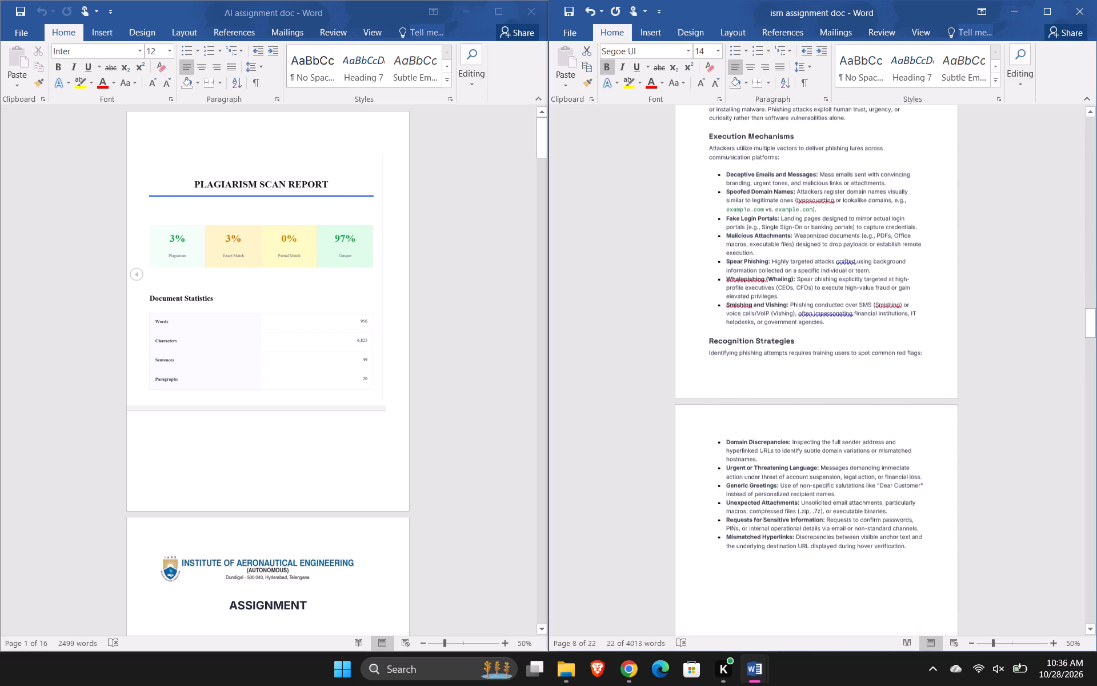
{"action": "scroll", "coordinate": [944, 424], "scroll_direction": "down", "scroll_amount": 15}
{"action": "left_click", "coordinate": [715, 382]}
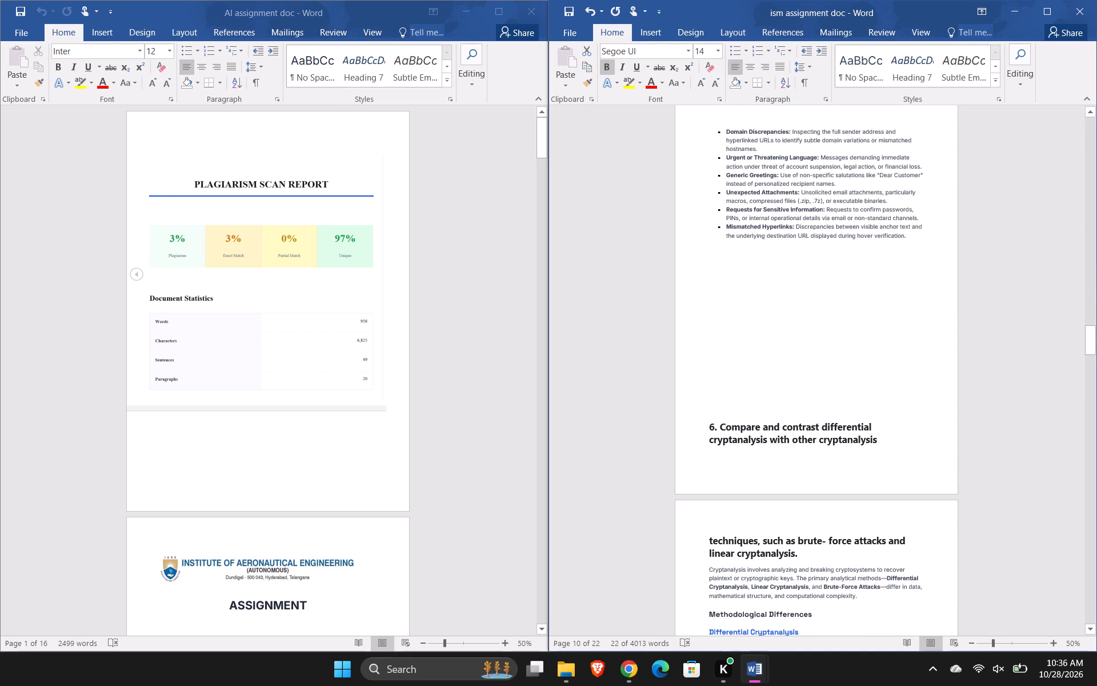
{"action": "key", "text": "Return"}
{"action": "key", "text": "Return"}
{"action": "key", "text": "Return"}
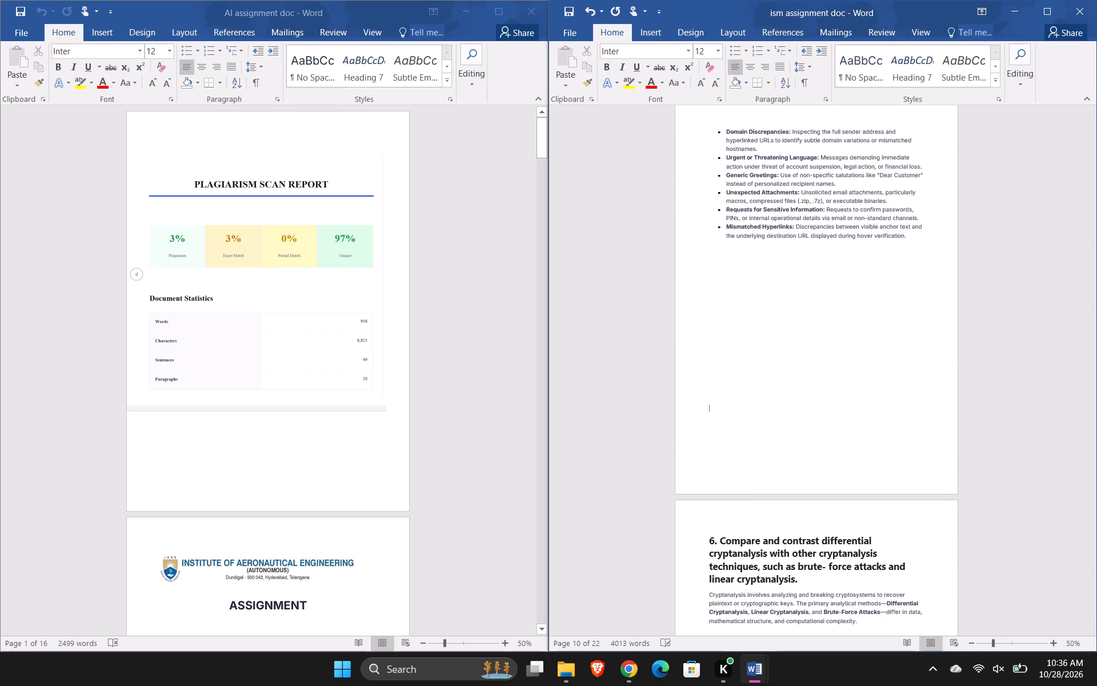
Set the font size of the question 6 differential cryptanalysis heading to 14.
{"action": "scroll", "coordinate": [908, 467], "scroll_direction": "down", "scroll_amount": 4}
{"action": "left_click_drag", "start_coordinate": [804, 509], "coordinate": [700, 481]}
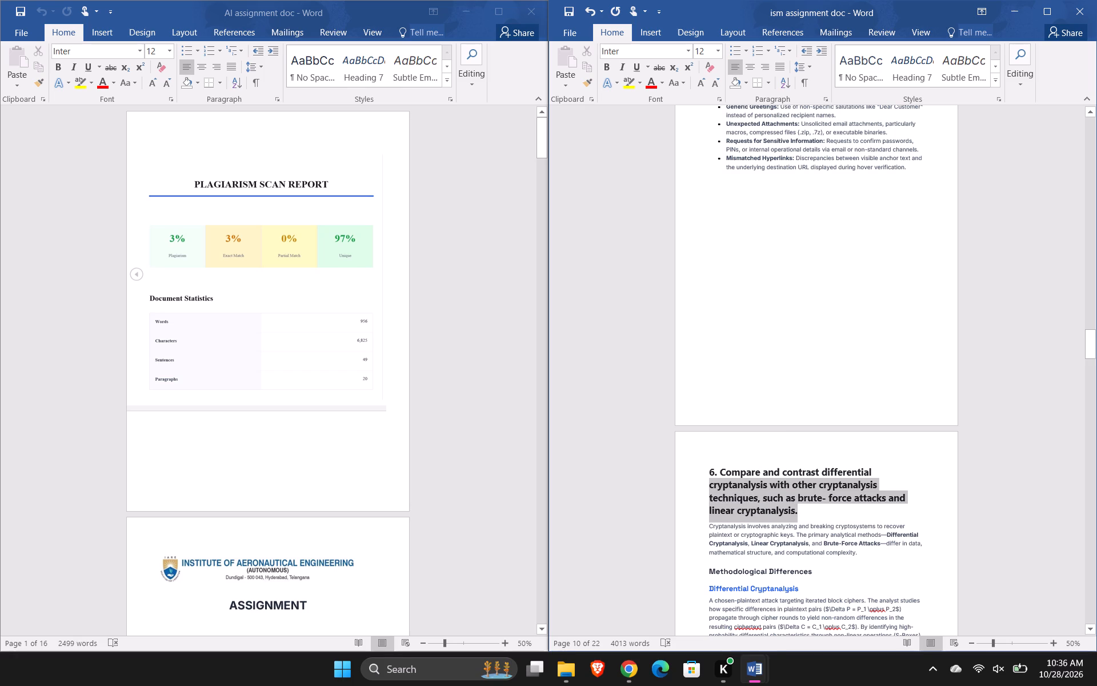
{"action": "left_click_drag", "start_coordinate": [700, 481], "coordinate": [695, 469]}
{"action": "left_click", "coordinate": [716, 48]}
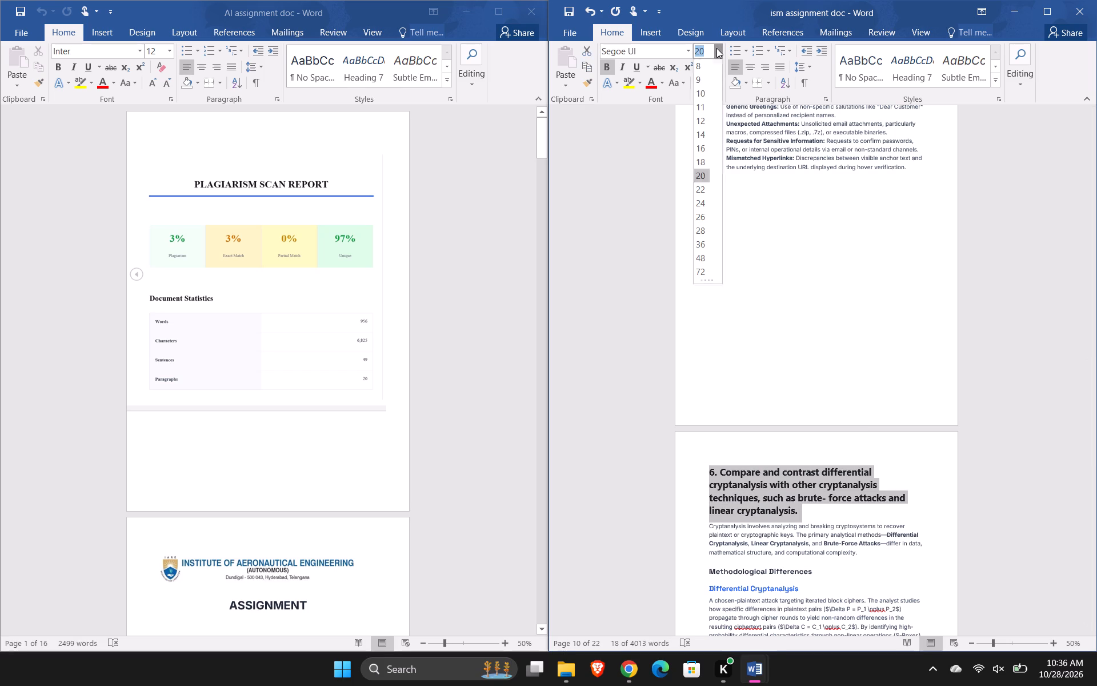
{"action": "left_click", "coordinate": [703, 139]}
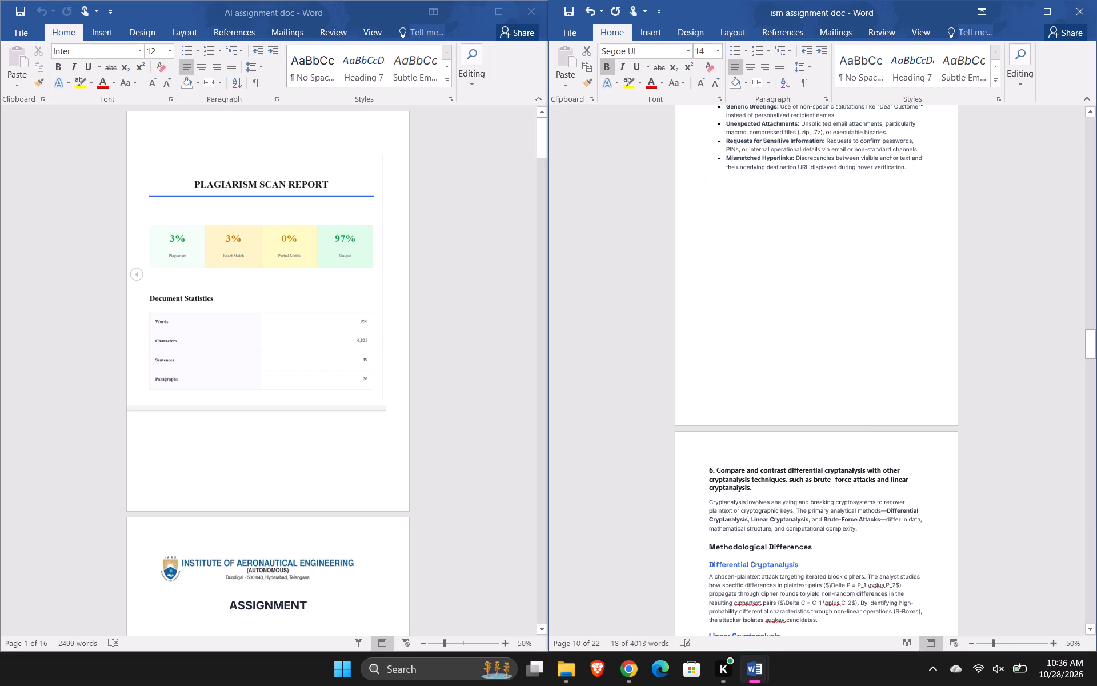
Set the font size of the question 7 Data Encryption Standard (DES) heading to 14.
{"action": "scroll", "coordinate": [888, 468], "scroll_direction": "down", "scroll_amount": 20}
{"action": "scroll", "coordinate": [888, 468], "scroll_direction": "down", "scroll_amount": 6}
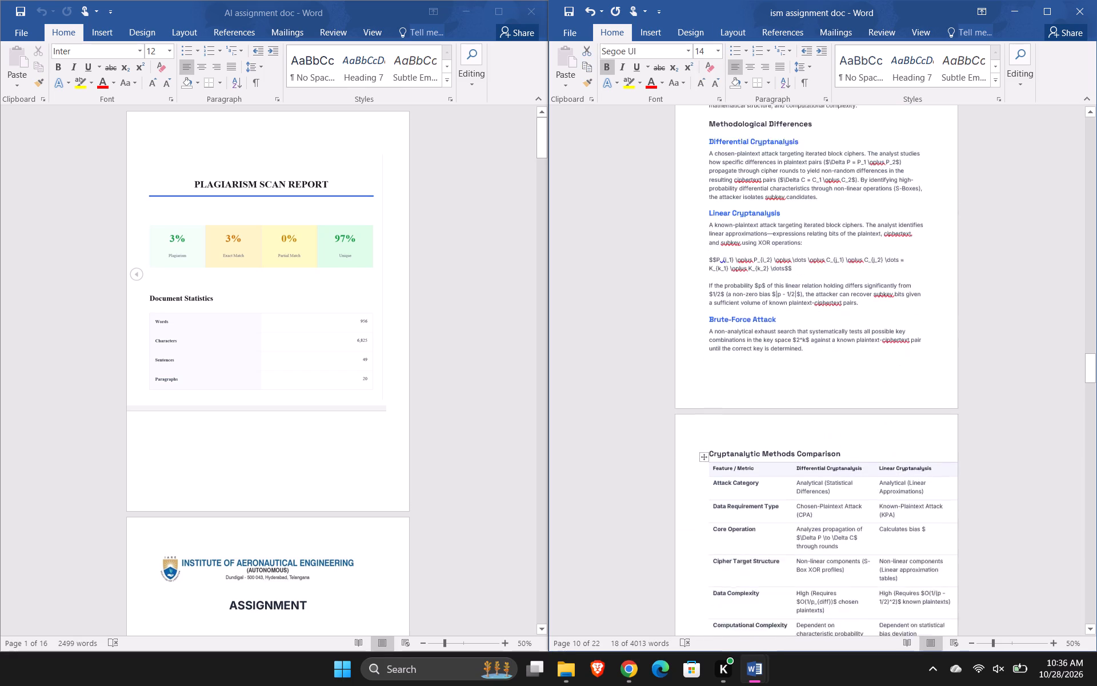
{"action": "scroll", "coordinate": [887, 461], "scroll_direction": "down", "scroll_amount": 20}
{"action": "scroll", "coordinate": [887, 461], "scroll_direction": "down", "scroll_amount": 1}
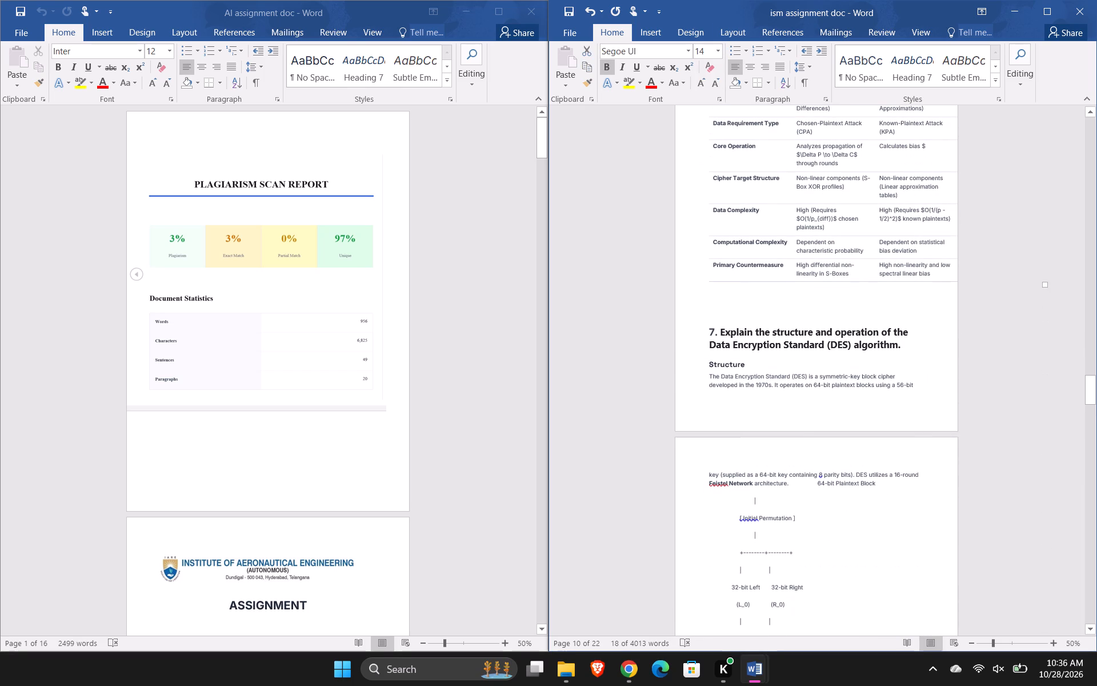
{"action": "left_click_drag", "start_coordinate": [899, 352], "coordinate": [710, 326]}
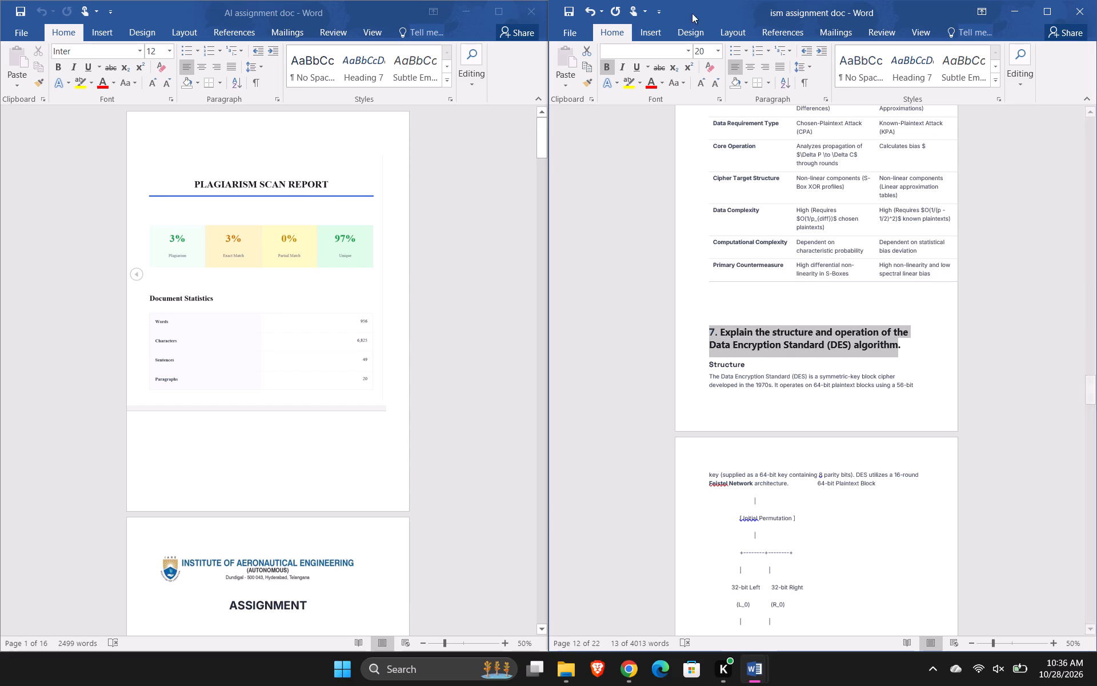
{"action": "left_click", "coordinate": [716, 45]}
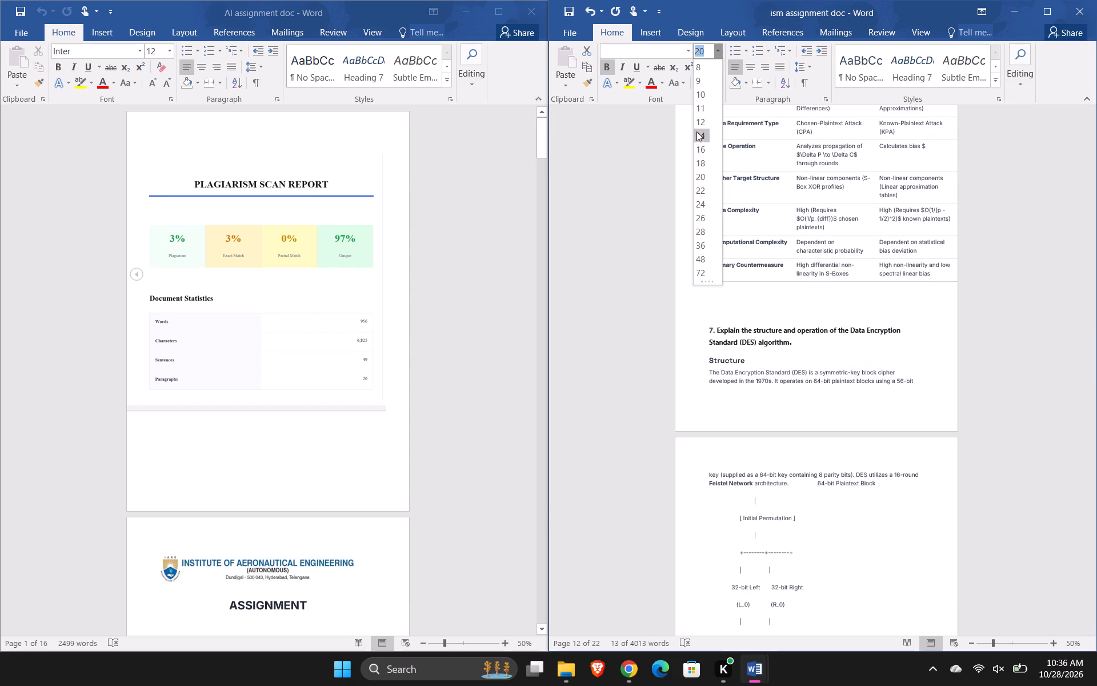
{"action": "left_click", "coordinate": [696, 131]}
Set the font size of the question 8 Advanced Encryption Standard (AES) heading to 14.
{"action": "scroll", "coordinate": [817, 526], "scroll_direction": "down", "scroll_amount": 13}
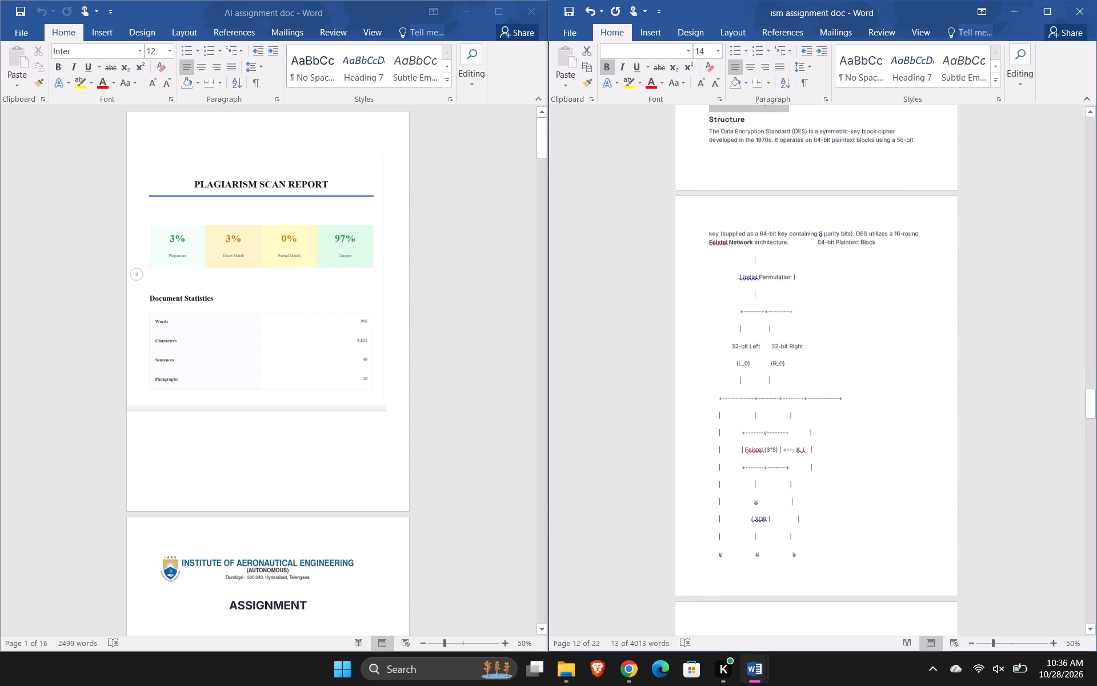
{"action": "scroll", "coordinate": [825, 512], "scroll_direction": "down", "scroll_amount": 20}
{"action": "scroll", "coordinate": [825, 512], "scroll_direction": "down", "scroll_amount": 20}
{"action": "scroll", "coordinate": [825, 512], "scroll_direction": "down", "scroll_amount": 4}
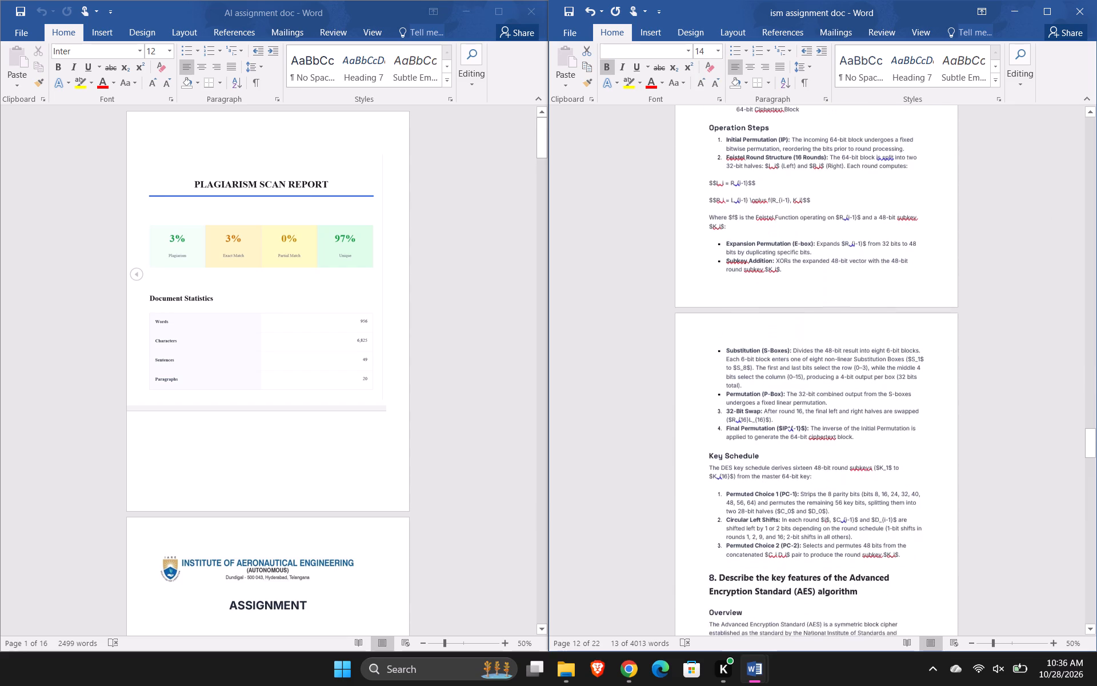
{"action": "scroll", "coordinate": [825, 512], "scroll_direction": "down", "scroll_amount": 2}
{"action": "left_click_drag", "start_coordinate": [880, 519], "coordinate": [707, 501]}
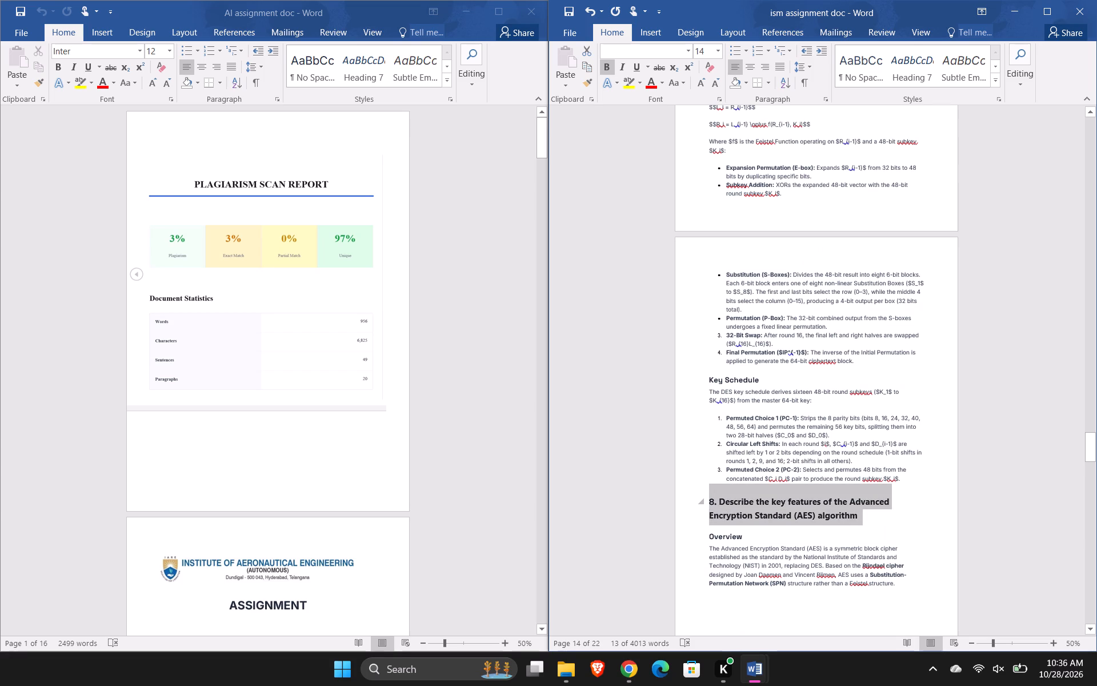
{"action": "left_click_drag", "start_coordinate": [707, 501], "coordinate": [707, 500]}
{"action": "left_click", "coordinate": [718, 51]}
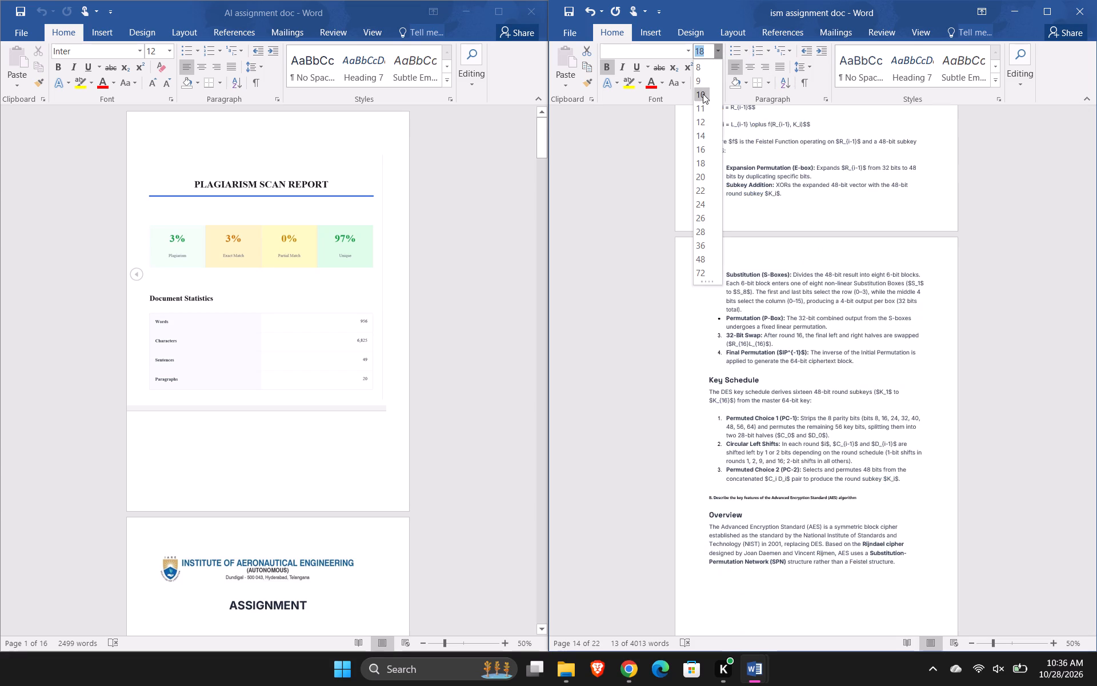
{"action": "left_click", "coordinate": [703, 133]}
Set the font size of the question 9 heading on recent cryptanalysis advancements to 14.
{"action": "scroll", "coordinate": [843, 393], "scroll_direction": "down", "scroll_amount": 11}
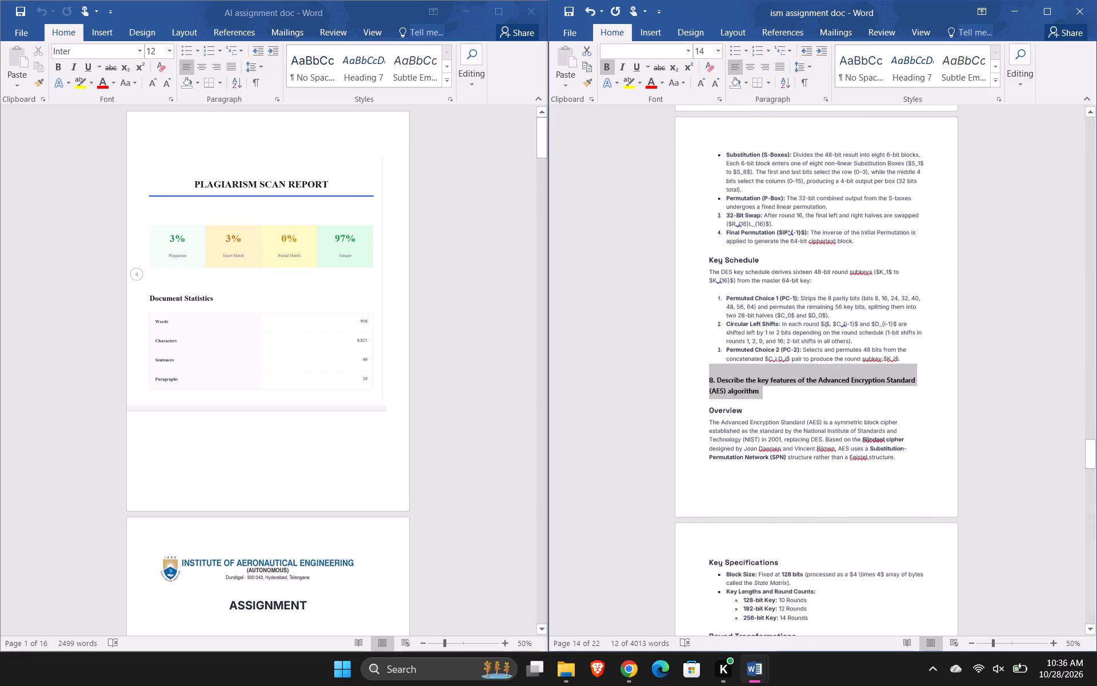
{"action": "scroll", "coordinate": [852, 414], "scroll_direction": "down", "scroll_amount": 20}
{"action": "scroll", "coordinate": [852, 414], "scroll_direction": "down", "scroll_amount": 20}
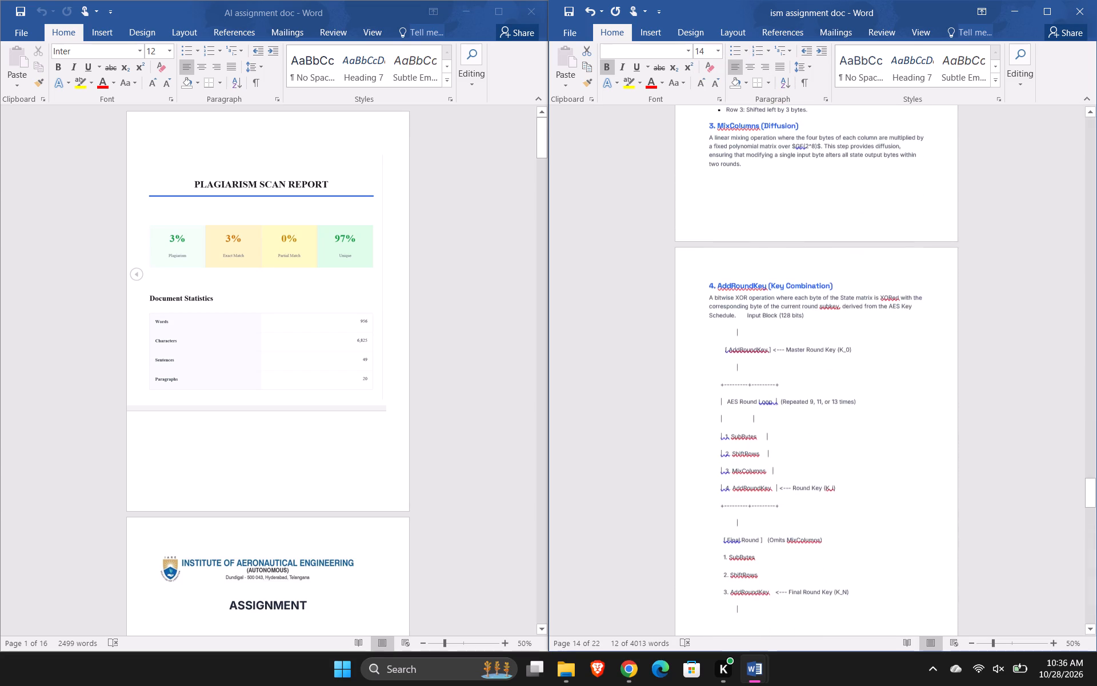
{"action": "scroll", "coordinate": [855, 389], "scroll_direction": "down", "scroll_amount": 10}
{"action": "scroll", "coordinate": [856, 388], "scroll_direction": "down", "scroll_amount": 12}
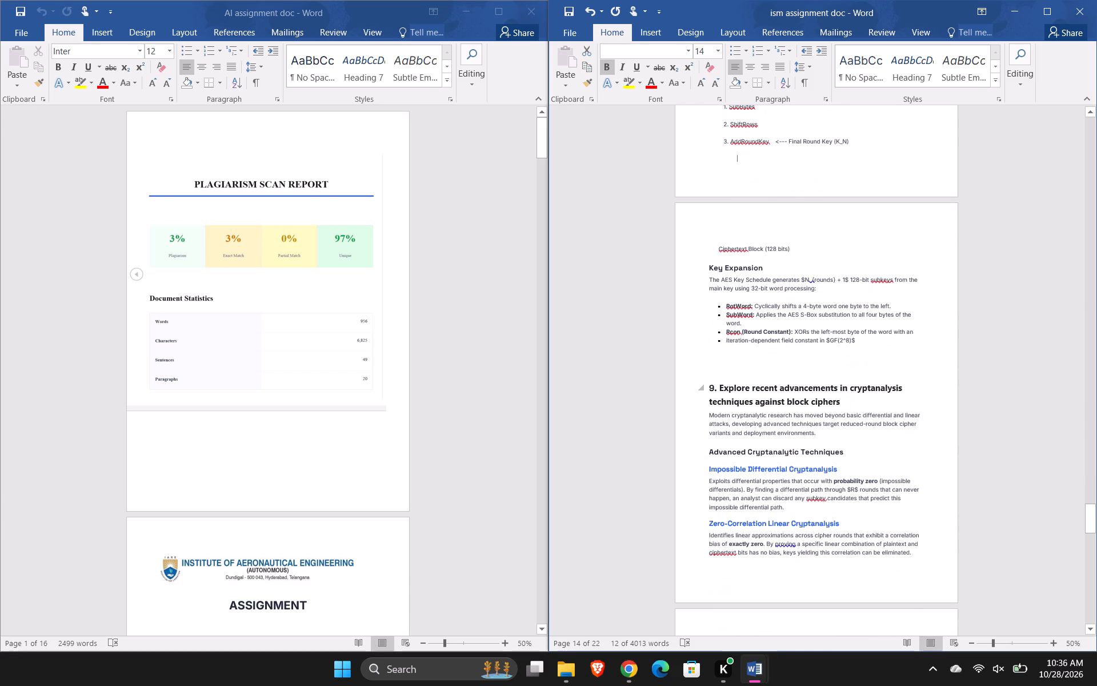
{"action": "left_click_drag", "start_coordinate": [844, 402], "coordinate": [706, 385]}
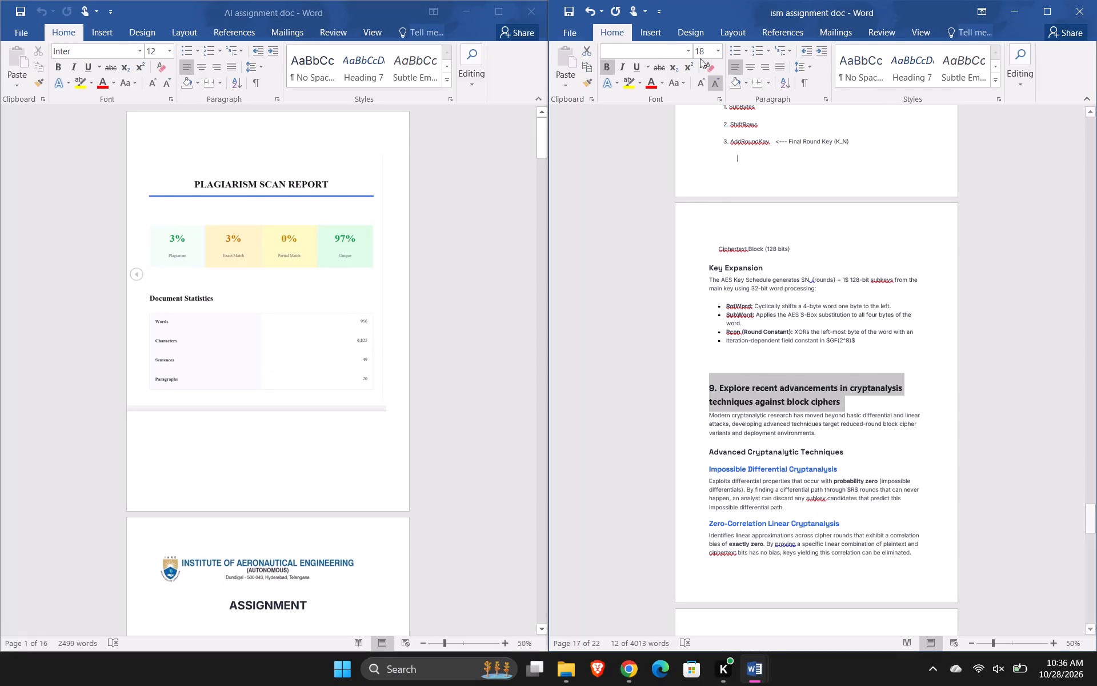
{"action": "left_click", "coordinate": [718, 49]}
{"action": "left_click", "coordinate": [699, 133]}
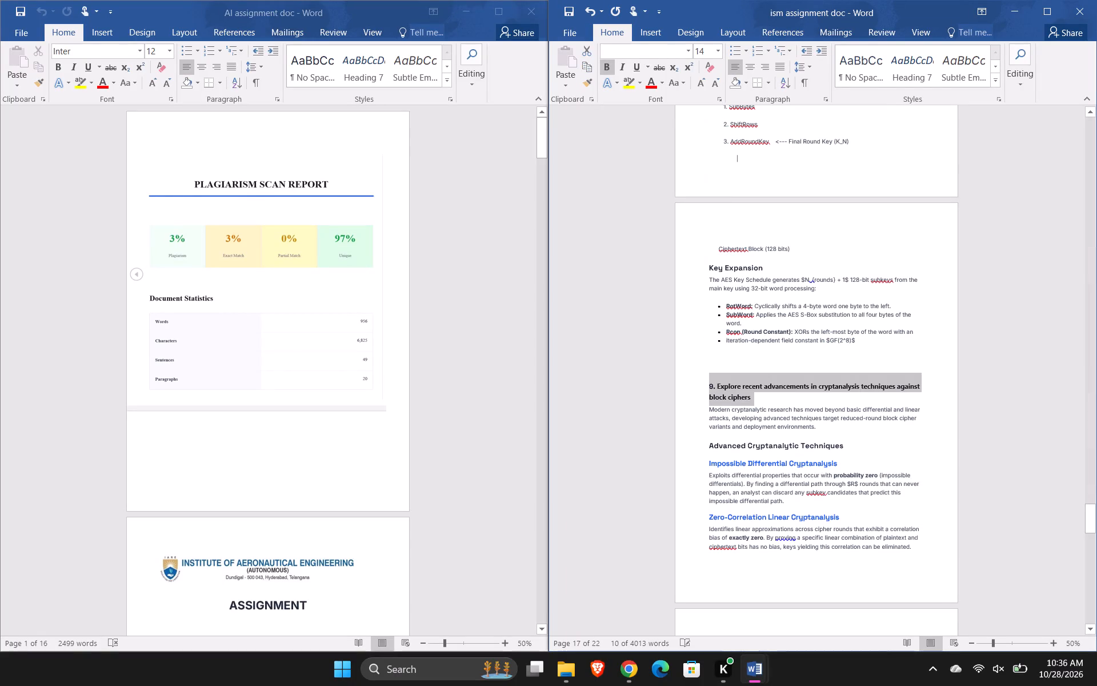
Set the font size of the question 10 symmetric key ciphers comparison heading to 14.
{"action": "scroll", "coordinate": [907, 498], "scroll_direction": "down", "scroll_amount": 5}
{"action": "scroll", "coordinate": [912, 481], "scroll_direction": "down", "scroll_amount": 20}
{"action": "scroll", "coordinate": [912, 481], "scroll_direction": "down", "scroll_amount": 9}
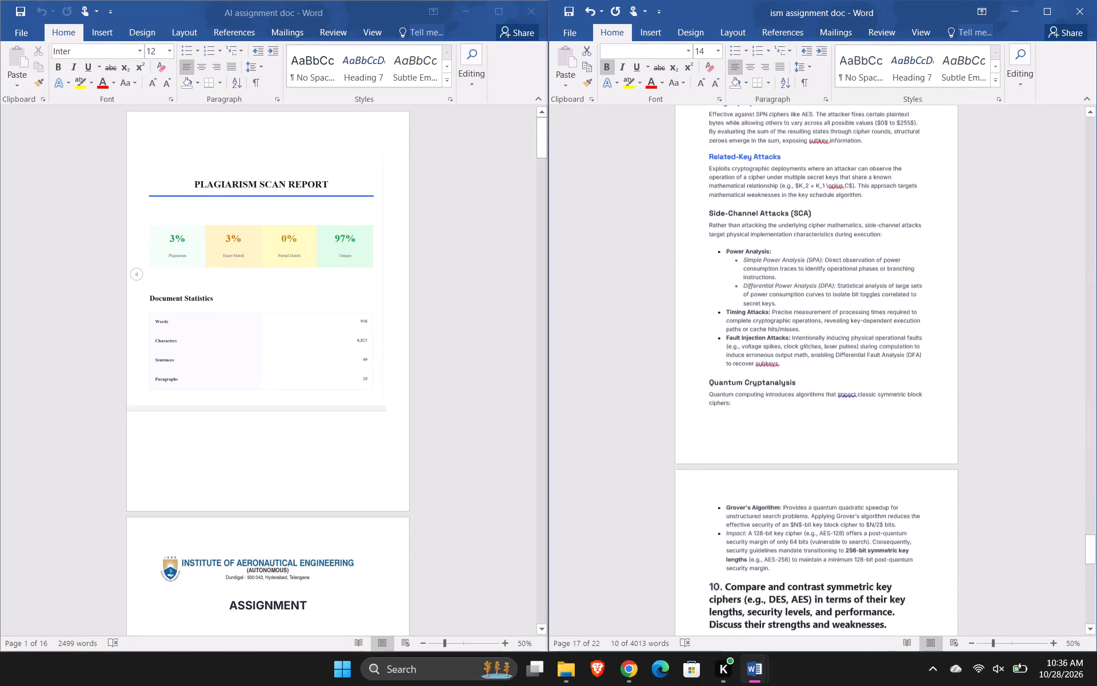
{"action": "scroll", "coordinate": [912, 478], "scroll_direction": "down", "scroll_amount": 7}
{"action": "left_click_drag", "start_coordinate": [893, 469], "coordinate": [706, 425]}
{"action": "left_click", "coordinate": [718, 51]}
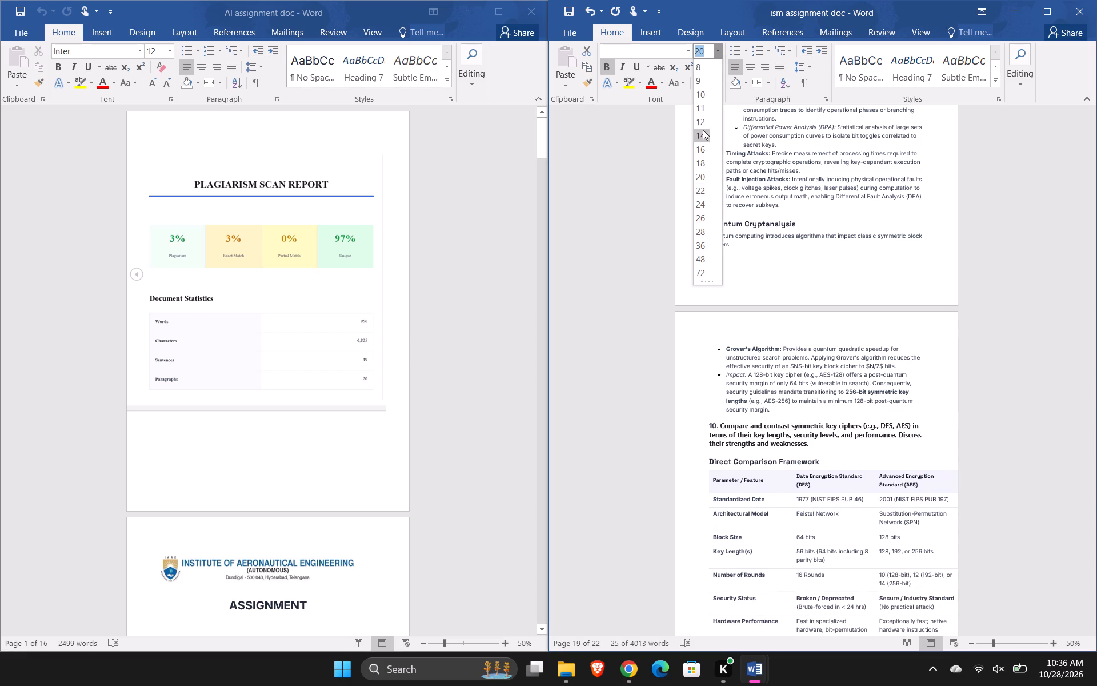
{"action": "left_click", "coordinate": [703, 130]}
Insert blank lines above the question 1 heading at the document's start to leave an empty first page.
{"action": "scroll", "coordinate": [943, 480], "scroll_direction": "down", "scroll_amount": 20}
{"action": "scroll", "coordinate": [943, 480], "scroll_direction": "down", "scroll_amount": 1}
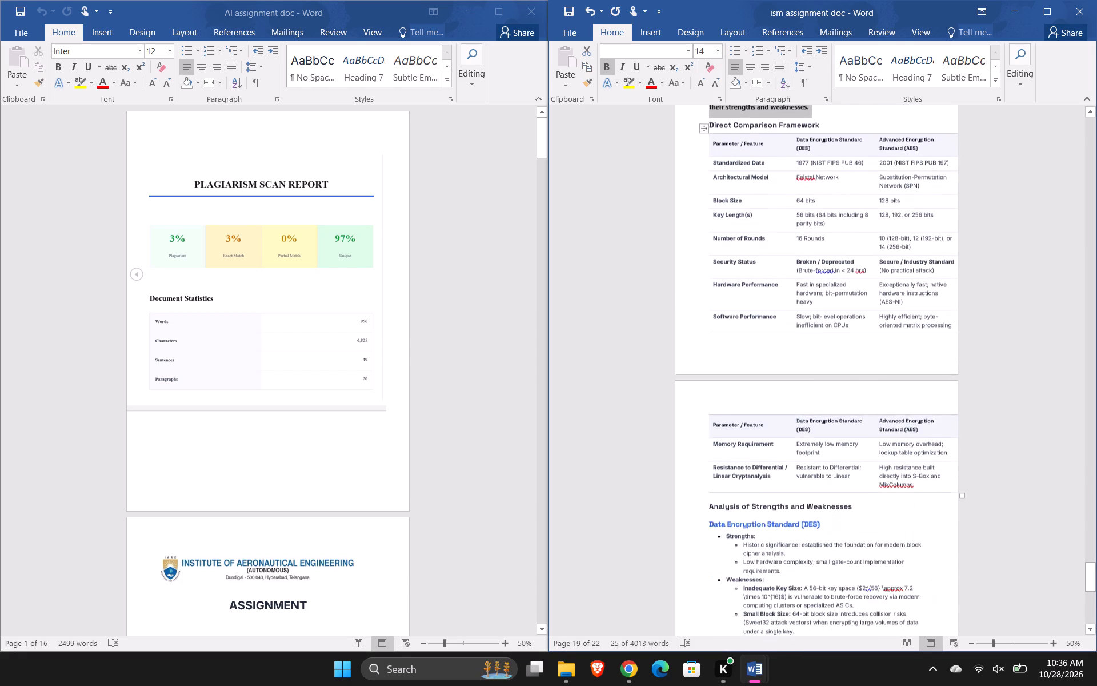
{"action": "scroll", "coordinate": [958, 434], "scroll_direction": "down", "scroll_amount": 19}
{"action": "scroll", "coordinate": [956, 424], "scroll_direction": "down", "scroll_amount": 11}
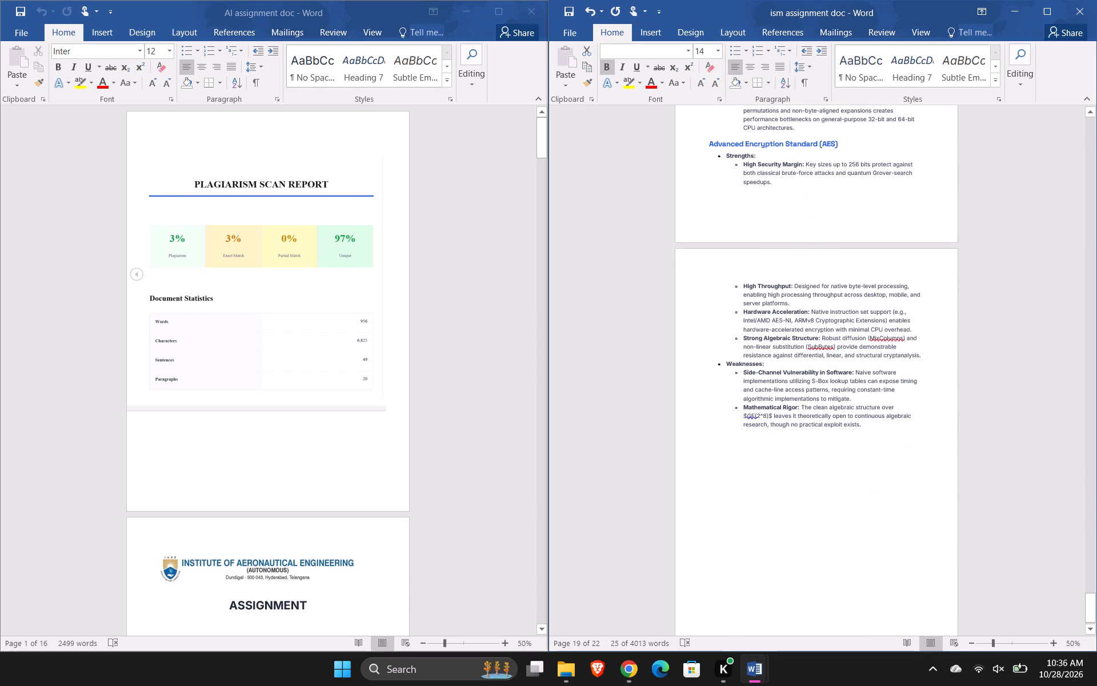
{"action": "left_click_drag", "start_coordinate": [1092, 597], "coordinate": [1080, 0]}
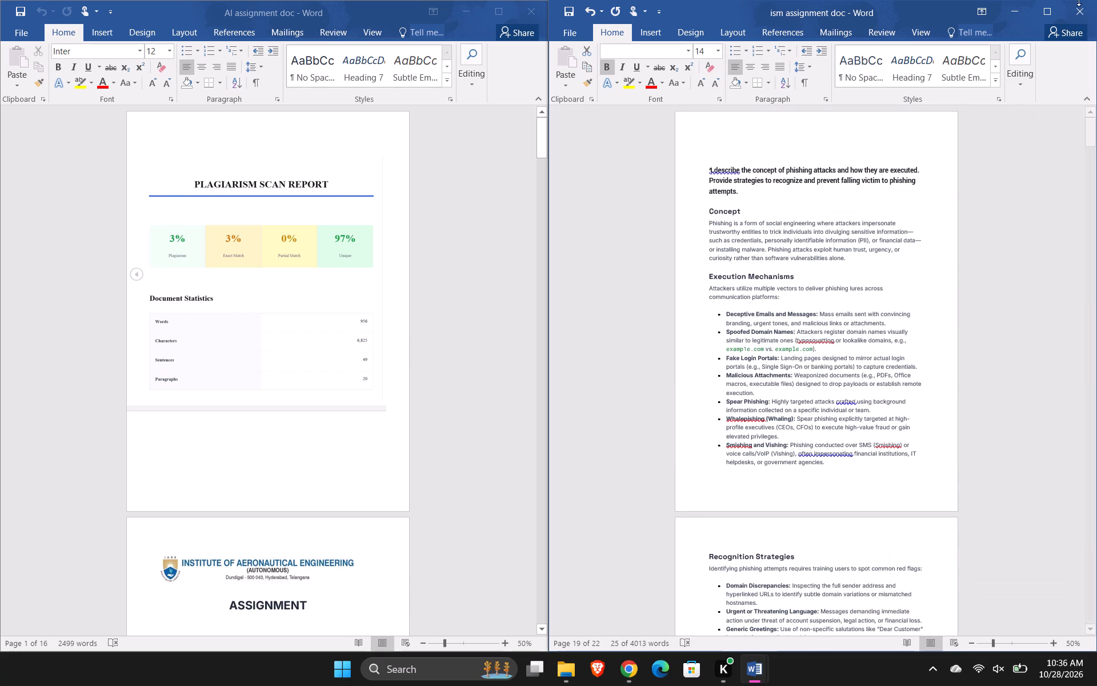
{"action": "left_click", "coordinate": [720, 137]}
{"action": "key", "text": "Return"}
{"action": "key", "text": "Return"}
{"action": "key", "text": "Return"}
{"action": "key", "text": "Return"}
{"action": "key", "text": "Return"}
{"action": "key", "text": "Return"}
{"action": "key", "text": "Return"}
{"action": "key", "text": "Return"}
{"action": "key", "text": "Return"}
{"action": "key", "text": "Return"}
{"action": "key", "text": "Return"}
{"action": "key", "text": "Return"}
{"action": "key", "text": "Return"}
{"action": "key", "text": "Return"}
{"action": "key", "text": "Return"}
{"action": "key", "text": "Return"}
{"action": "key", "text": "Return"}
{"action": "key", "text": "Return"}
{"action": "key", "text": "Return"}
{"action": "key", "text": "Return"}
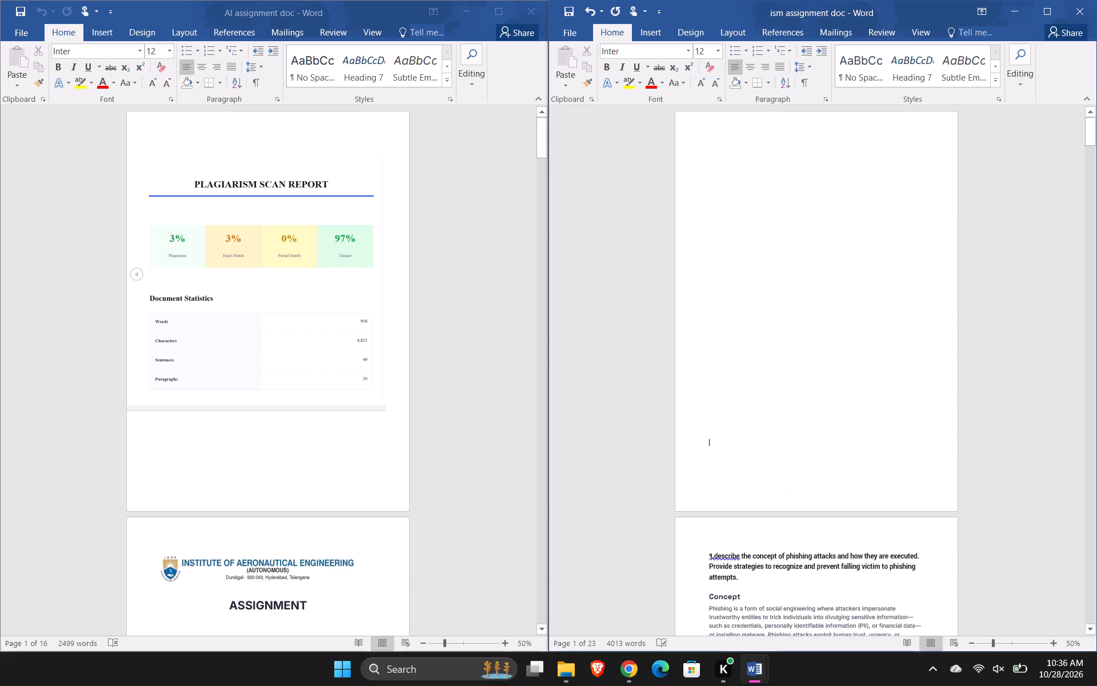
Move the Institute of Aeronautical Engineering logo banner from AI assignment doc to the top of ism assignment doc's empty first page.
{"action": "scroll", "coordinate": [0, 171], "scroll_direction": "down", "scroll_amount": 5}
{"action": "scroll", "coordinate": [280, 380], "scroll_direction": "down", "scroll_amount": 10}
{"action": "left_click", "coordinate": [259, 396]}
{"action": "left_click_drag", "start_coordinate": [249, 397], "coordinate": [760, 136]}
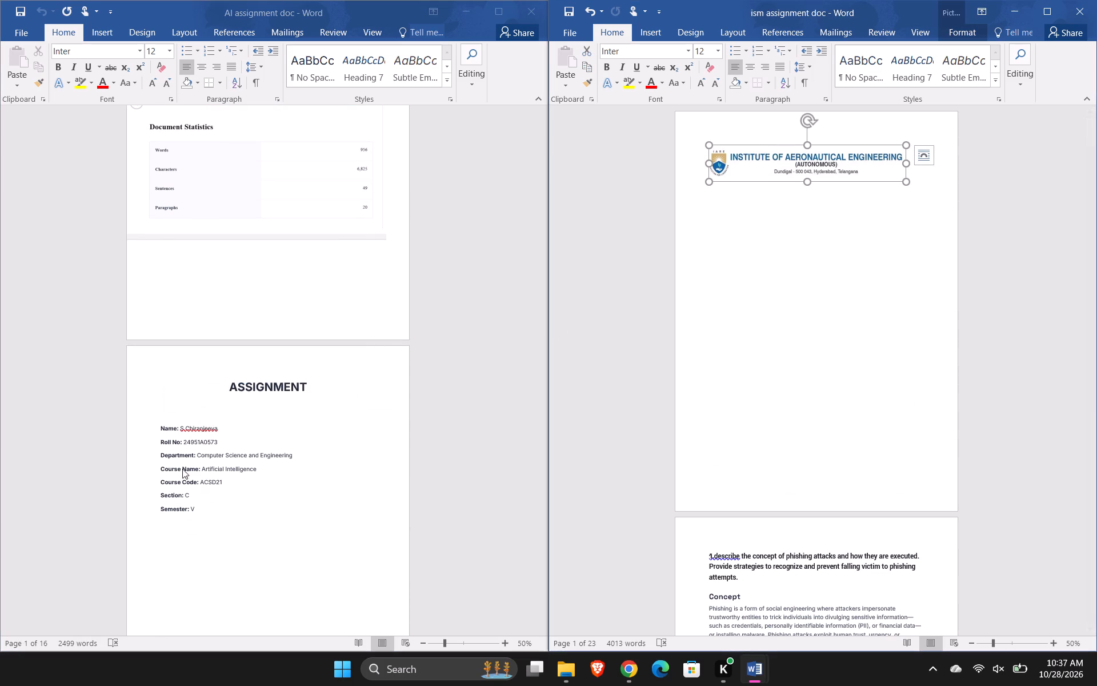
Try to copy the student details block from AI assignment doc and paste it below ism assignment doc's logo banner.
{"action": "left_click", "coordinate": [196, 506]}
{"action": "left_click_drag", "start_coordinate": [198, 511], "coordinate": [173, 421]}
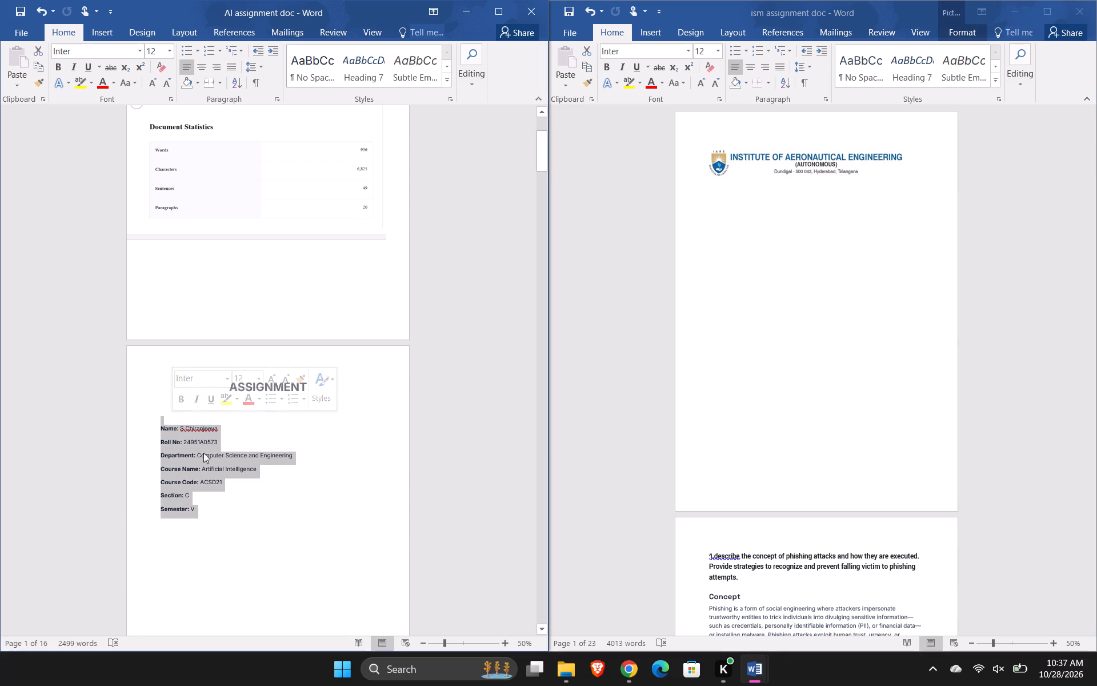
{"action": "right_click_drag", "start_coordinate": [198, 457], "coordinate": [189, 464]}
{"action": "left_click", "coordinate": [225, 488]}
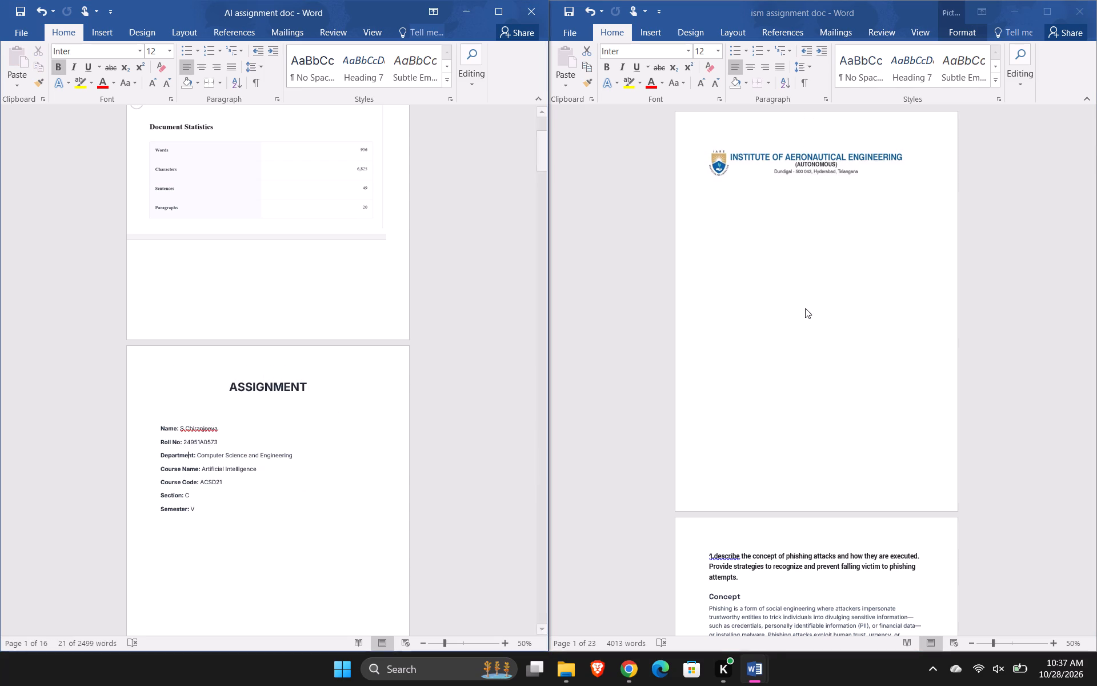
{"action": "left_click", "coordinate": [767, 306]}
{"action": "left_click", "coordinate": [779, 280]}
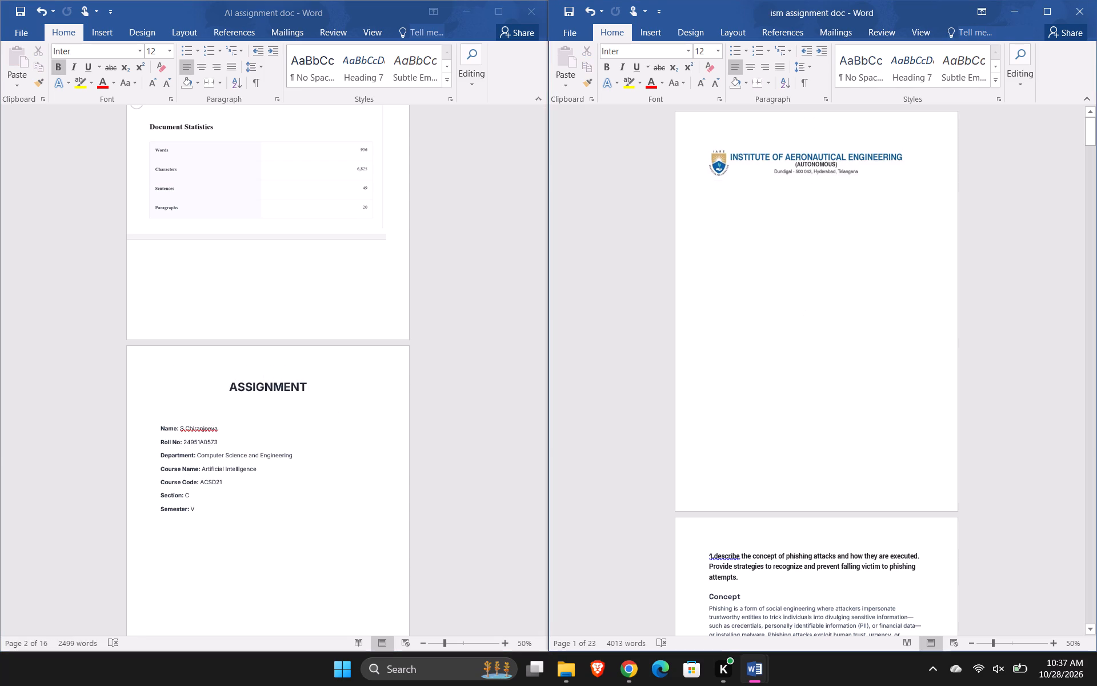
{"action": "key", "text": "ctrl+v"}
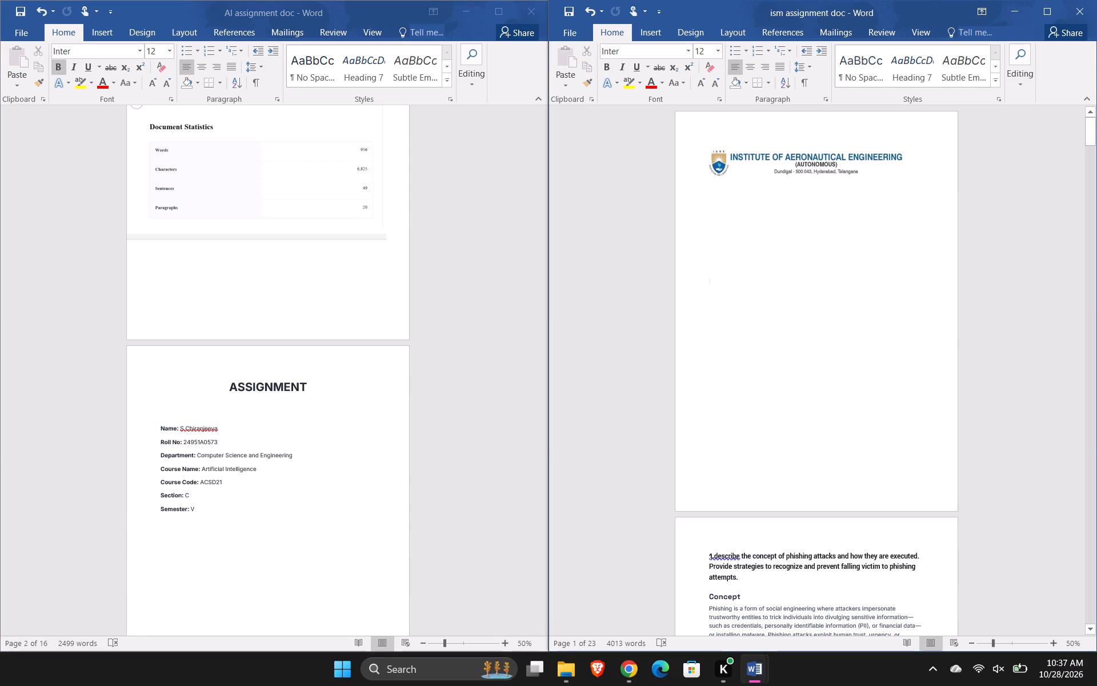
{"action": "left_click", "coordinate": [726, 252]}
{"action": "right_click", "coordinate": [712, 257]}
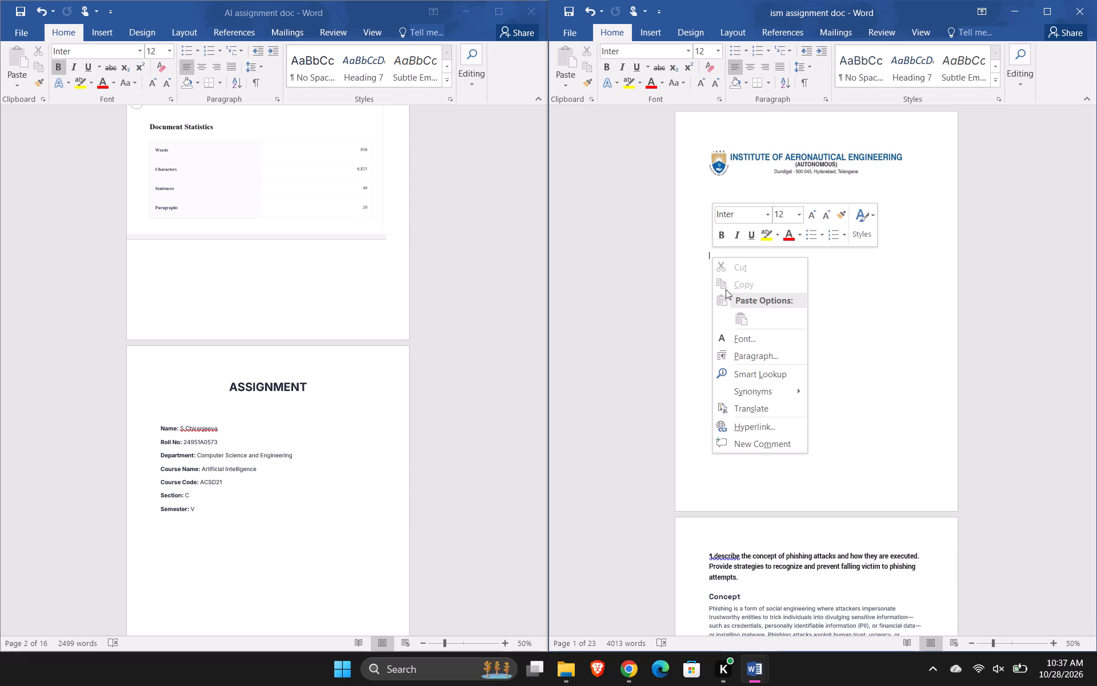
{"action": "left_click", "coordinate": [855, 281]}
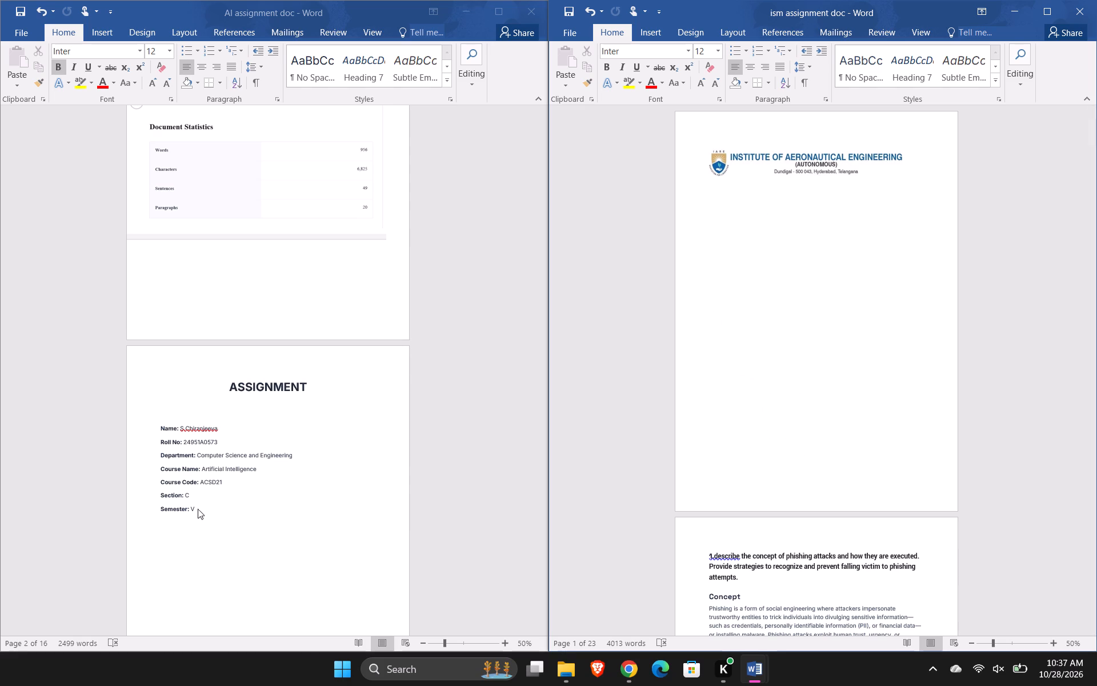
Move the student details block, Name through Semester, from AI assignment doc to below the logo banner on ism assignment doc's first page.
{"action": "left_click_drag", "start_coordinate": [201, 507], "coordinate": [179, 429]}
{"action": "left_click_drag", "start_coordinate": [155, 426], "coordinate": [202, 521]}
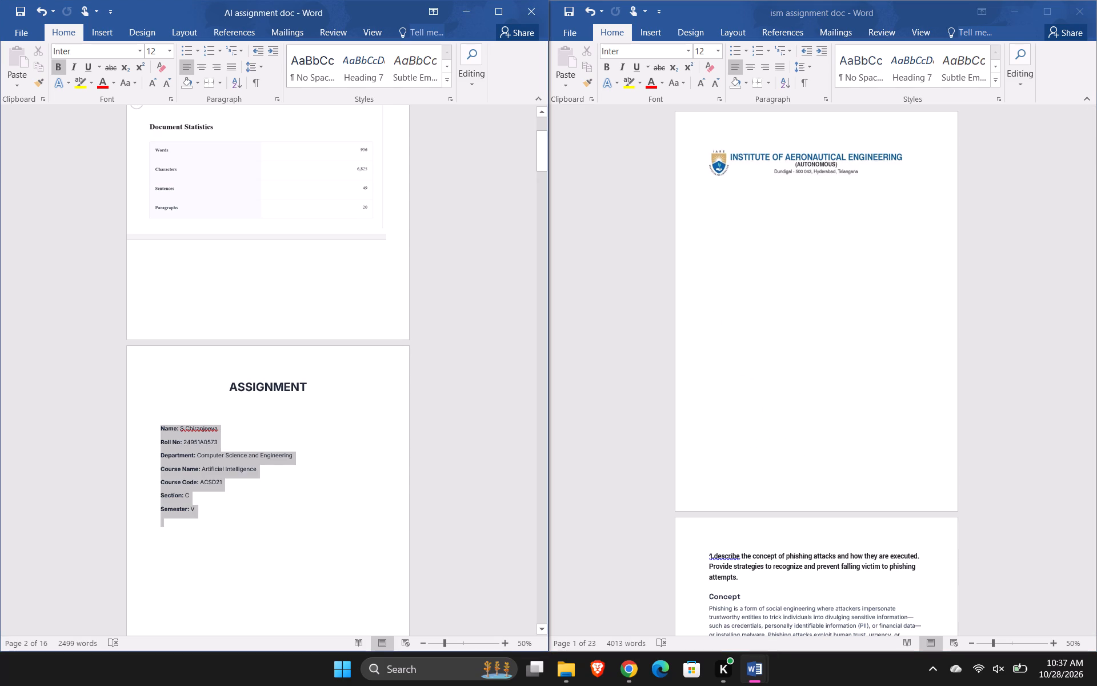
{"action": "left_click_drag", "start_coordinate": [202, 521], "coordinate": [202, 519]}
{"action": "left_click_drag", "start_coordinate": [190, 457], "coordinate": [793, 311]}
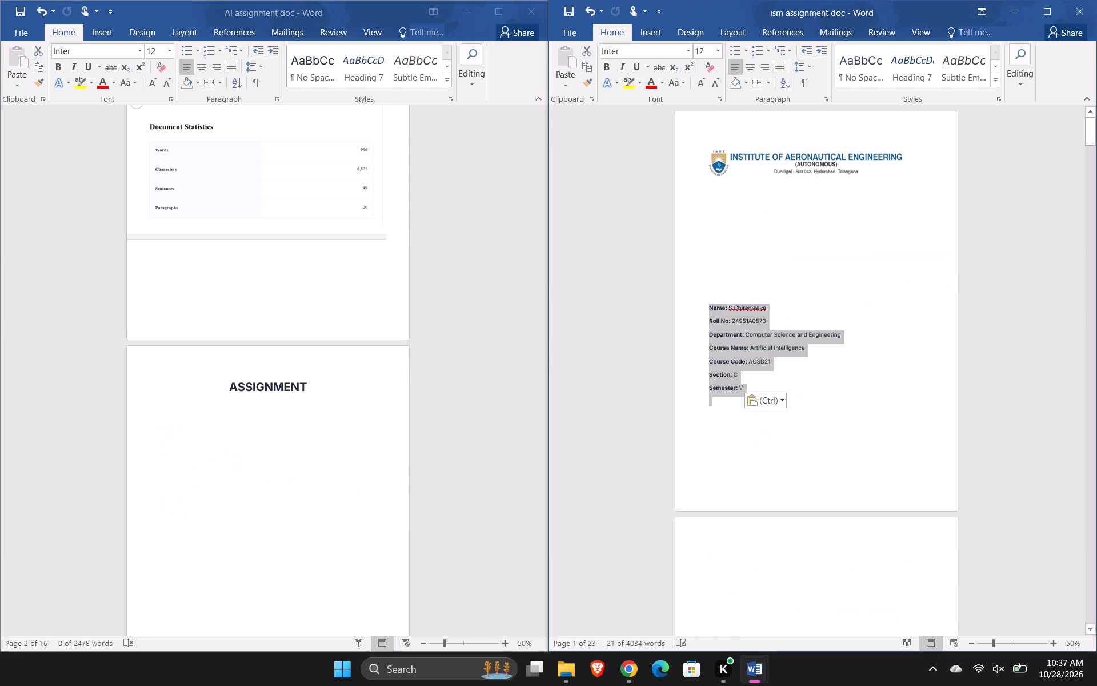
{"action": "left_click_drag", "start_coordinate": [731, 325], "coordinate": [732, 249]}
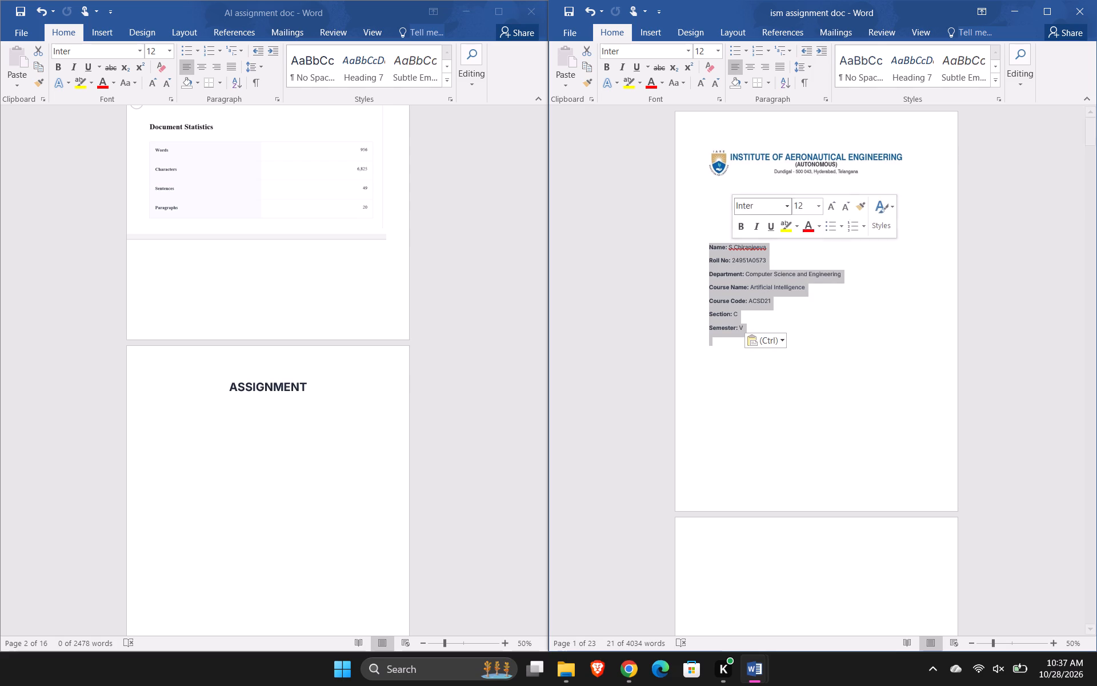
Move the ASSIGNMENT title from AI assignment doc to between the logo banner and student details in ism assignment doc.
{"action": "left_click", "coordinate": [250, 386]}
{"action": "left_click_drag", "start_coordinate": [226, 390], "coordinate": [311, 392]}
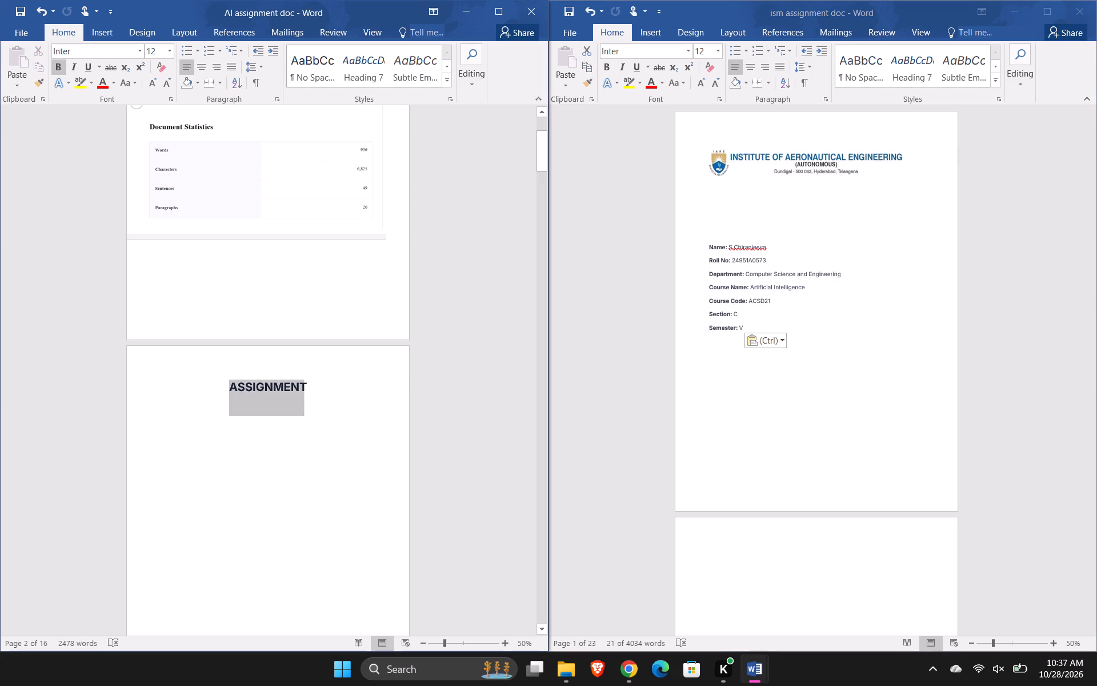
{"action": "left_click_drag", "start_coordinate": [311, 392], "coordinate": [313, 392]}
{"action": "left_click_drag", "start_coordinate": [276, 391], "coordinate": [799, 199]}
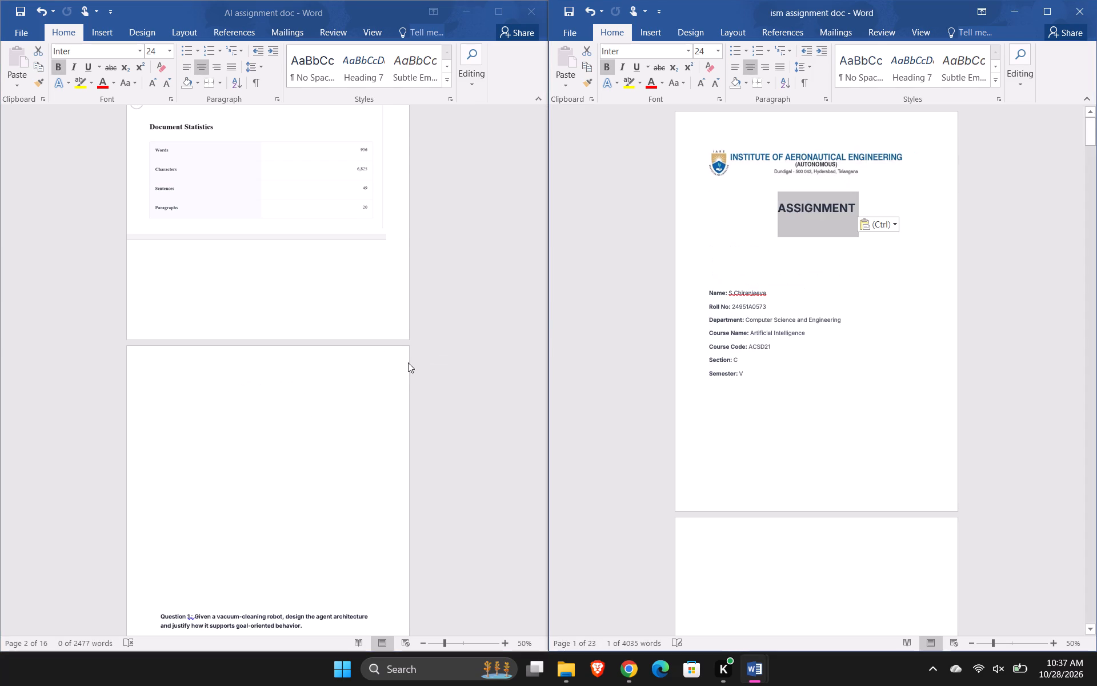
Undo the moves in AI assignment doc to restore its logo banner, ASSIGNMENT title and student details block.
{"action": "left_click_drag", "start_coordinate": [170, 436], "coordinate": [175, 431]}
{"action": "key", "text": "ctrl+z"}
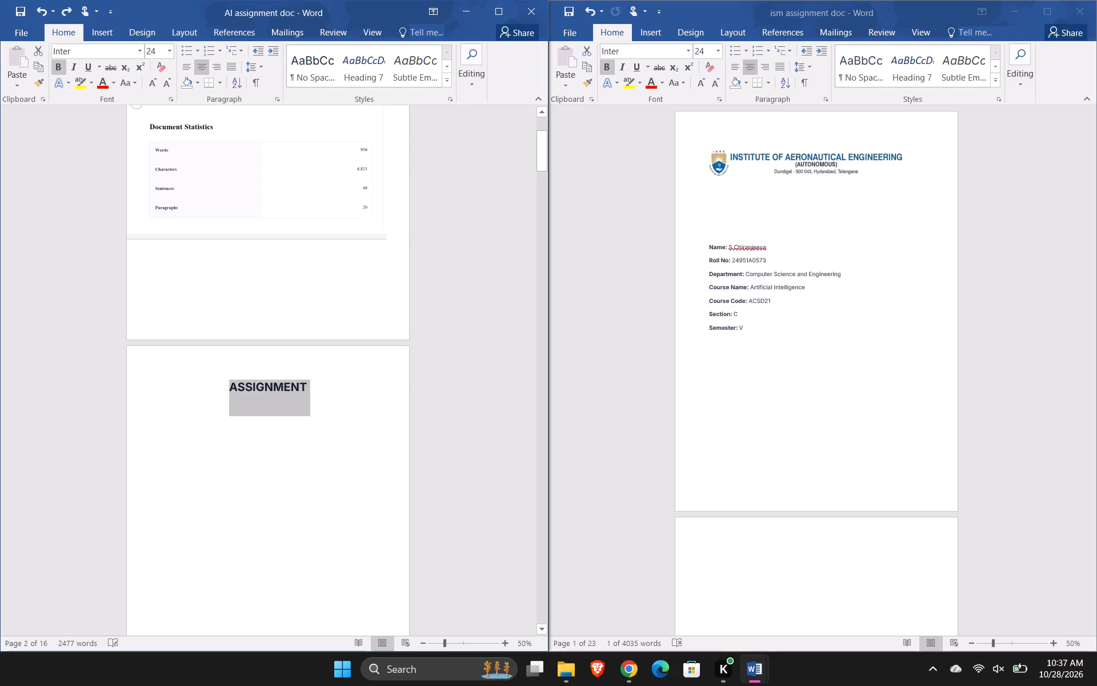
{"action": "key", "text": "ctrl+z"}
{"action": "key", "text": "ctrl+z"}
{"action": "key", "text": "ctrl+z"}
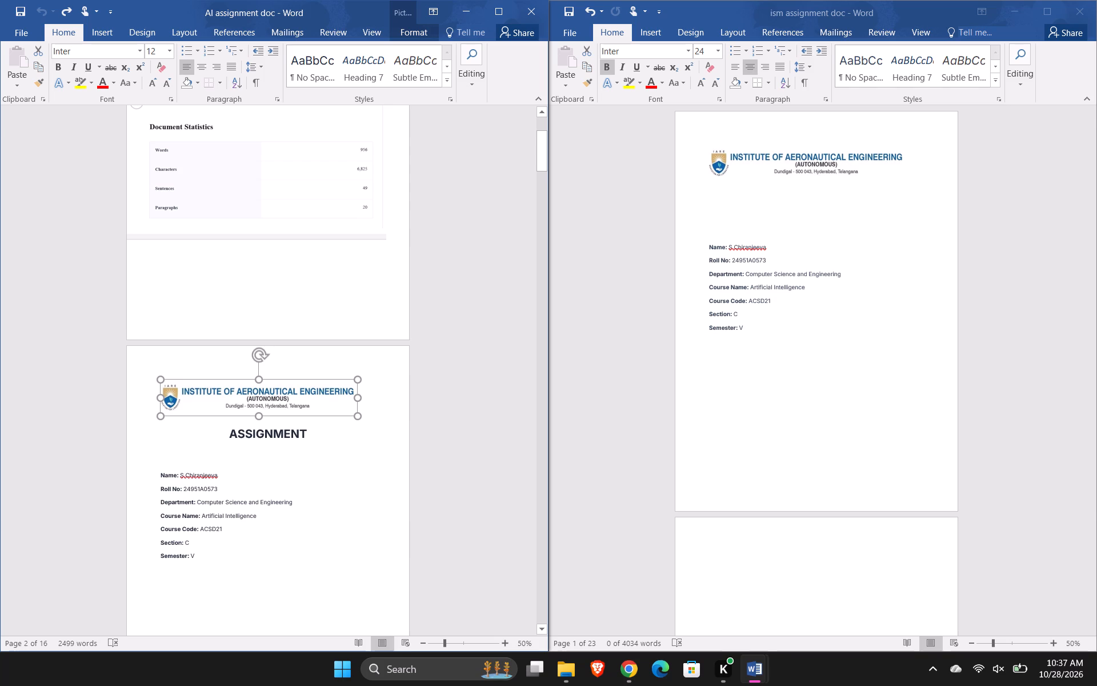
{"action": "scroll", "coordinate": [237, 412], "scroll_direction": "down", "scroll_amount": 4}
{"action": "left_click", "coordinate": [337, 447]}
{"action": "scroll", "coordinate": [303, 394], "scroll_direction": "up", "scroll_amount": 14}
{"action": "scroll", "coordinate": [747, 475], "scroll_direction": "up", "scroll_amount": 2}
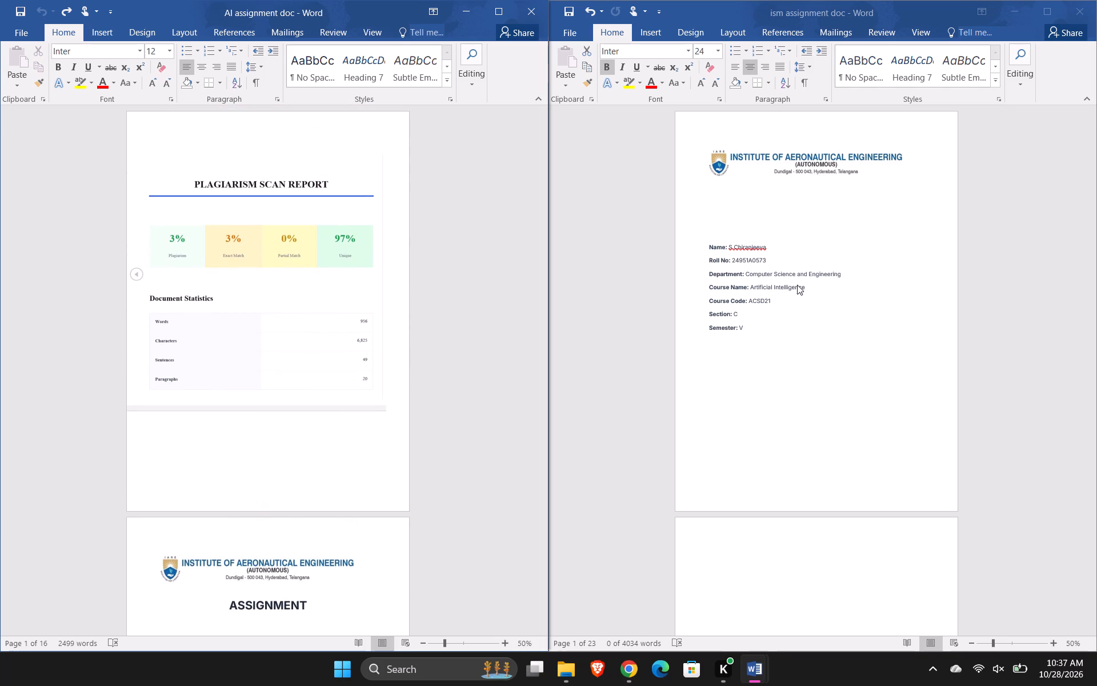
Replace the Course Name on ism assignment doc's cover page with Information Security Management.
{"action": "left_click", "coordinate": [797, 285]}
{"action": "left_click", "coordinate": [816, 290]}
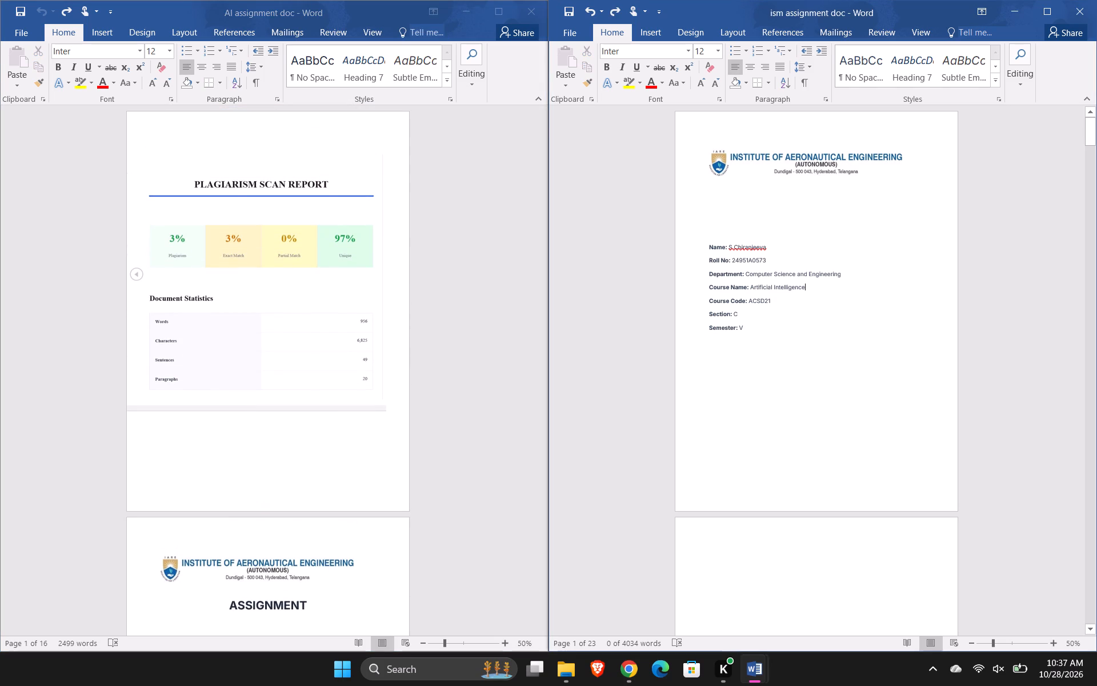
{"action": "key", "text": "BackSpace"}
{"action": "key", "text": "BackSpace"}
{"action": "key", "text": "BackSpace"}
{"action": "key", "text": "BackSpace"}
{"action": "key", "text": "BackSpace"}
{"action": "key", "text": "BackSpace"}
{"action": "key", "text": "BackSpace"}
{"action": "key", "text": "BackSpace"}
{"action": "key", "text": "BackSpace"}
{"action": "key", "text": "BackSpace"}
{"action": "key", "text": "BackSpace"}
{"action": "key", "text": "BackSpace"}
{"action": "key", "text": "BackSpace"}
{"action": "key", "text": "BackSpace"}
{"action": "key", "text": "BackSpace"}
{"action": "key", "text": "BackSpace"}
{"action": "key", "text": "BackSpace"}
{"action": "key", "text": "BackSpace"}
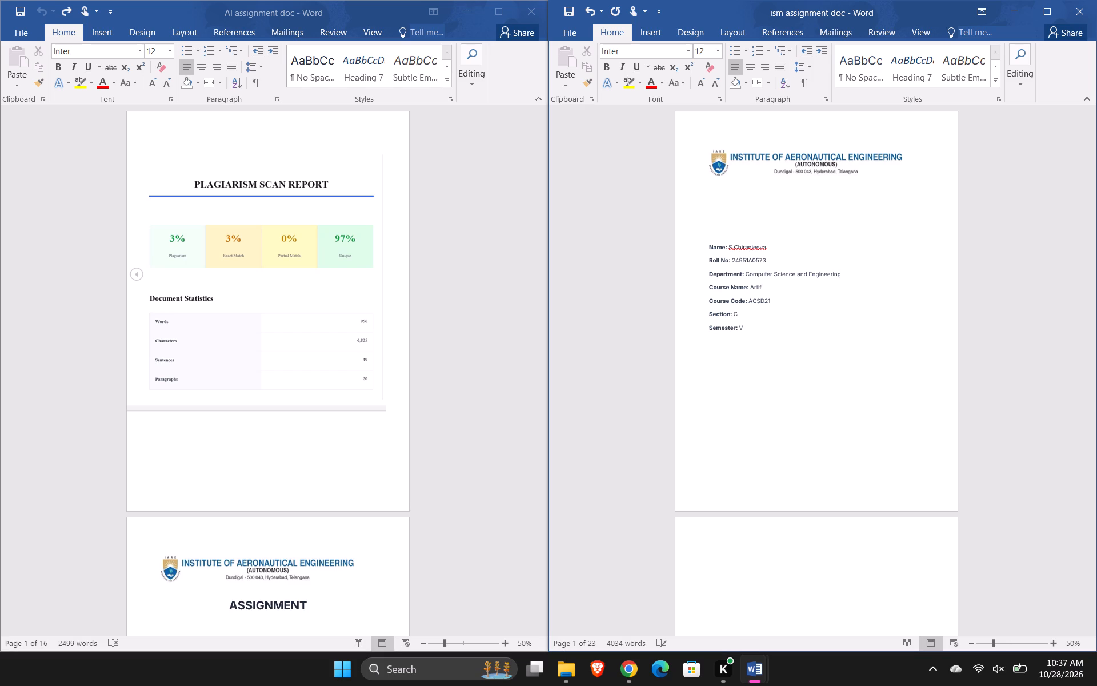
{"action": "key", "text": "BackSpace"}
{"action": "key", "text": "BackSpace"}
{"action": "key", "text": "BackSpace"}
{"action": "key", "text": "BackSpace"}
{"action": "key", "text": "BackSpace"}
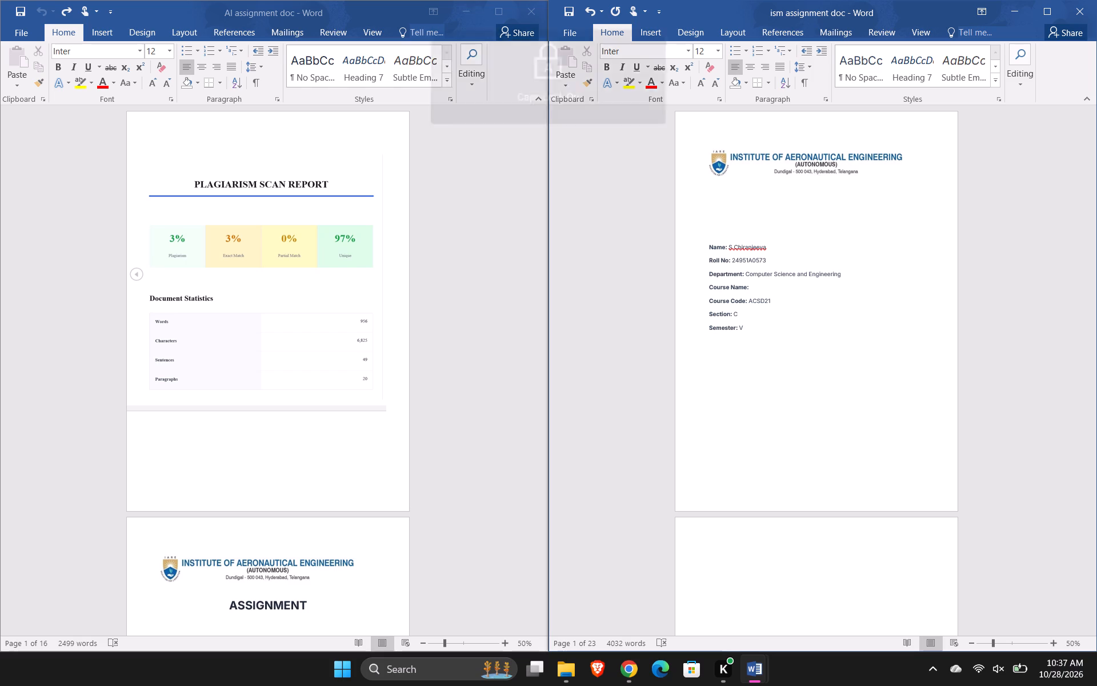
{"action": "type", "text": "formation"}
{"action": "key", "text": "space"}
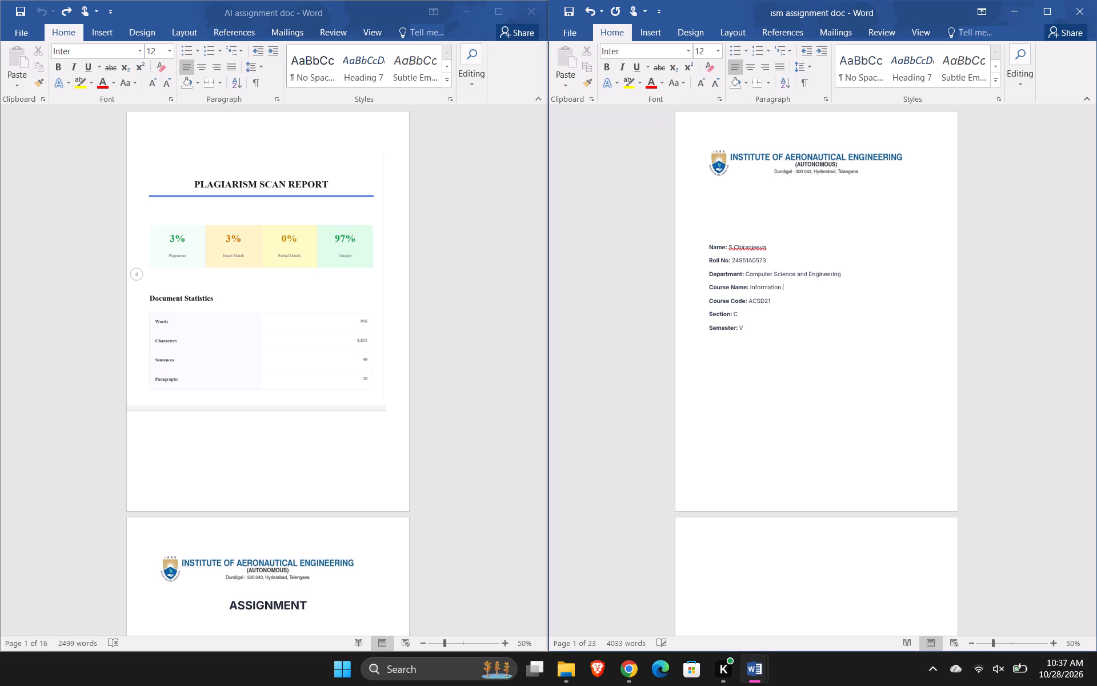
{"action": "type", "text": "ecurity"}
{"action": "key", "text": "space"}
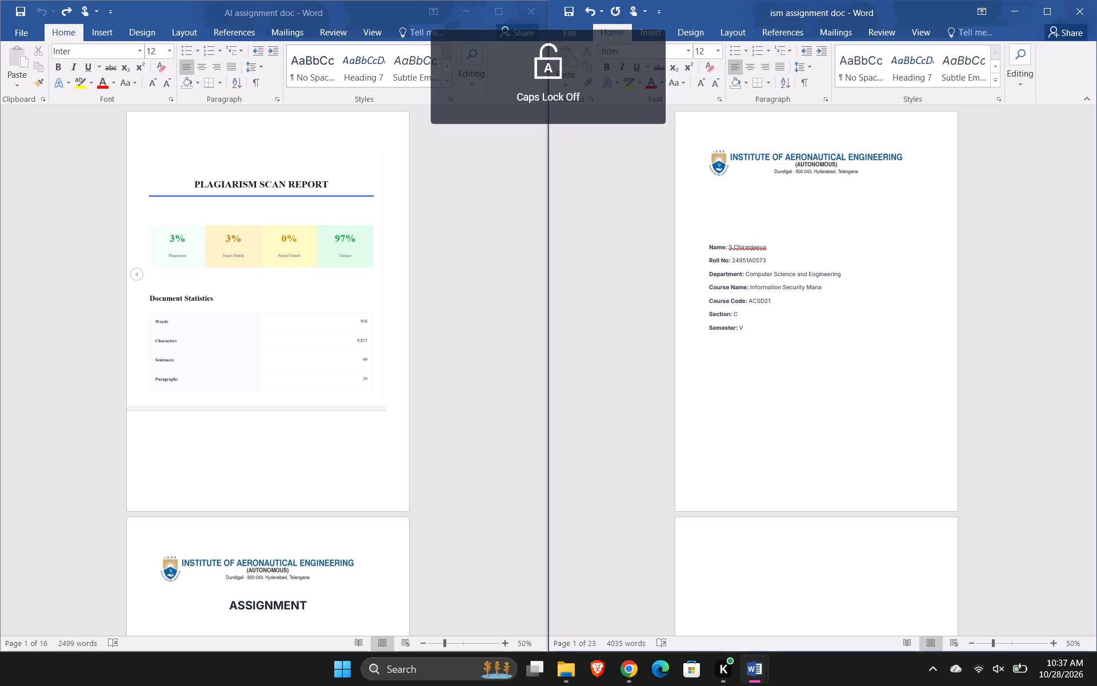
{"action": "type", "text": "gement"}
{"action": "key", "text": "space"}
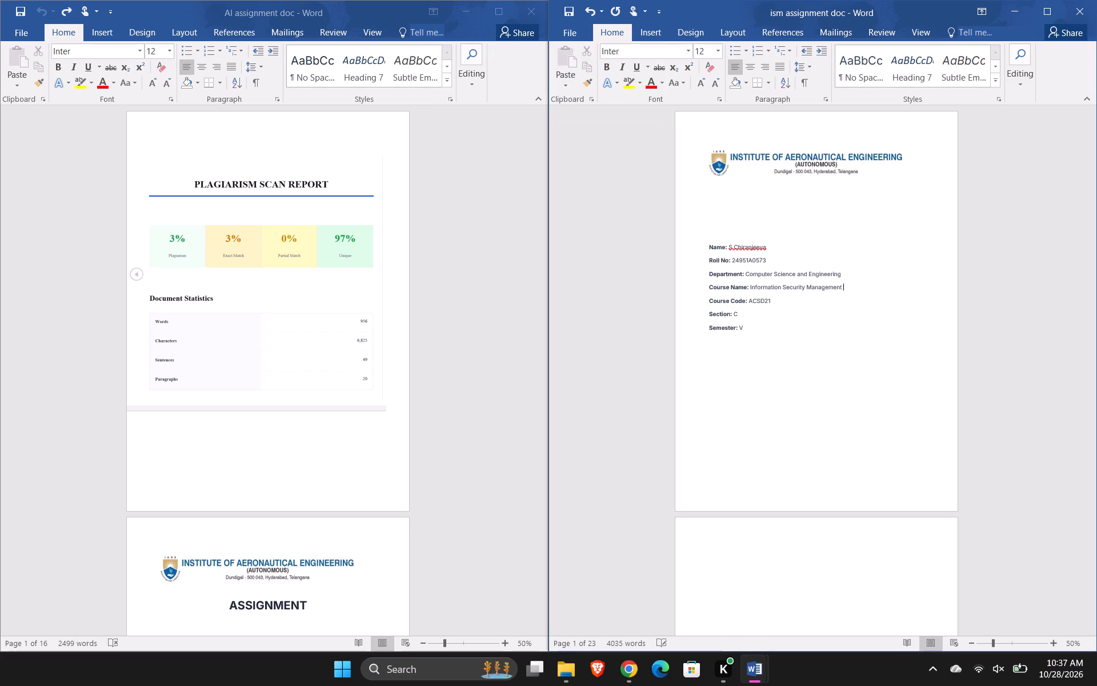
Set the Course Code on the cover page to ACCD04 and check it against the college portal's course list in Chrome.
{"action": "left_click", "coordinate": [782, 302]}
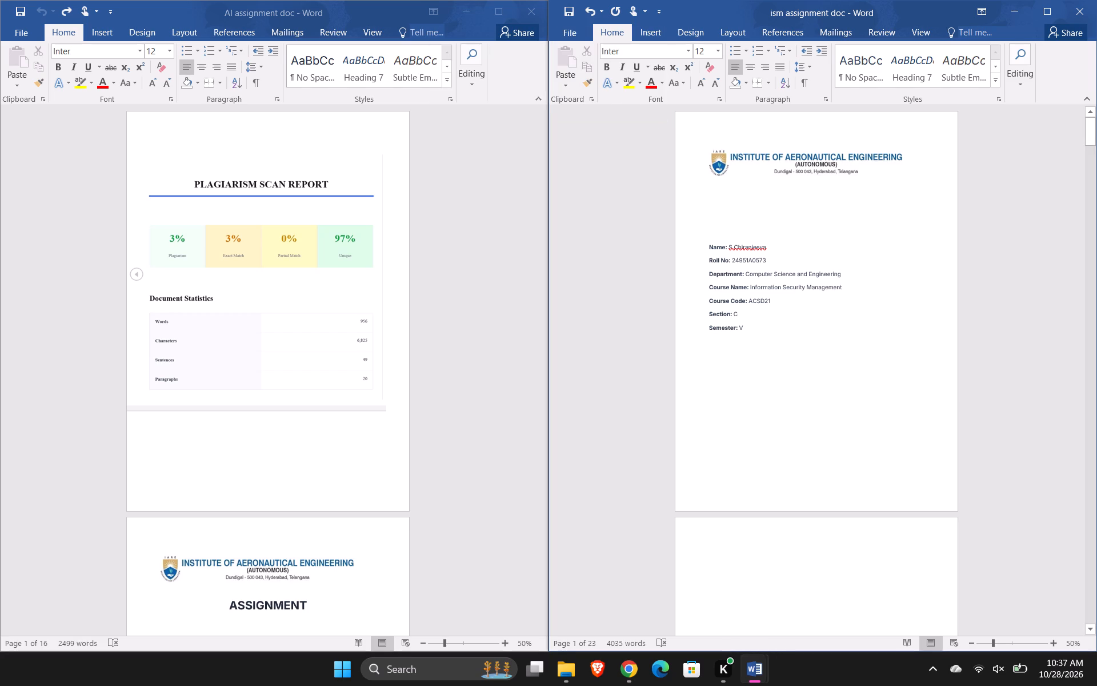
{"action": "key", "text": "BackSpace"}
{"action": "key", "text": "BackSpace"}
{"action": "key", "text": "BackSpace"}
{"action": "key", "text": "BackSpace"}
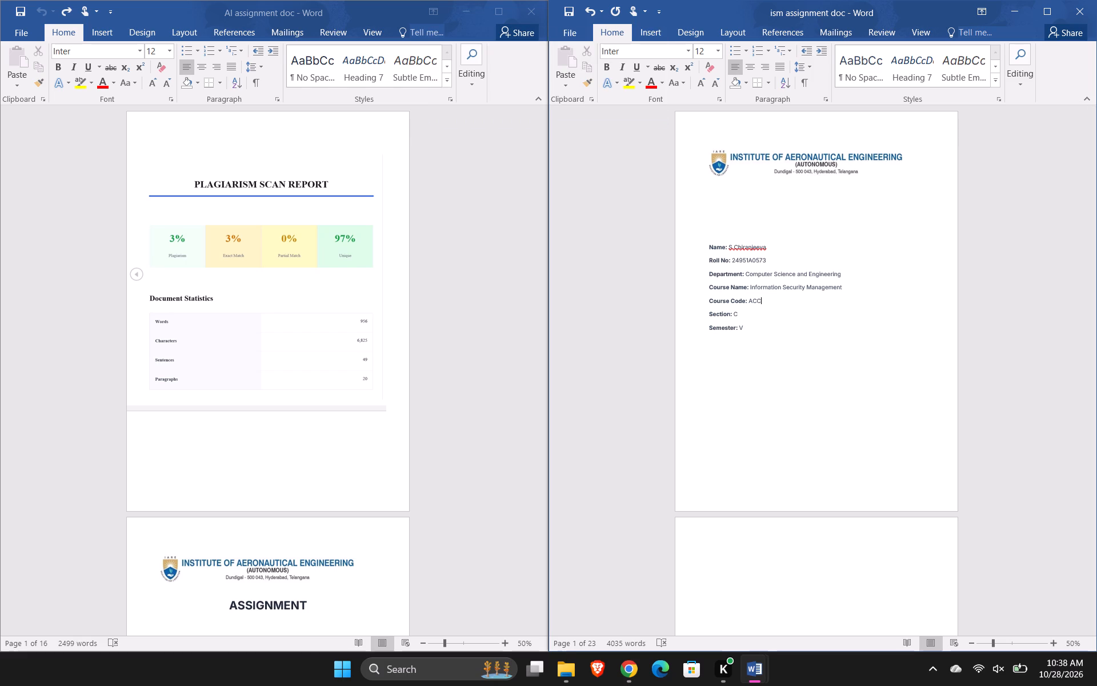
{"action": "key", "text": "d"}
{"action": "type", "text": "04"}
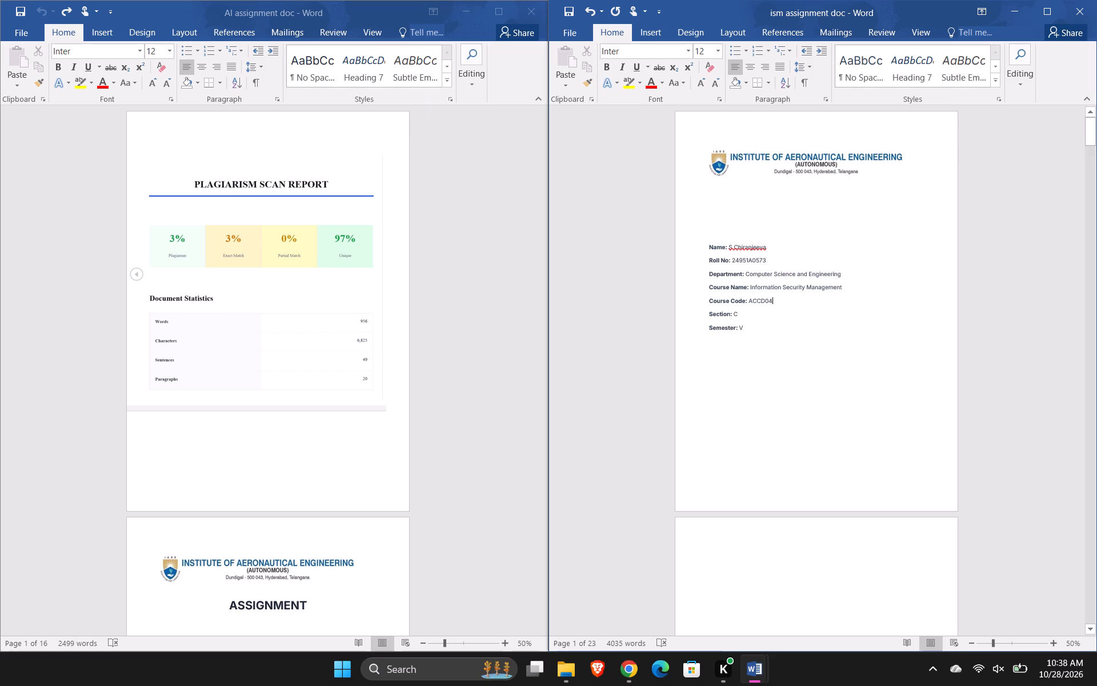
{"action": "left_click", "coordinate": [642, 620]}
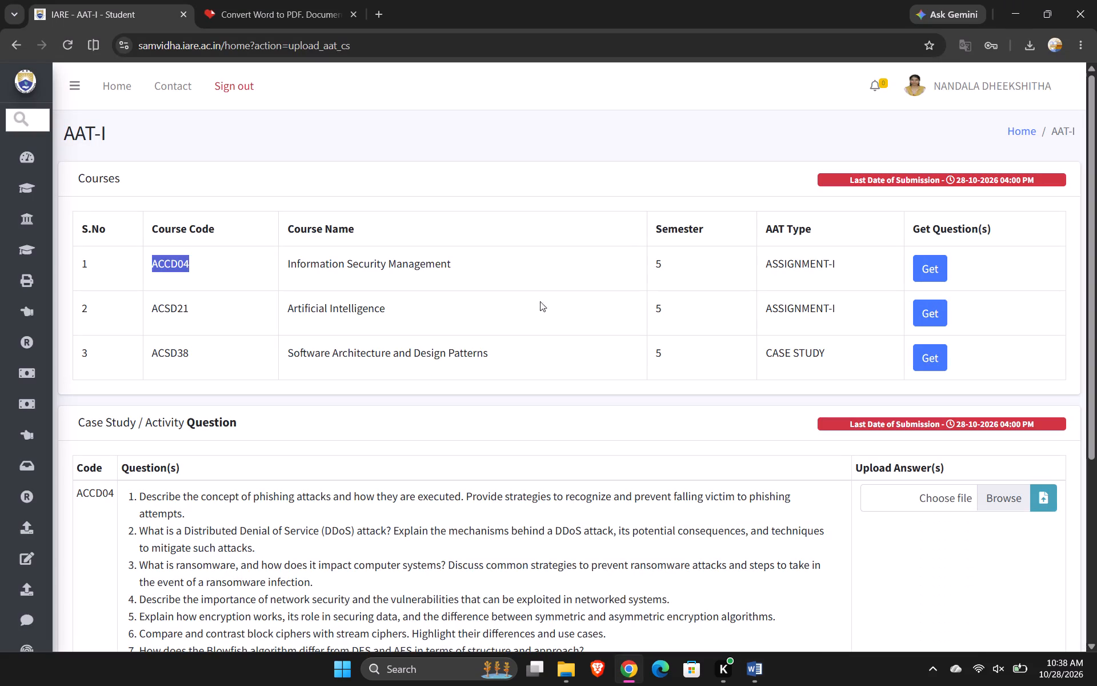
{"action": "left_click", "coordinate": [1011, 11]}
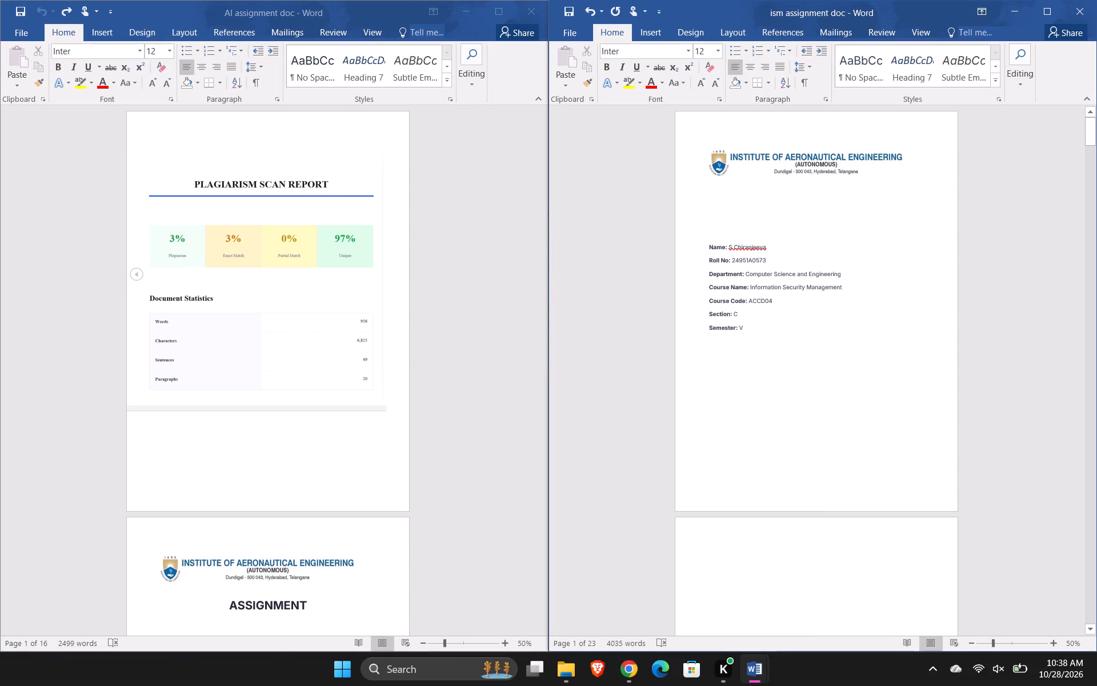
Delete the surplus blank lines above the question 1 phishing heading so it starts at the top of its page.
{"action": "scroll", "coordinate": [788, 329], "scroll_direction": "up", "scroll_amount": 11}
{"action": "scroll", "coordinate": [829, 161], "scroll_direction": "up", "scroll_amount": 3}
{"action": "scroll", "coordinate": [865, 468], "scroll_direction": "down", "scroll_amount": 13}
{"action": "scroll", "coordinate": [812, 328], "scroll_direction": "up", "scroll_amount": 4}
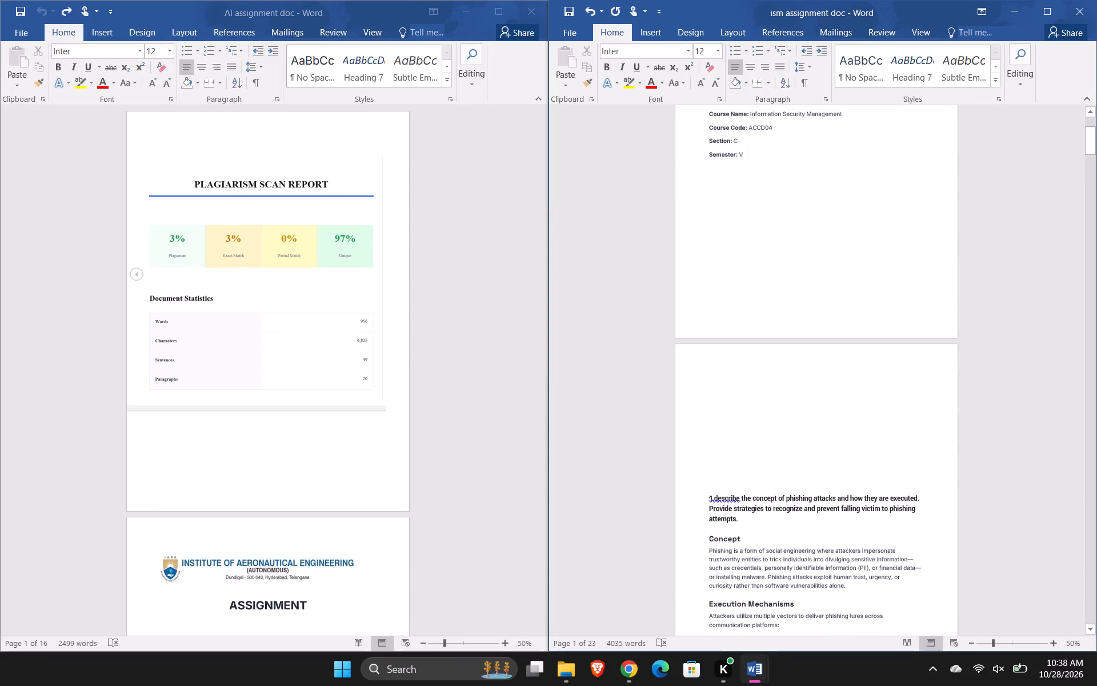
{"action": "left_click", "coordinate": [707, 479]}
{"action": "key", "text": "BackSpace"}
{"action": "key", "text": "BackSpace"}
{"action": "key", "text": "BackSpace"}
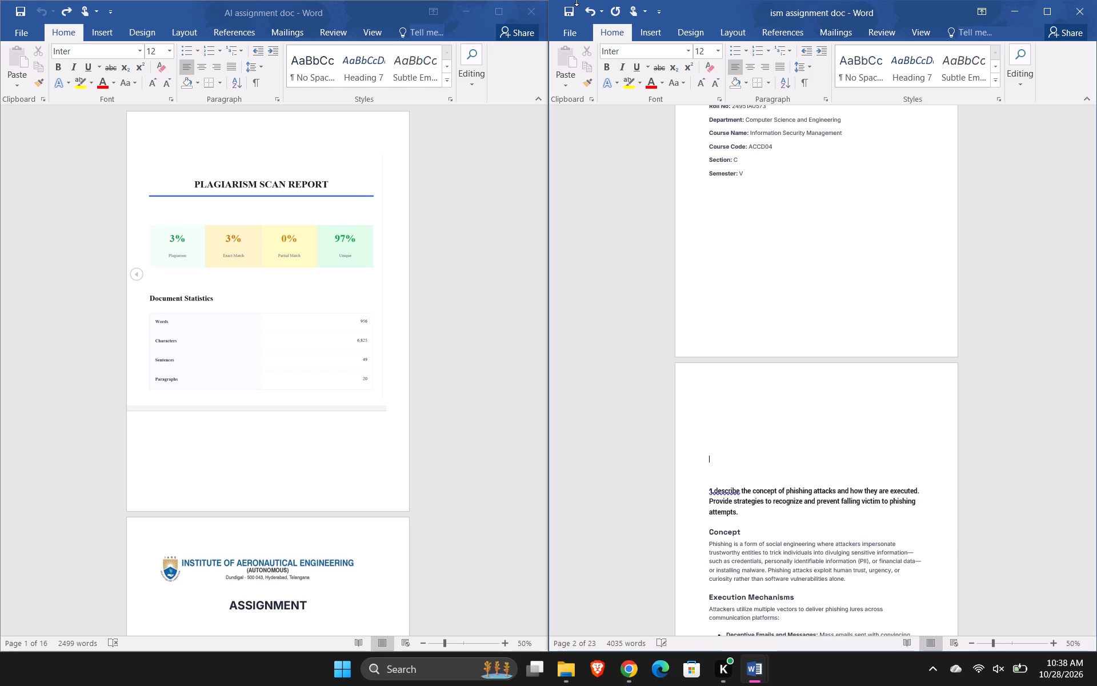
{"action": "key", "text": "BackSpace"}
{"action": "key", "text": "BackSpace"}
{"action": "key", "text": "BackSpace"}
{"action": "key", "text": "BackSpace"}
{"action": "key", "text": "BackSpace"}
{"action": "key", "text": "BackSpace"}
{"action": "key", "text": "BackSpace"}
{"action": "key", "text": "BackSpace"}
{"action": "key", "text": "BackSpace"}
{"action": "key", "text": "BackSpace"}
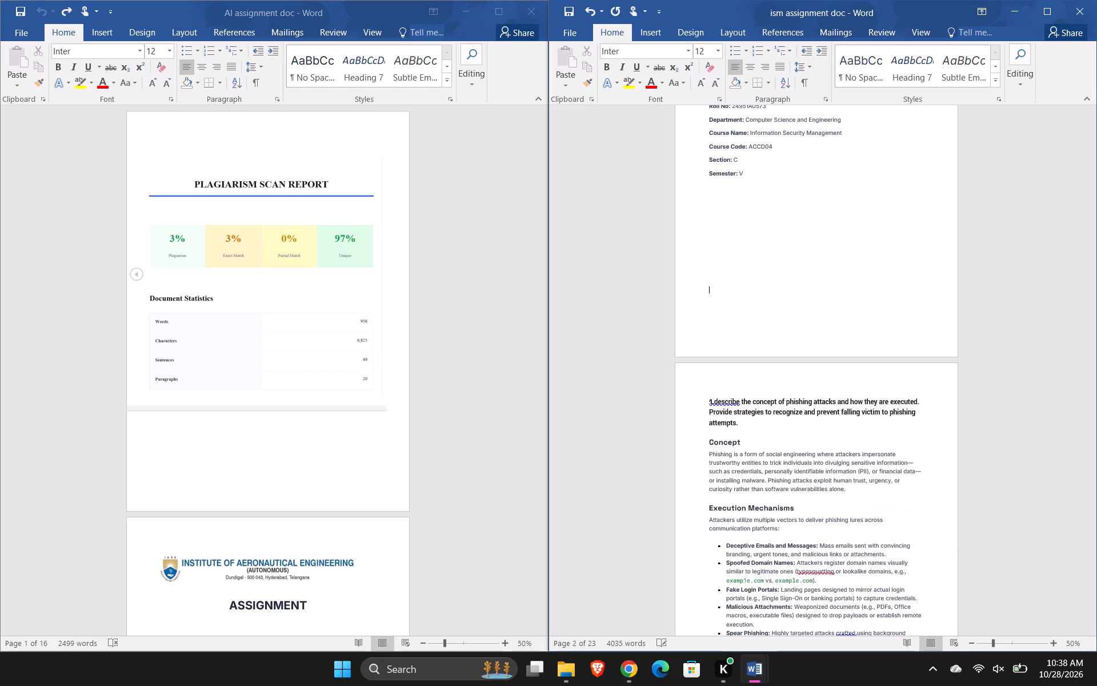
Insert a blank page between ism assignment doc's cover page details and the question 1 heading.
{"action": "scroll", "coordinate": [703, 62], "scroll_direction": "up", "scroll_amount": 15}
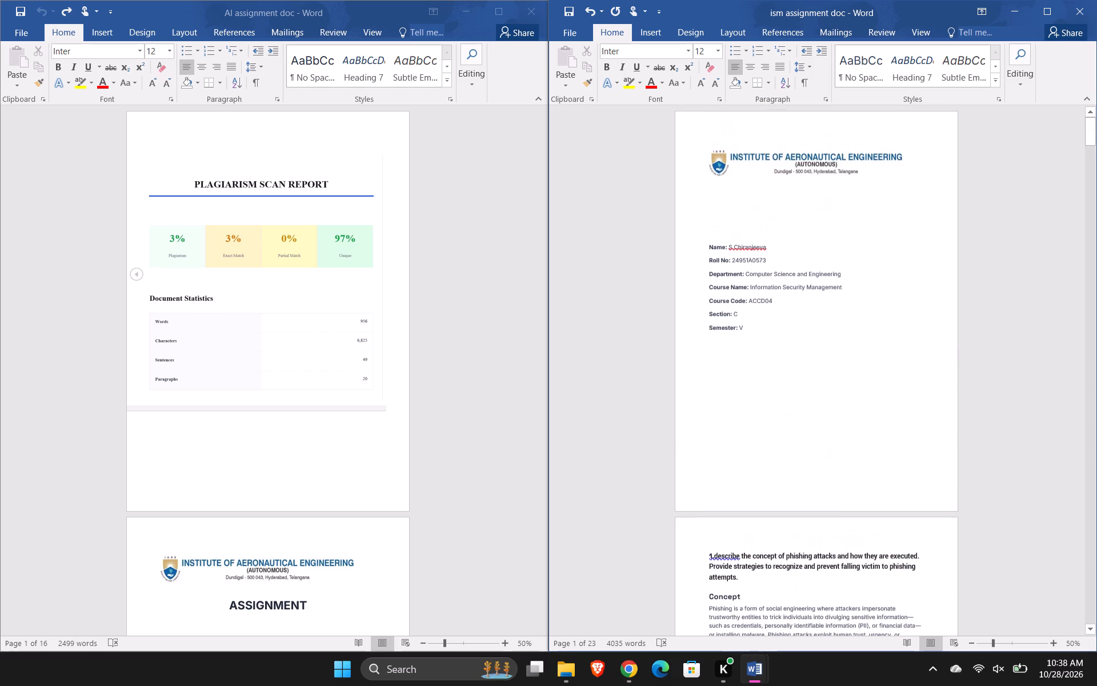
{"action": "scroll", "coordinate": [745, 290], "scroll_direction": "up", "scroll_amount": 2}
{"action": "left_click", "coordinate": [572, 82]}
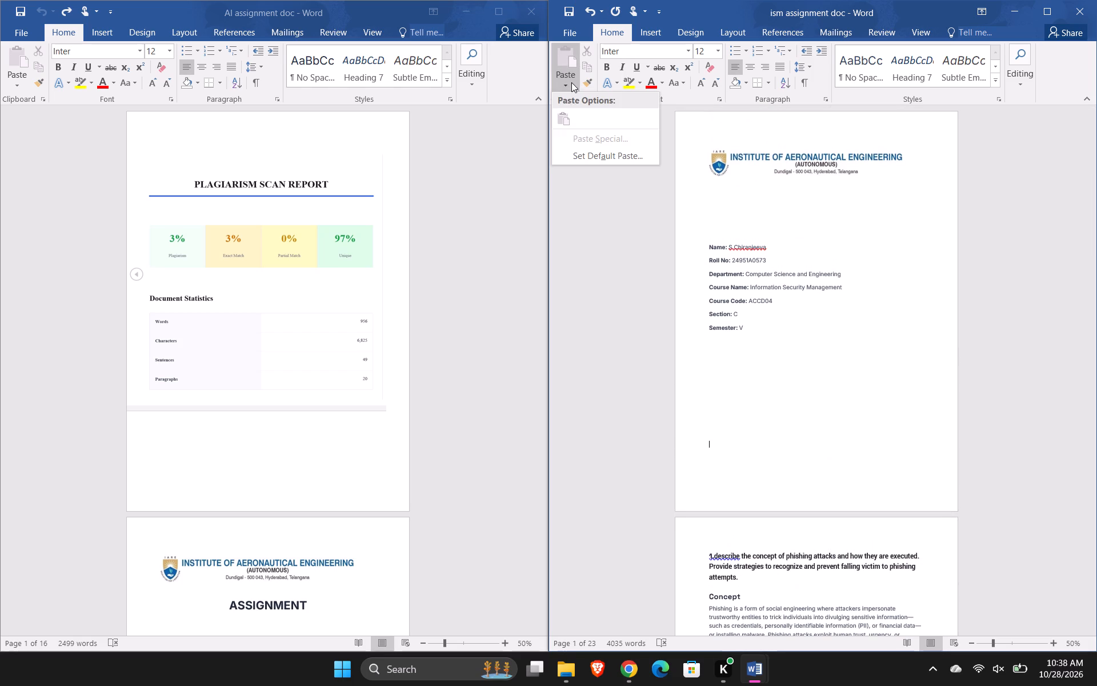
{"action": "left_click", "coordinate": [651, 31]}
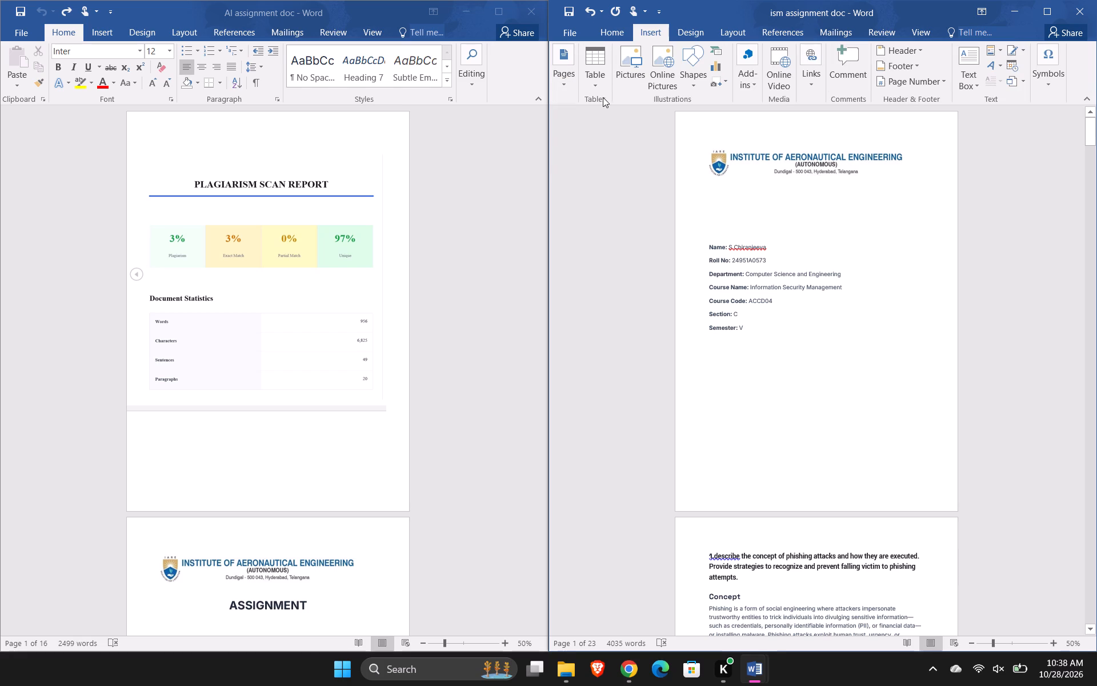
{"action": "left_click", "coordinate": [568, 87]}
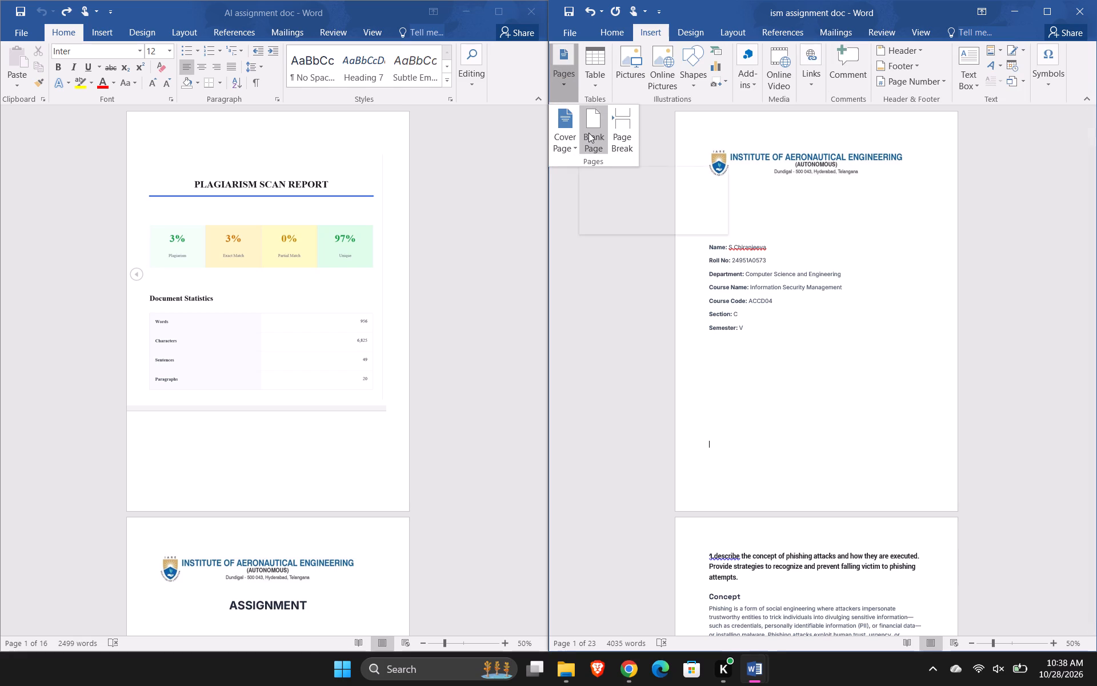
{"action": "left_click", "coordinate": [588, 133]}
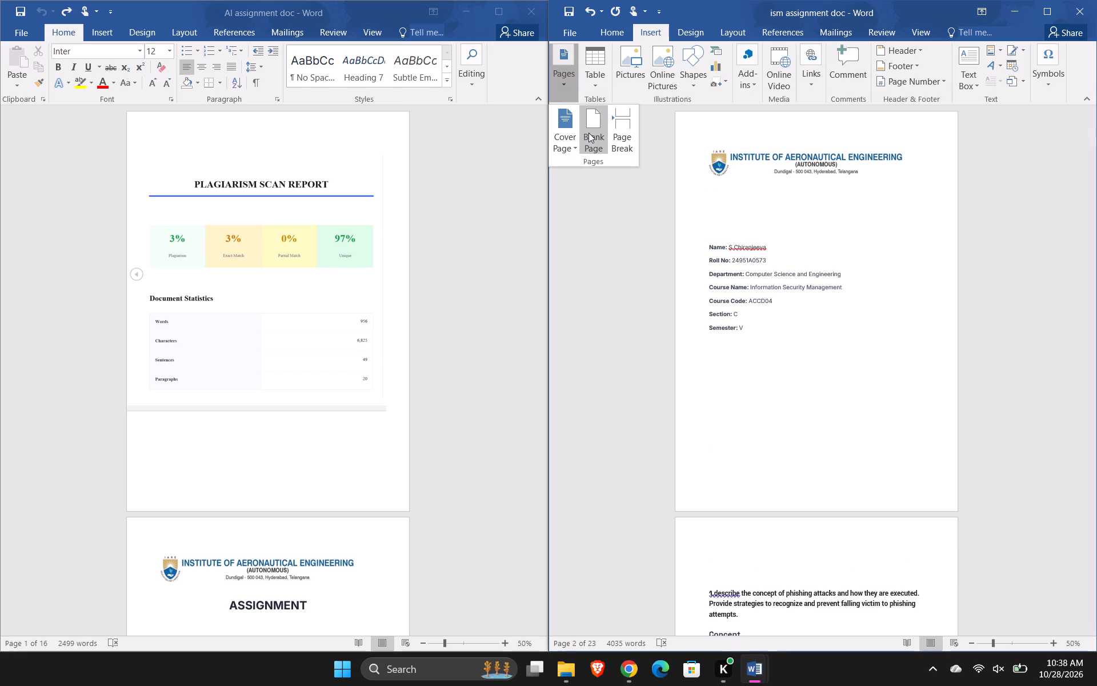
{"action": "left_click", "coordinate": [588, 129]}
{"action": "scroll", "coordinate": [872, 301], "scroll_direction": "down", "scroll_amount": 5}
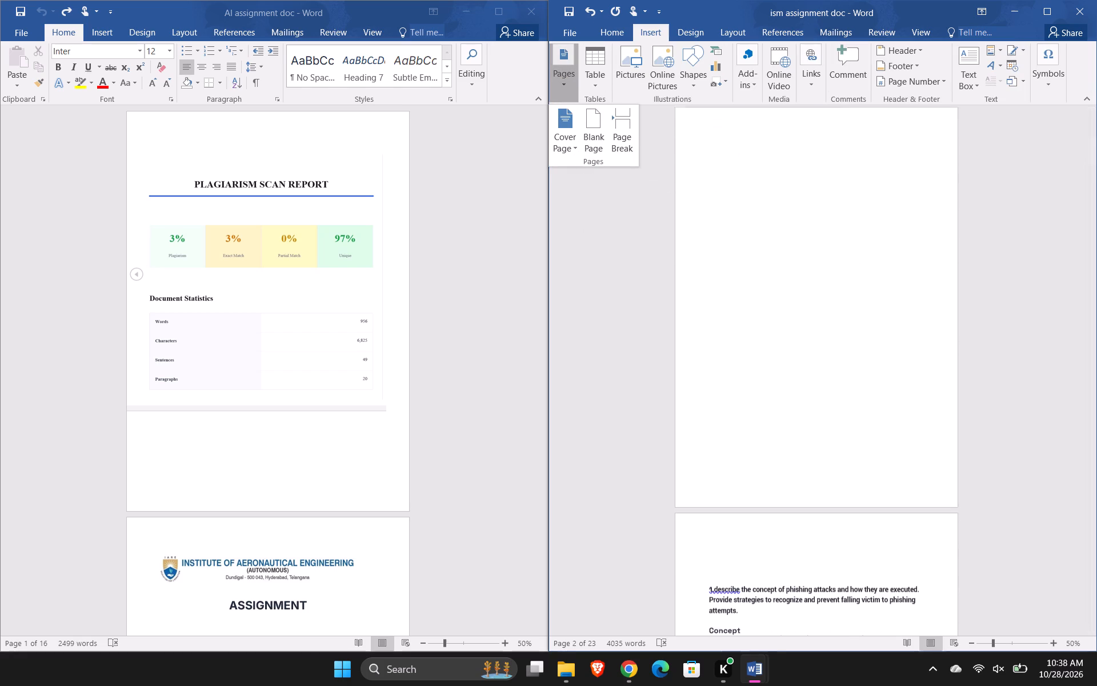
Delete the blank page between ism assignment doc's cover page details and the question 1 phishing heading.
{"action": "scroll", "coordinate": [871, 305], "scroll_direction": "down", "scroll_amount": 3}
{"action": "scroll", "coordinate": [837, 283], "scroll_direction": "up", "scroll_amount": 16}
{"action": "left_click_drag", "start_coordinate": [806, 389], "coordinate": [778, 190]}
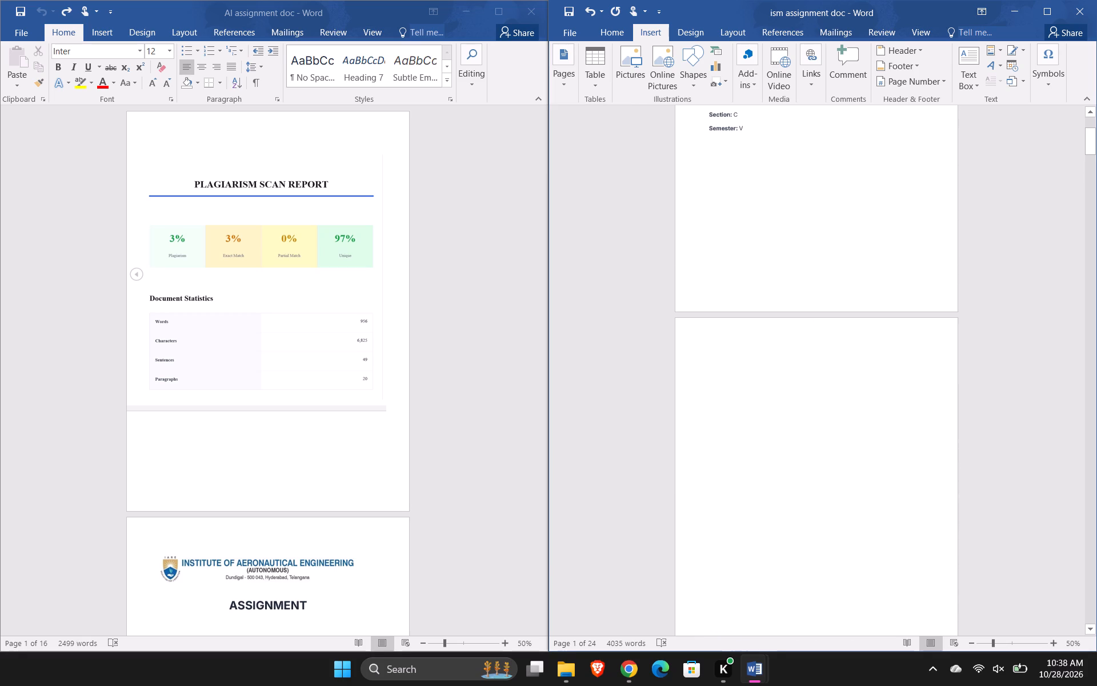
{"action": "left_click", "coordinate": [742, 358]}
{"action": "key", "text": "BackSpace"}
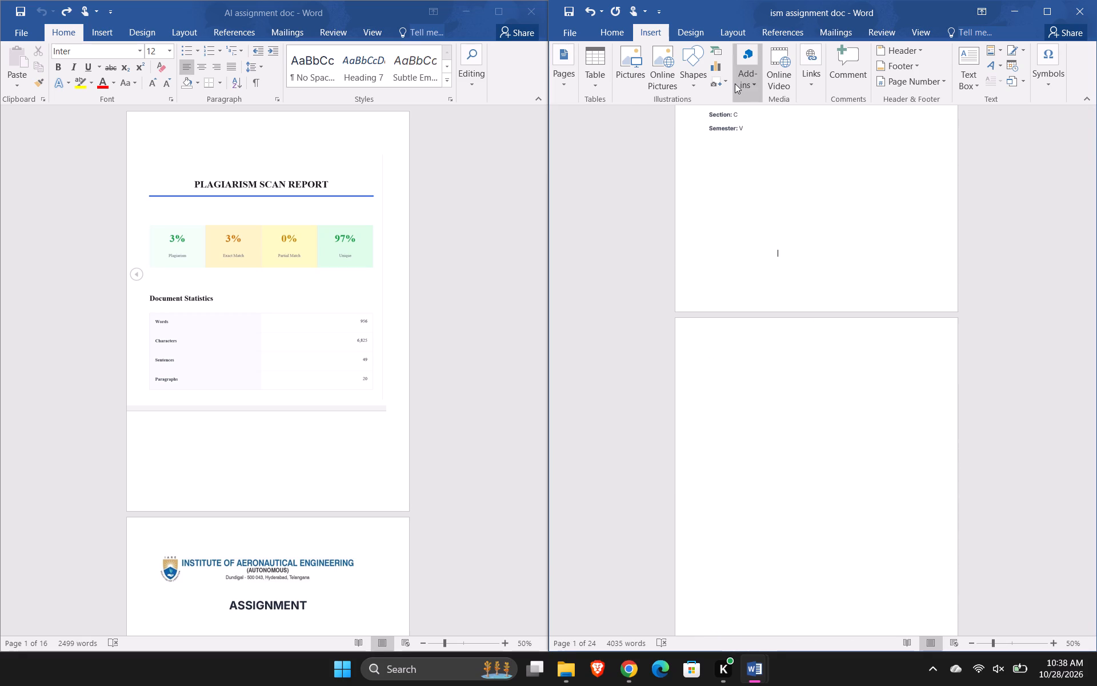
{"action": "left_click", "coordinate": [850, 441]}
{"action": "key", "text": "BackSpace"}
{"action": "key", "text": "BackSpace"}
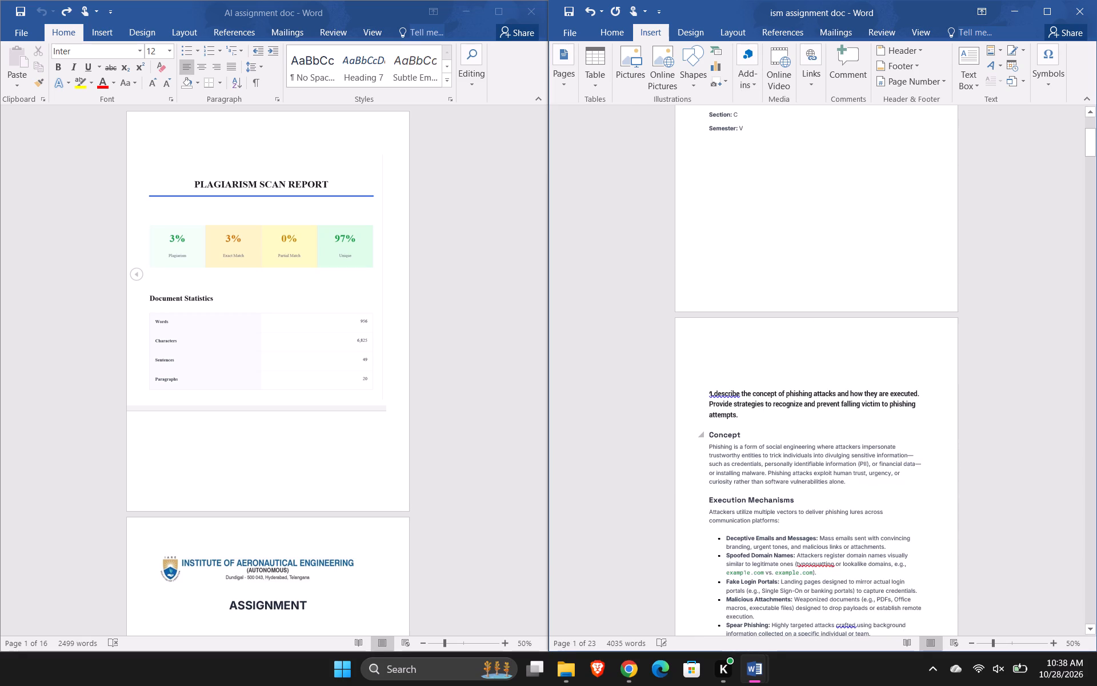
Add blank lines above the institute logo in ism assignment doc so an empty first page precedes the cover page.
{"action": "scroll", "coordinate": [840, 444], "scroll_direction": "up", "scroll_amount": 19}
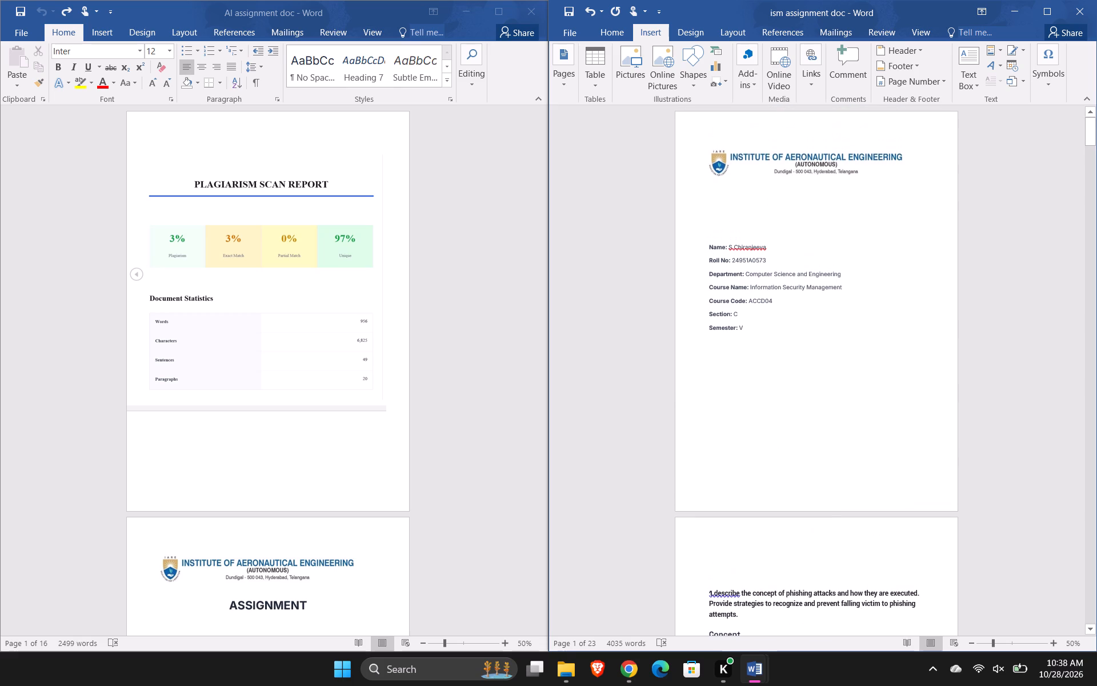
{"action": "left_click", "coordinate": [714, 136]}
{"action": "left_click", "coordinate": [708, 123]}
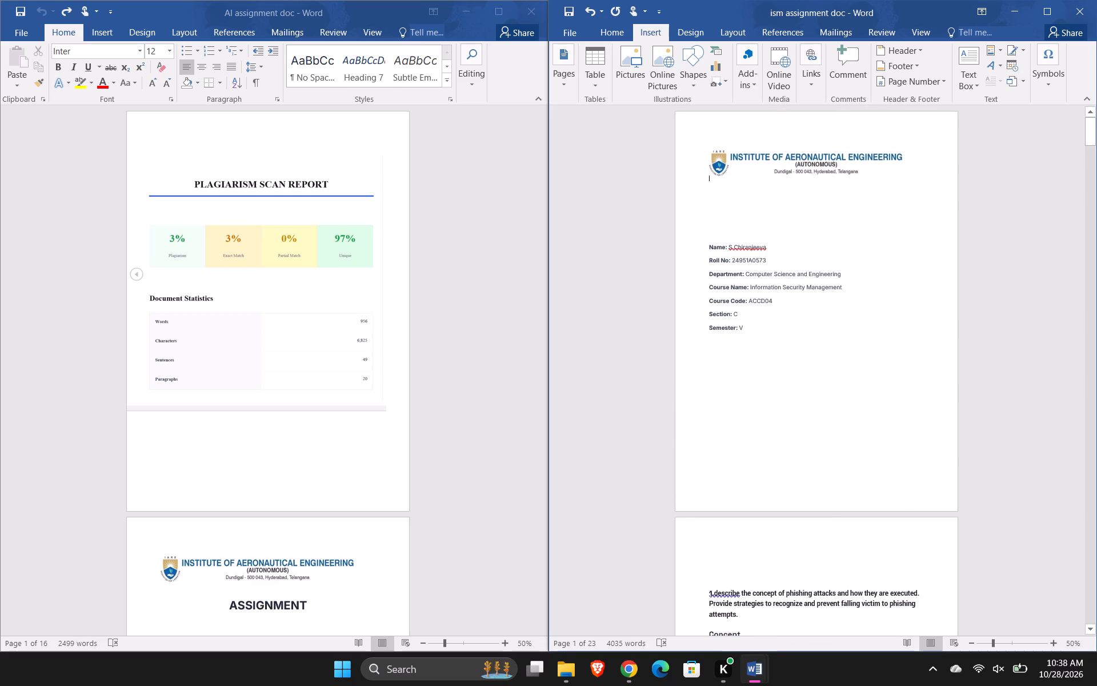
{"action": "left_click", "coordinate": [707, 123]}
{"action": "key", "text": "Return"}
{"action": "key", "text": "backslash"}
{"action": "key", "text": "Return"}
{"action": "key", "text": "Return"}
{"action": "key", "text": "Return"}
{"action": "key", "text": "Return"}
{"action": "key", "text": "Return"}
{"action": "key", "text": "Return"}
{"action": "key", "text": "Return"}
{"action": "key", "text": "Return"}
{"action": "key", "text": "Return"}
{"action": "key", "text": "Return"}
{"action": "key", "text": "Return"}
{"action": "key", "text": "Return"}
{"action": "key", "text": "Return"}
{"action": "key", "text": "Return"}
{"action": "key", "text": "Return"}
{"action": "key", "text": "Return"}
{"action": "key", "text": "Return"}
{"action": "key", "text": "Return"}
{"action": "key", "text": "Return"}
{"action": "key", "text": "Return"}
{"action": "key", "text": "Return"}
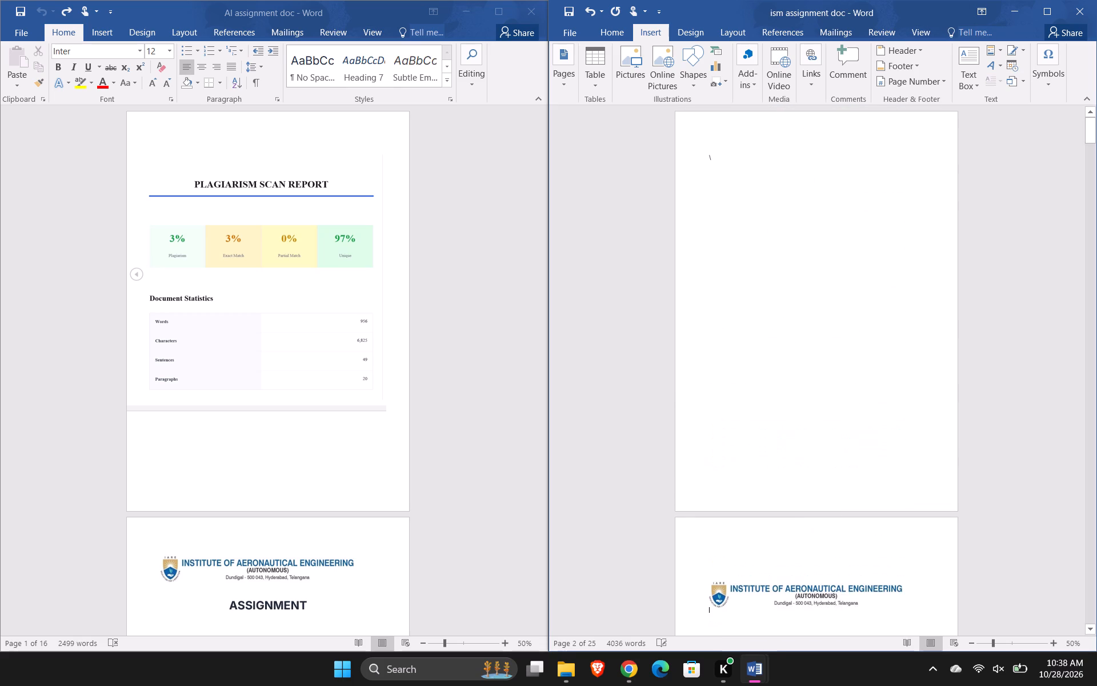
{"action": "scroll", "coordinate": [1096, 269], "scroll_direction": "up", "scroll_amount": 1}
{"action": "scroll", "coordinate": [1096, 269], "scroll_direction": "down", "scroll_amount": 12}
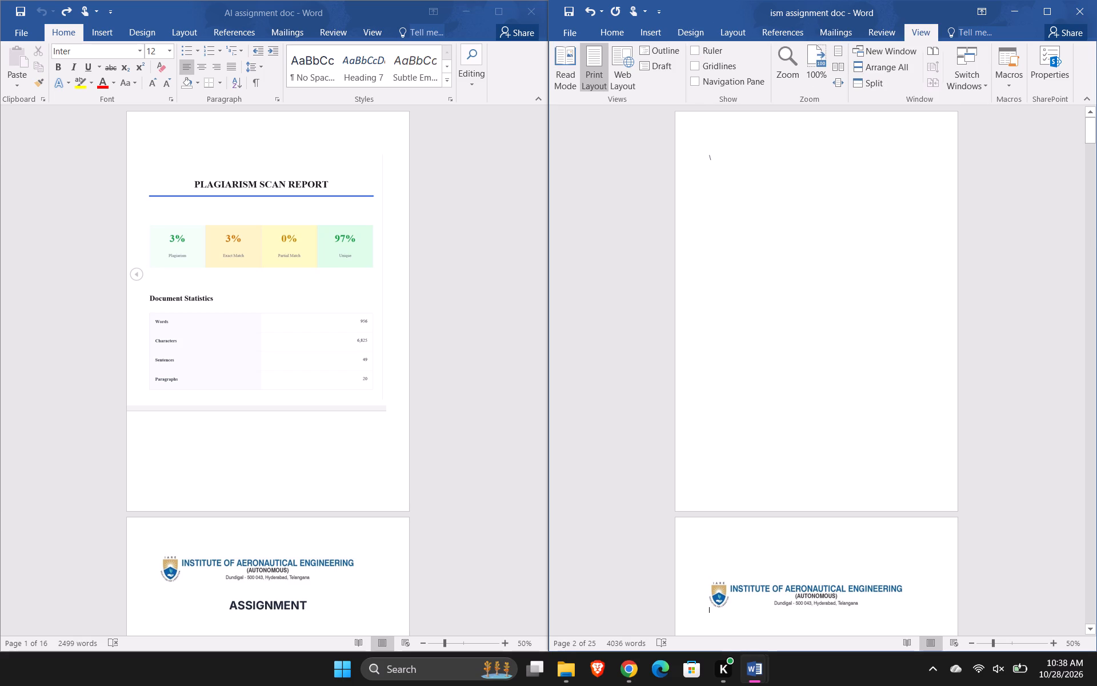
Copy the plagiarism scan report image from AI assignment doc and paste it onto ism assignment doc's empty first page.
{"action": "left_click", "coordinate": [768, 193]}
{"action": "left_click", "coordinate": [731, 146]}
{"action": "right_click", "coordinate": [209, 349]}
{"action": "right_click", "coordinate": [202, 350]}
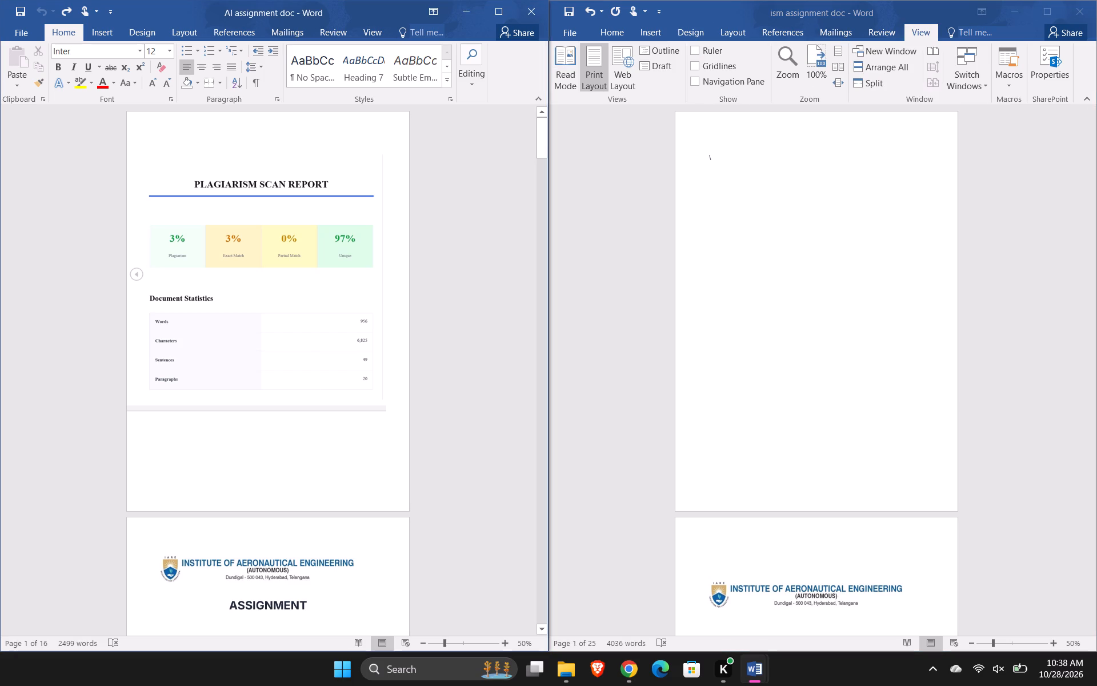
{"action": "left_click", "coordinate": [223, 384]}
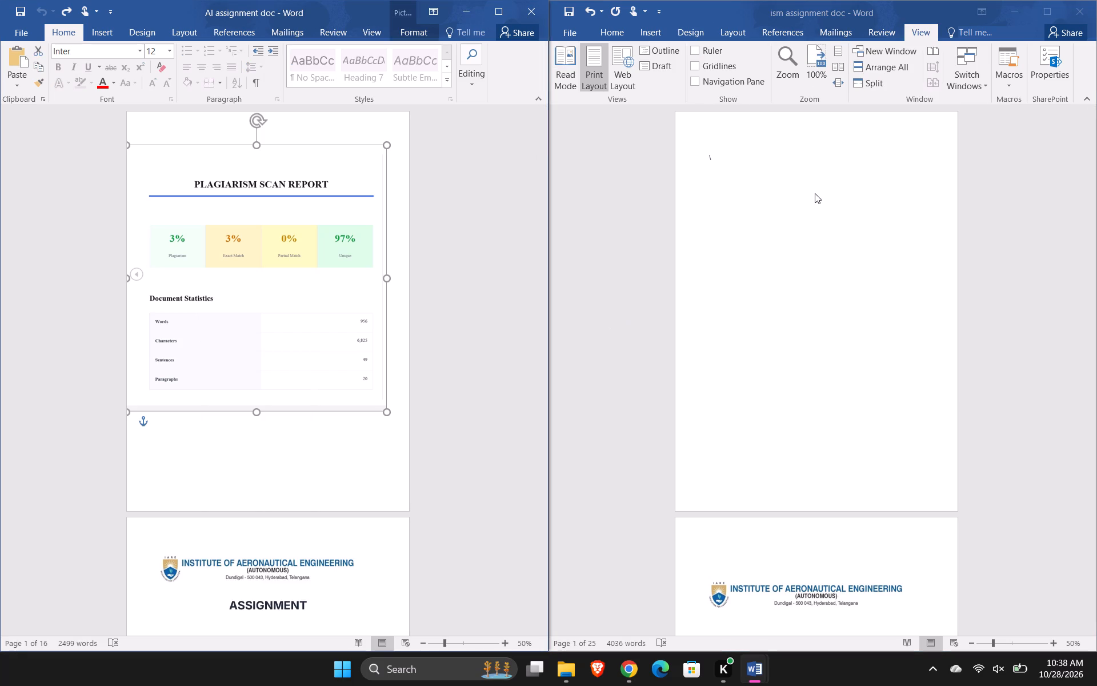
{"action": "left_click", "coordinate": [815, 193]}
{"action": "key", "text": "ctrl+v"}
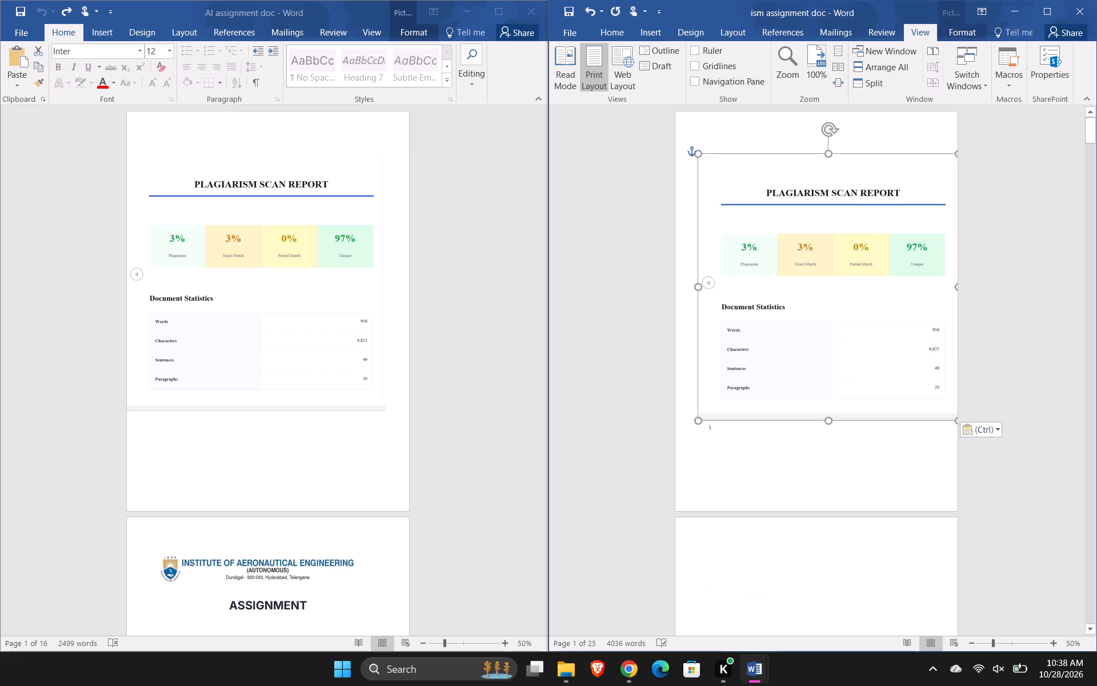
Reposition the pasted plagiarism report image and enlarge it to nearly the full page width, stretching its height to fill the page.
{"action": "left_click_drag", "start_coordinate": [850, 152], "coordinate": [823, 157]}
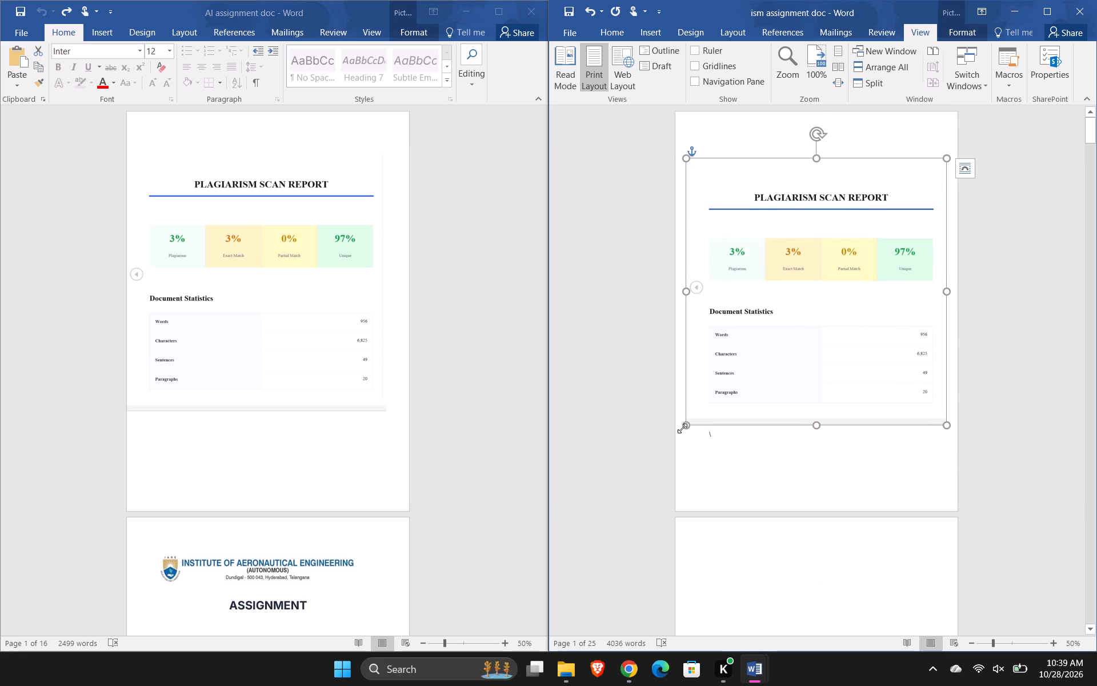
{"action": "left_click_drag", "start_coordinate": [682, 428], "coordinate": [680, 441]}
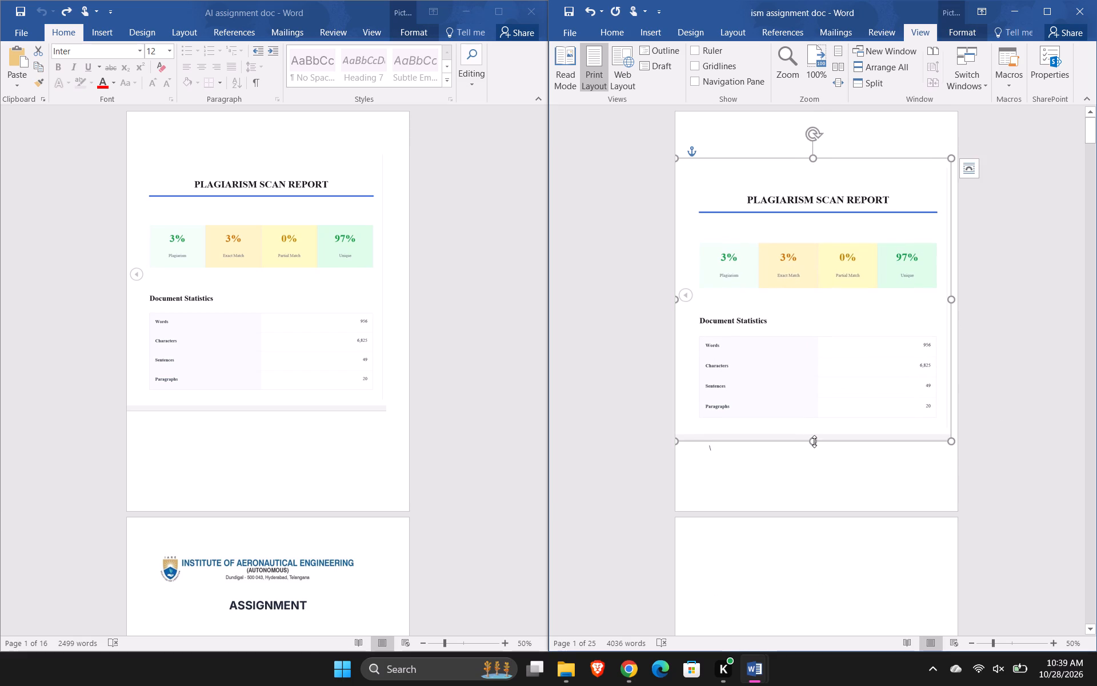
{"action": "left_click_drag", "start_coordinate": [814, 441], "coordinate": [823, 507]}
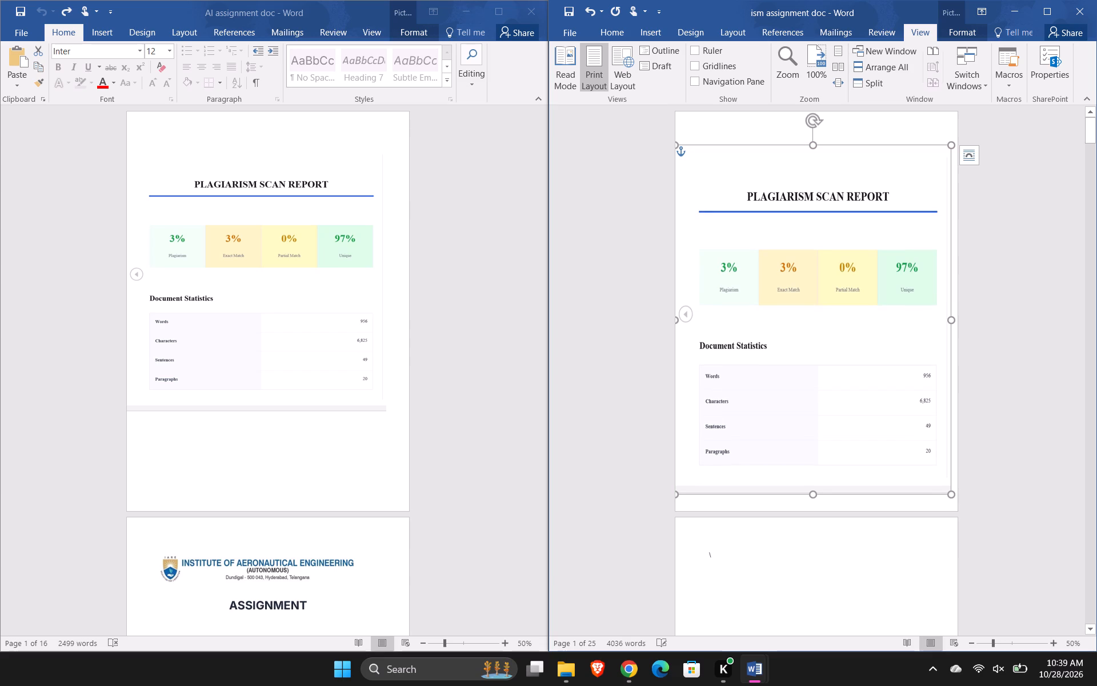
{"action": "left_click_drag", "start_coordinate": [815, 145], "coordinate": [799, 87]}
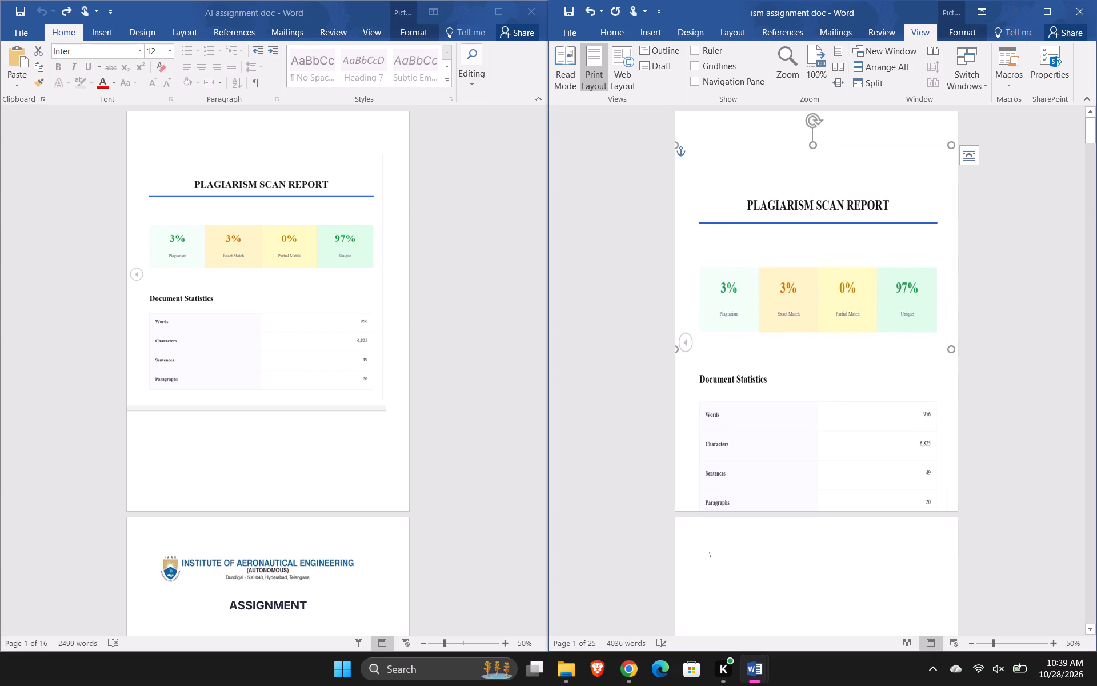
Set the pasted report image's text wrapping to Tight and try to move it closer to the page's upper edge.
{"action": "left_click", "coordinate": [811, 492]}
{"action": "left_click_drag", "start_coordinate": [817, 468], "coordinate": [813, 366]}
{"action": "left_click_drag", "start_coordinate": [827, 145], "coordinate": [827, 126]}
{"action": "left_click", "coordinate": [961, 151]}
{"action": "left_click", "coordinate": [1043, 241]}
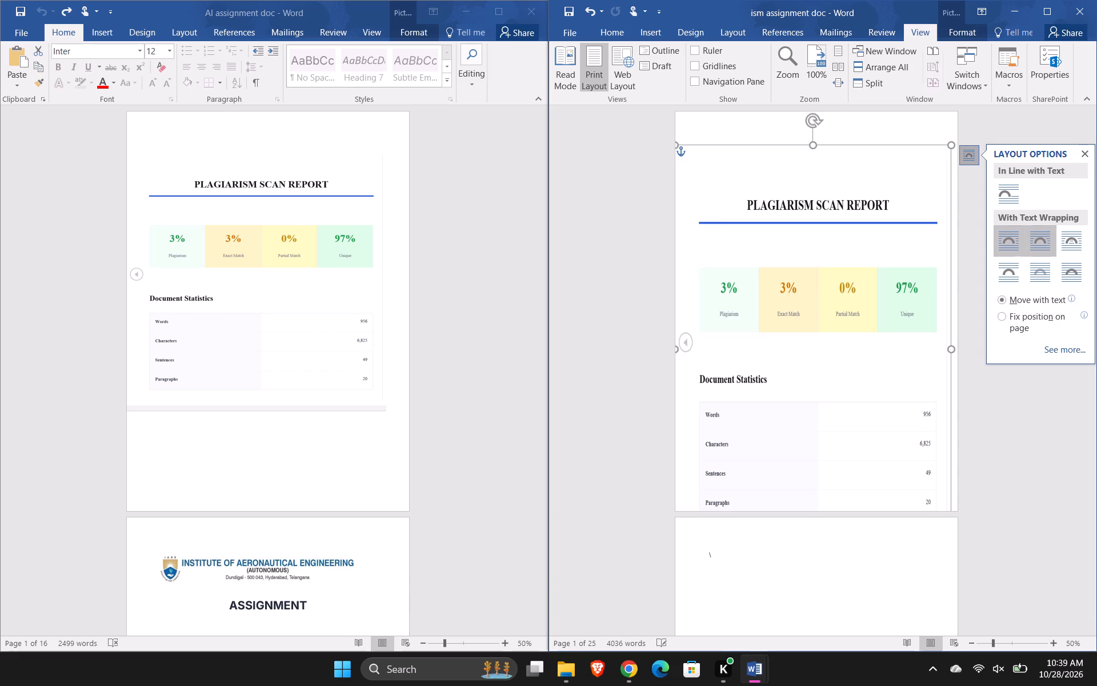
{"action": "left_click_drag", "start_coordinate": [861, 144], "coordinate": [861, 121]}
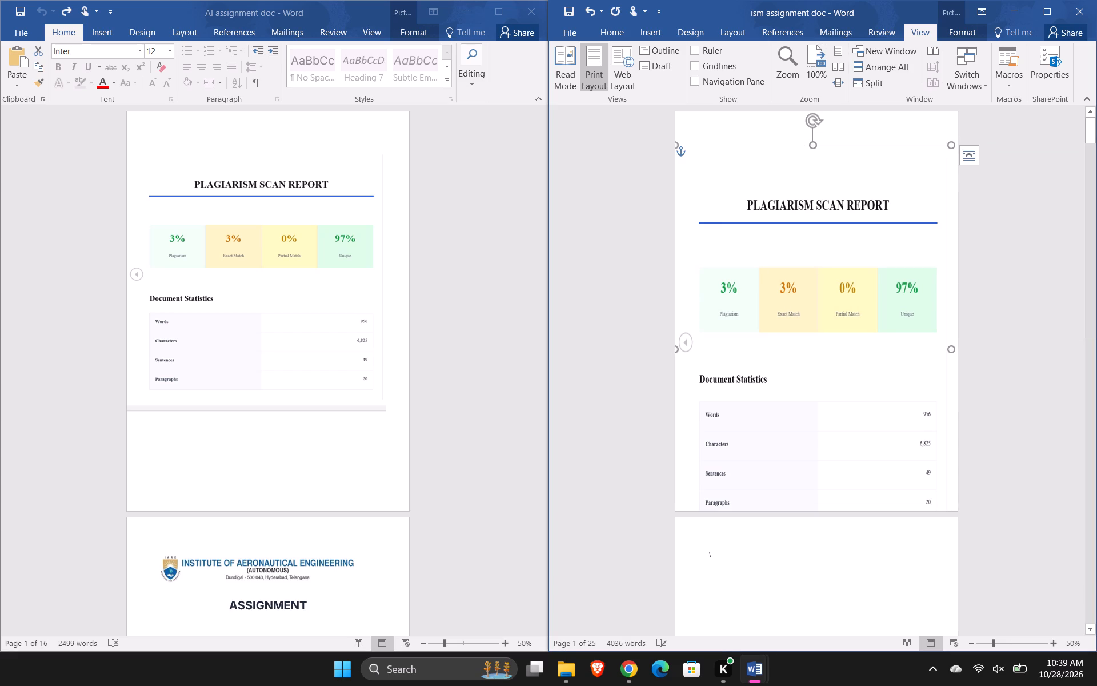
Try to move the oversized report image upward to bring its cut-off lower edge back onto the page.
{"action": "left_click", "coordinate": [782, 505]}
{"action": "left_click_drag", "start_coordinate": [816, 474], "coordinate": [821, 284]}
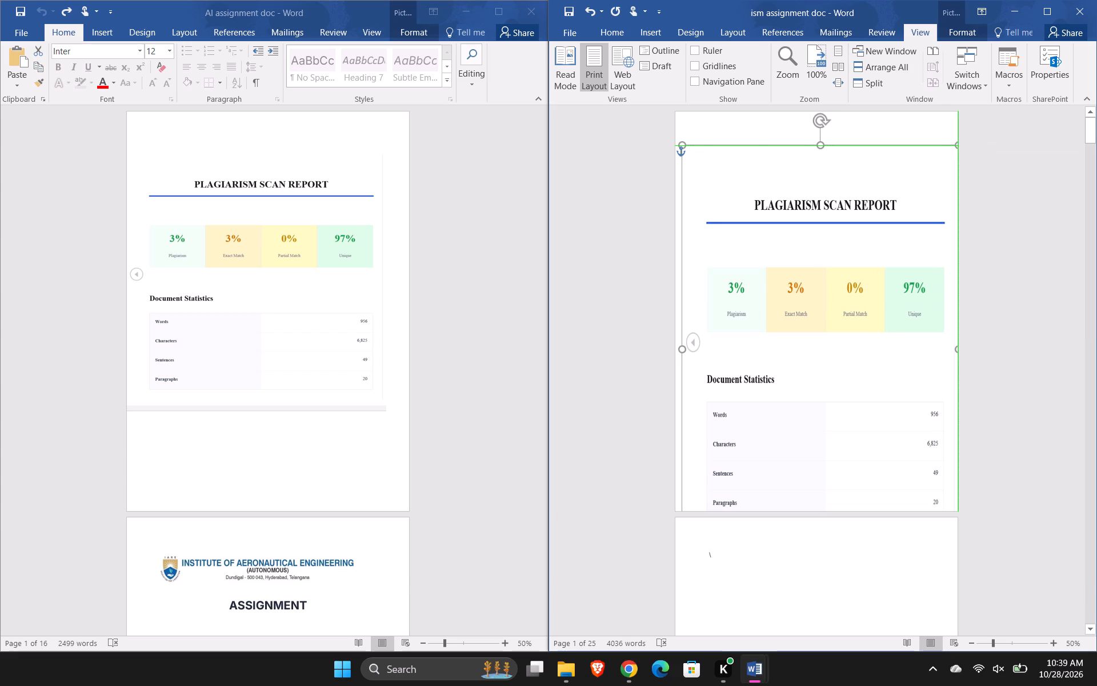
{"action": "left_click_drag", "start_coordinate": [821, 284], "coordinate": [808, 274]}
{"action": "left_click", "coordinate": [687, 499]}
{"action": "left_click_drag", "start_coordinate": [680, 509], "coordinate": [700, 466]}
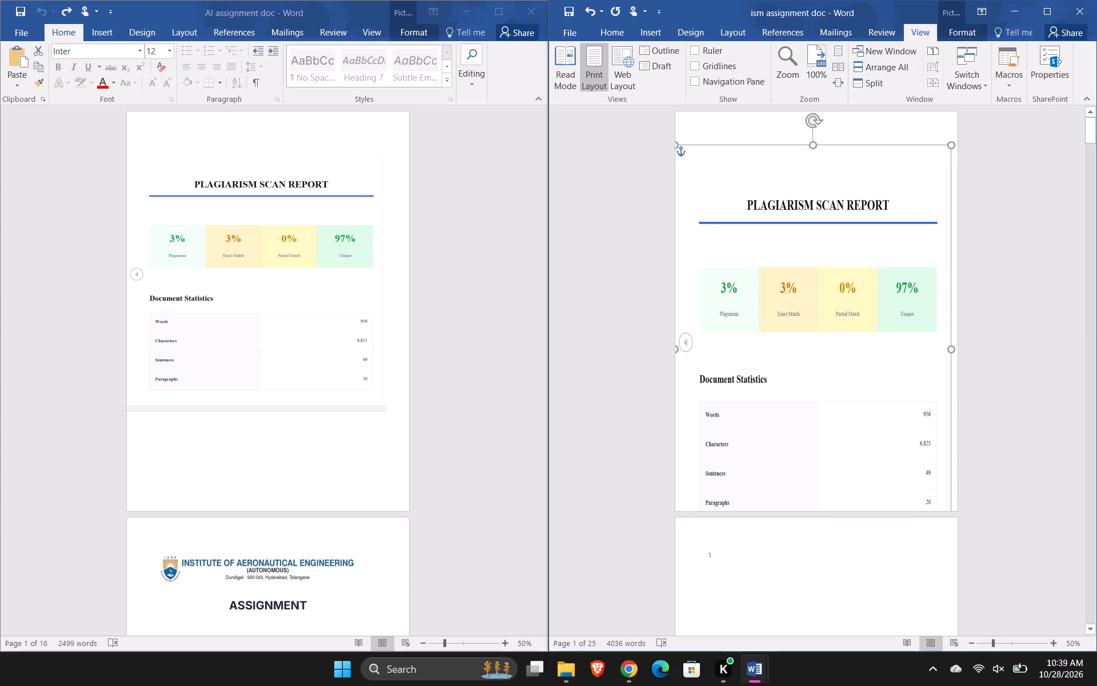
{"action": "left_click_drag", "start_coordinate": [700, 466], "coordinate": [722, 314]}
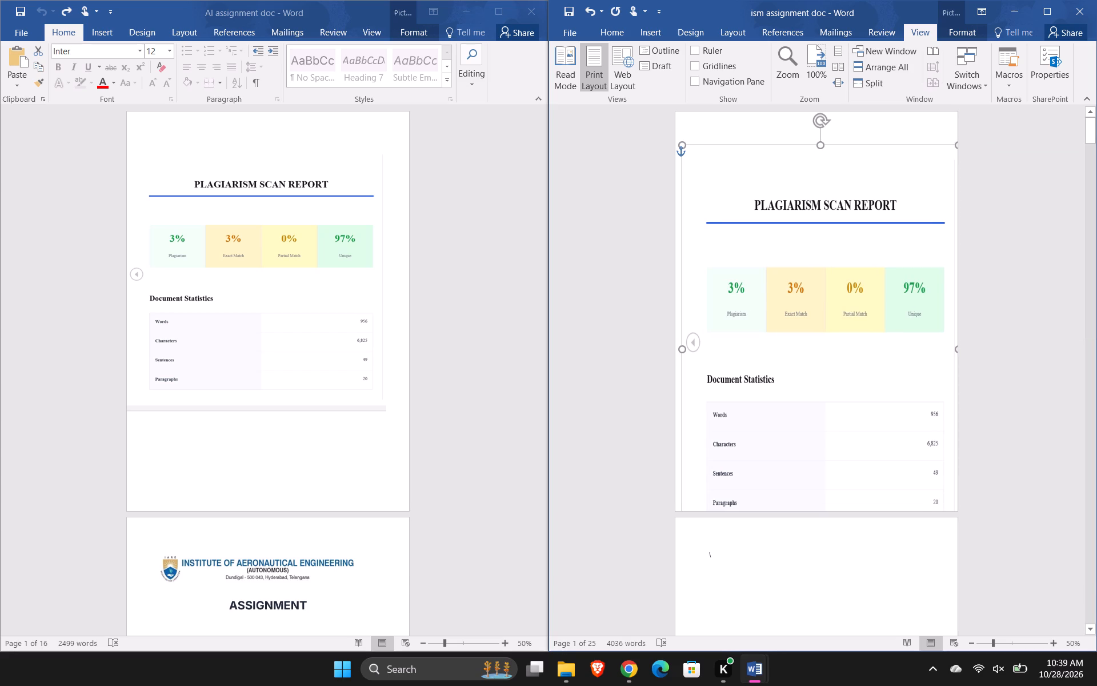
Shrink the report image from its upper corner and move it against the page's left edge.
{"action": "left_click_drag", "start_coordinate": [682, 145], "coordinate": [705, 177]}
{"action": "left_click_drag", "start_coordinate": [787, 177], "coordinate": [782, 172]}
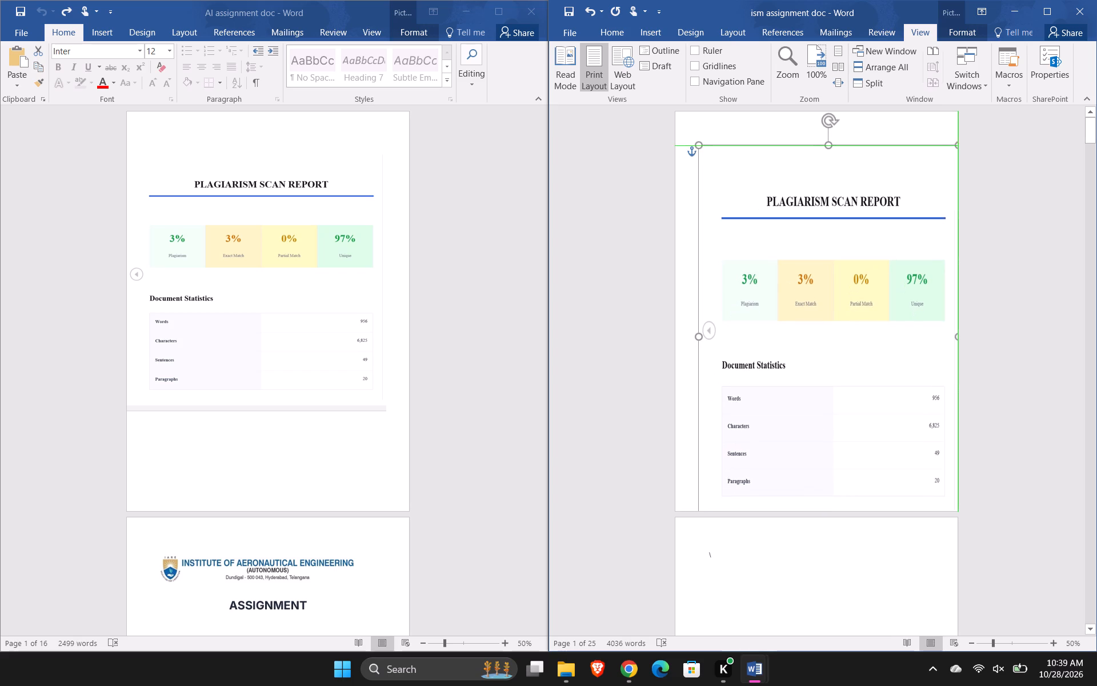
{"action": "left_click_drag", "start_coordinate": [782, 172], "coordinate": [770, 158]}
{"action": "left_click_drag", "start_coordinate": [769, 145], "coordinate": [767, 114]}
{"action": "left_click", "coordinate": [690, 494]}
{"action": "left_click_drag", "start_coordinate": [686, 494], "coordinate": [678, 296]}
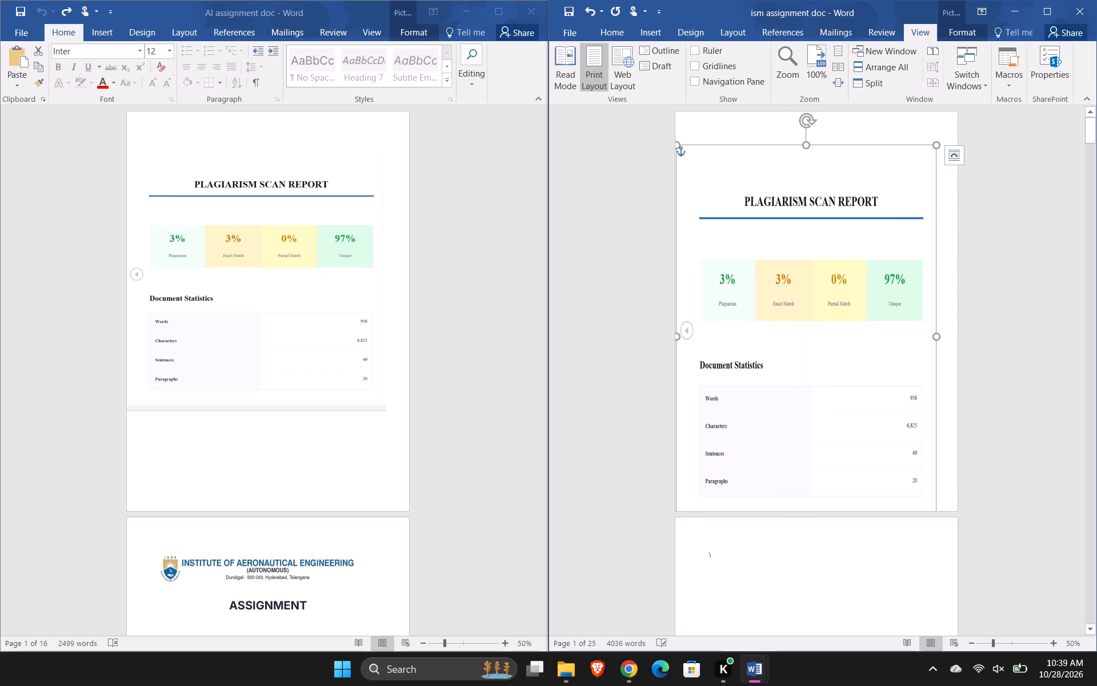
Reapply Tight text wrapping to the report image and reposition it so it sits horizontally centred on the first page.
{"action": "left_click", "coordinate": [959, 158]}
{"action": "left_click", "coordinate": [1031, 255]}
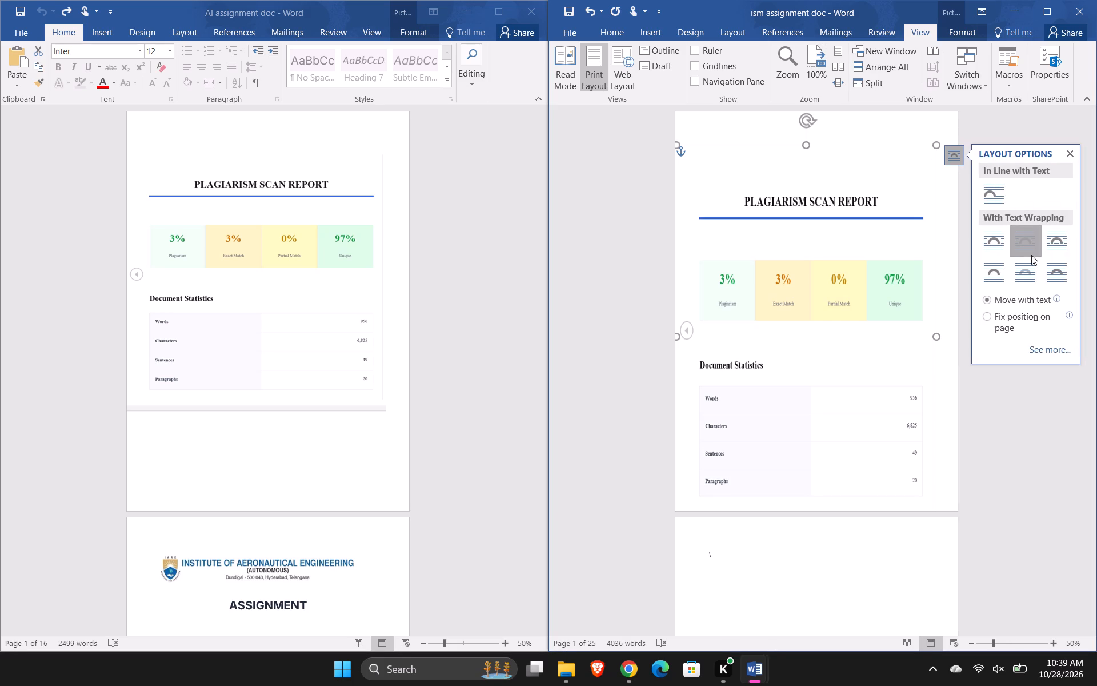
{"action": "left_click", "coordinate": [940, 470]}
{"action": "left_click", "coordinate": [934, 498]}
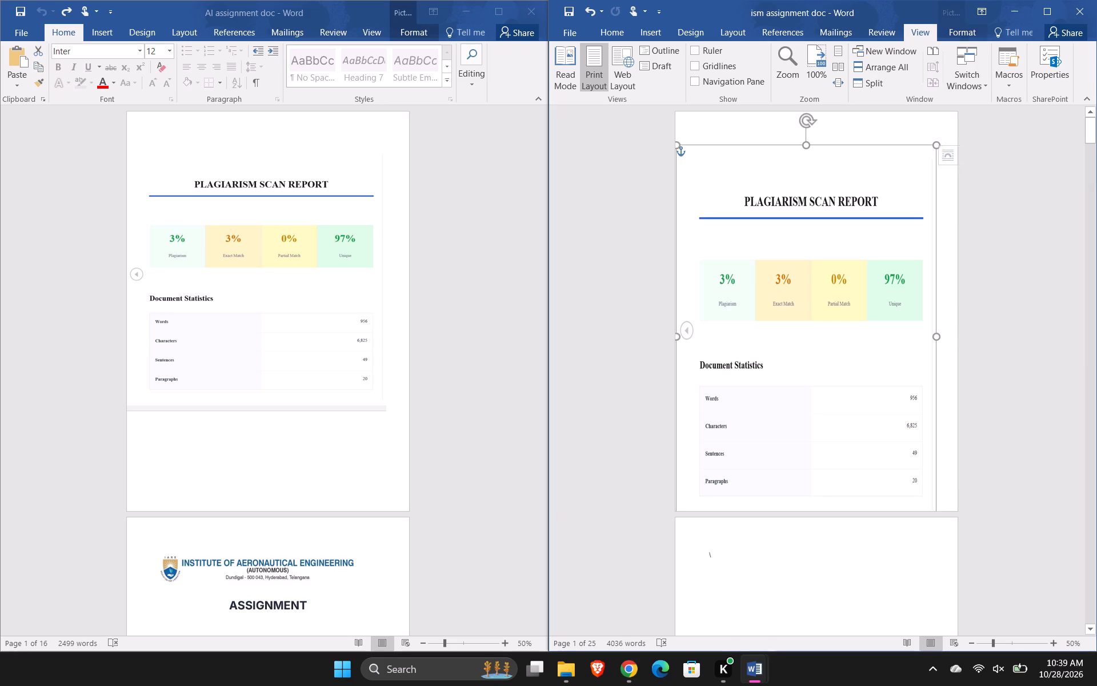
{"action": "left_click_drag", "start_coordinate": [936, 509], "coordinate": [836, 335]}
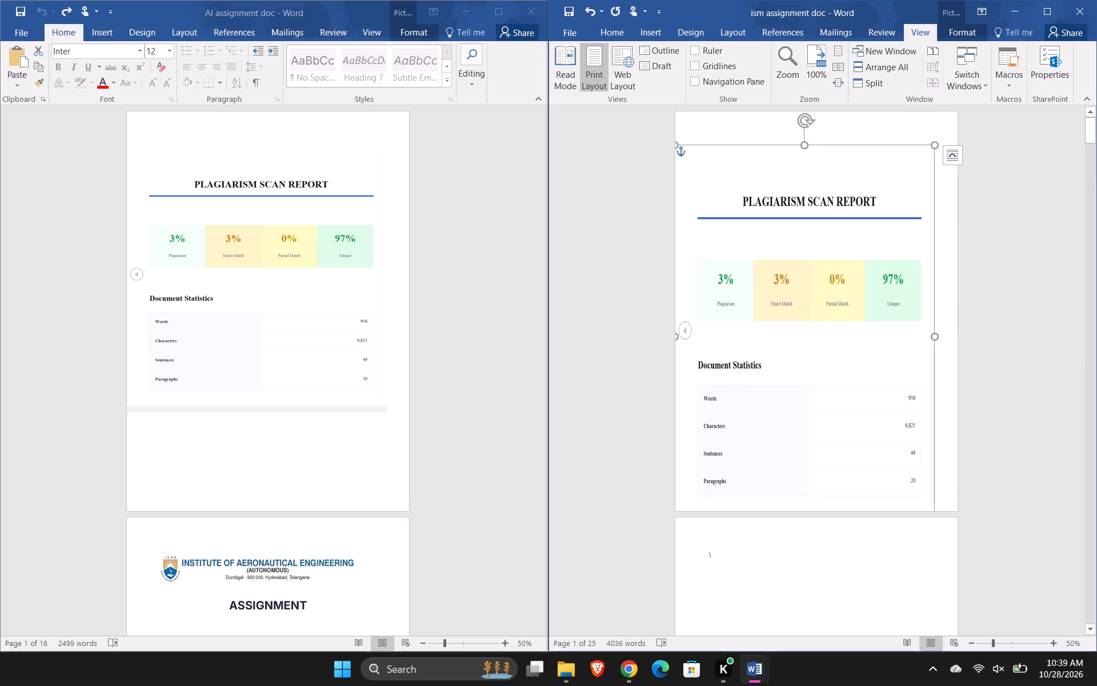
{"action": "left_click_drag", "start_coordinate": [935, 502], "coordinate": [907, 254]}
{"action": "left_click_drag", "start_coordinate": [823, 146], "coordinate": [830, 116]}
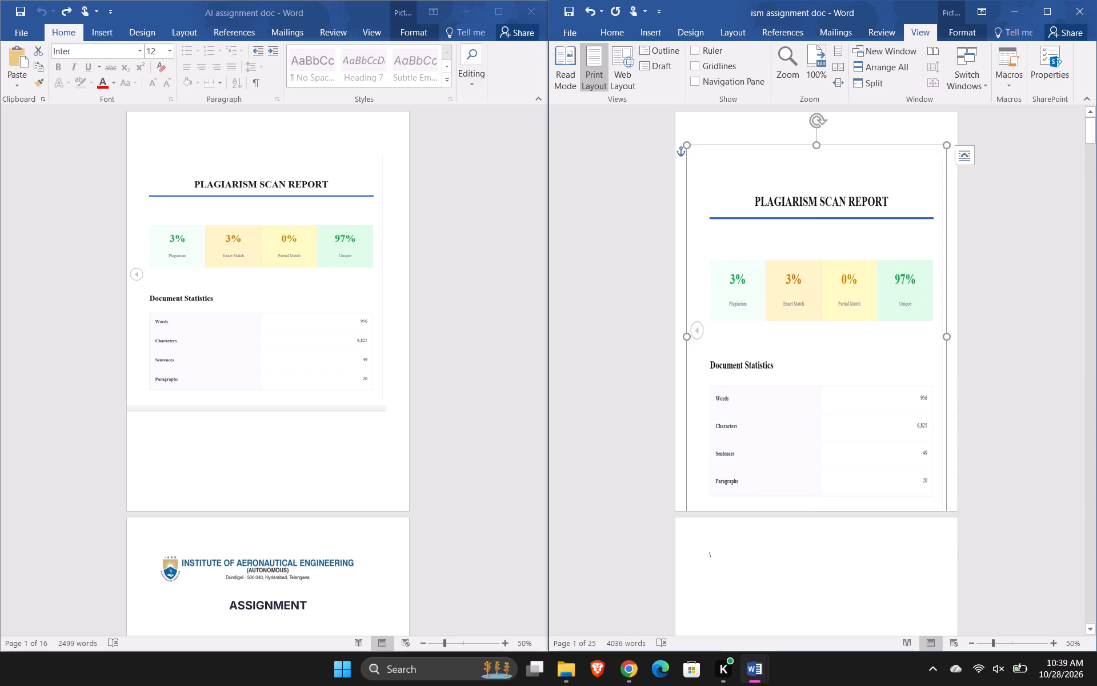
{"action": "left_click", "coordinate": [770, 553]}
{"action": "scroll", "coordinate": [778, 426], "scroll_direction": "down", "scroll_amount": 5}
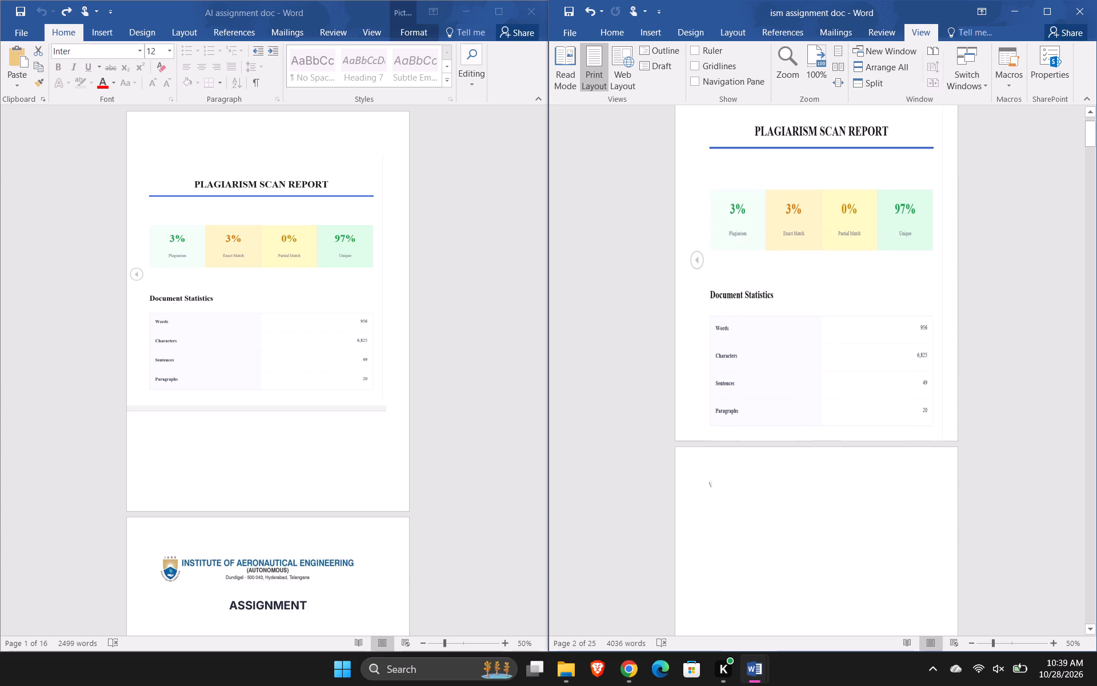
Stretch the plagiarism report image on AI assignment doc's first page down near the page bottom and slightly wider.
{"action": "left_click", "coordinate": [310, 359]}
{"action": "left_click_drag", "start_coordinate": [254, 413], "coordinate": [268, 483]}
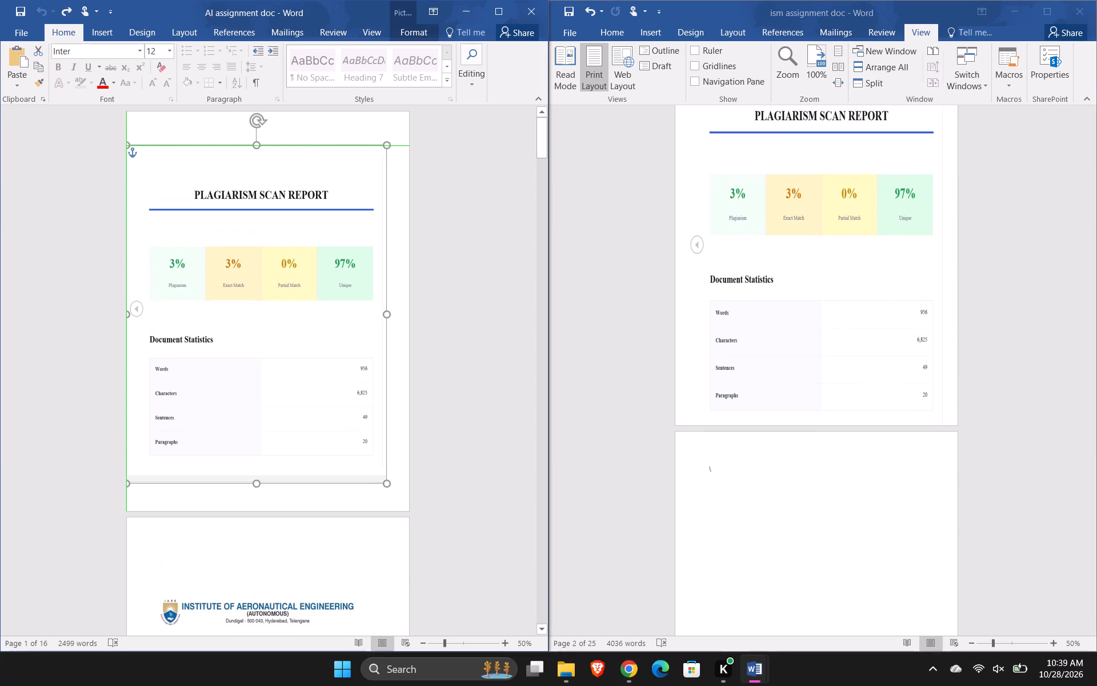
{"action": "left_click_drag", "start_coordinate": [268, 483], "coordinate": [290, 496]}
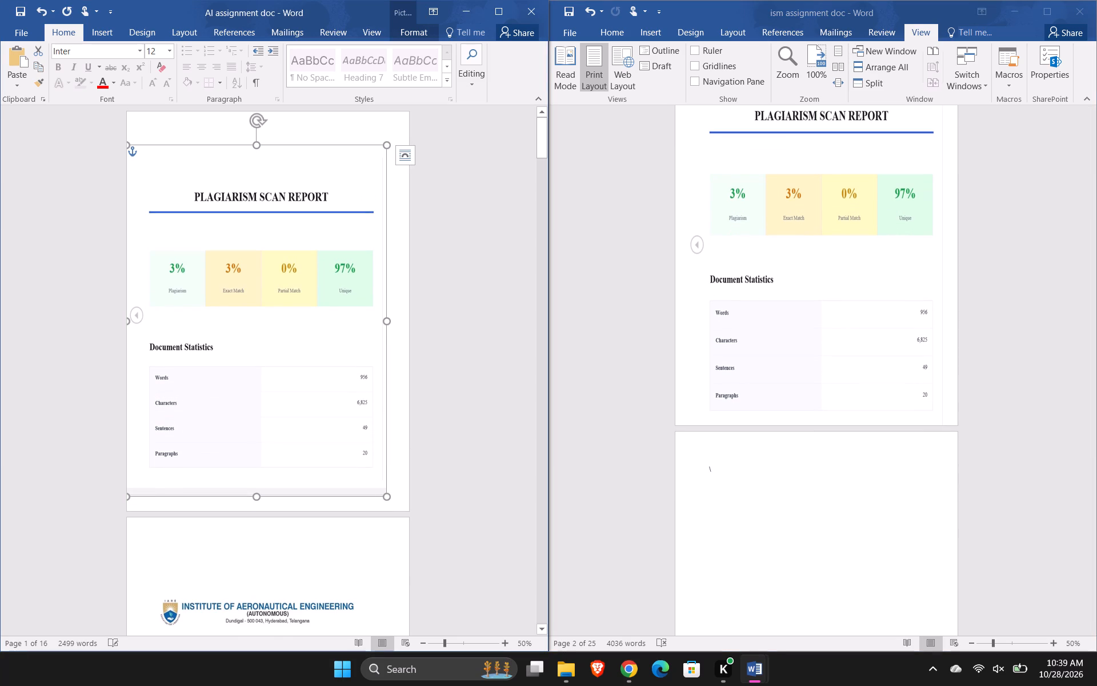
{"action": "left_click_drag", "start_coordinate": [388, 322], "coordinate": [402, 321]}
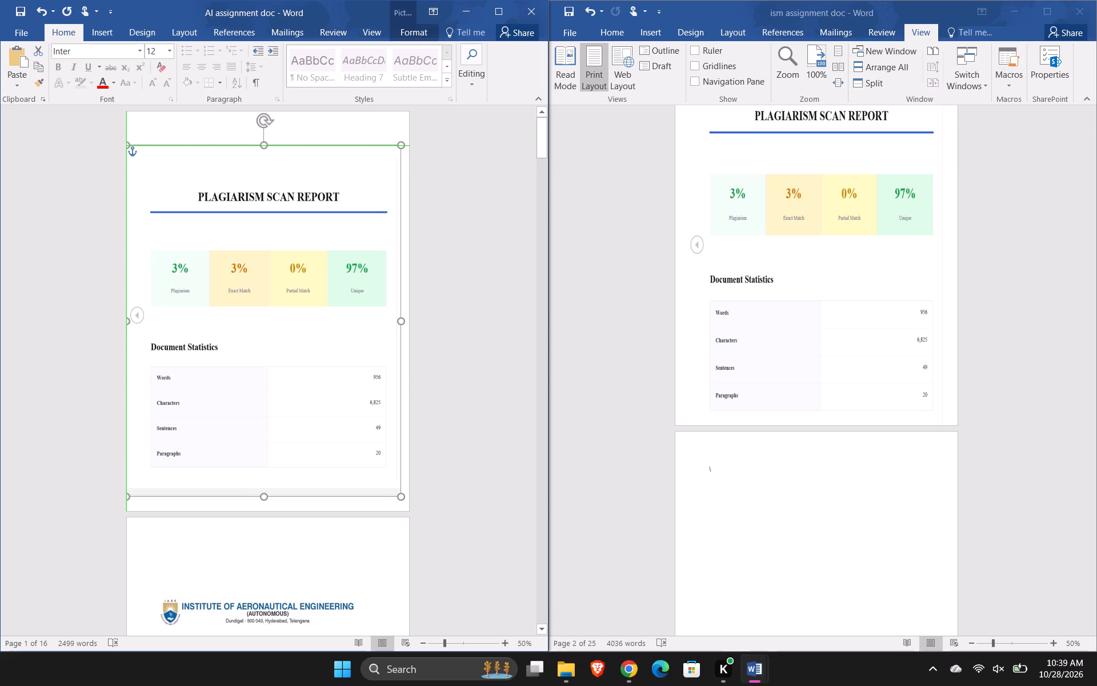
{"action": "left_click_drag", "start_coordinate": [402, 321], "coordinate": [395, 318]}
{"action": "left_click", "coordinate": [450, 321]}
Delete the blank lines and stray backslash before ism assignment doc's cover page so it directly follows the plagiarism report page.
{"action": "scroll", "coordinate": [437, 426], "scroll_direction": "down", "scroll_amount": 8}
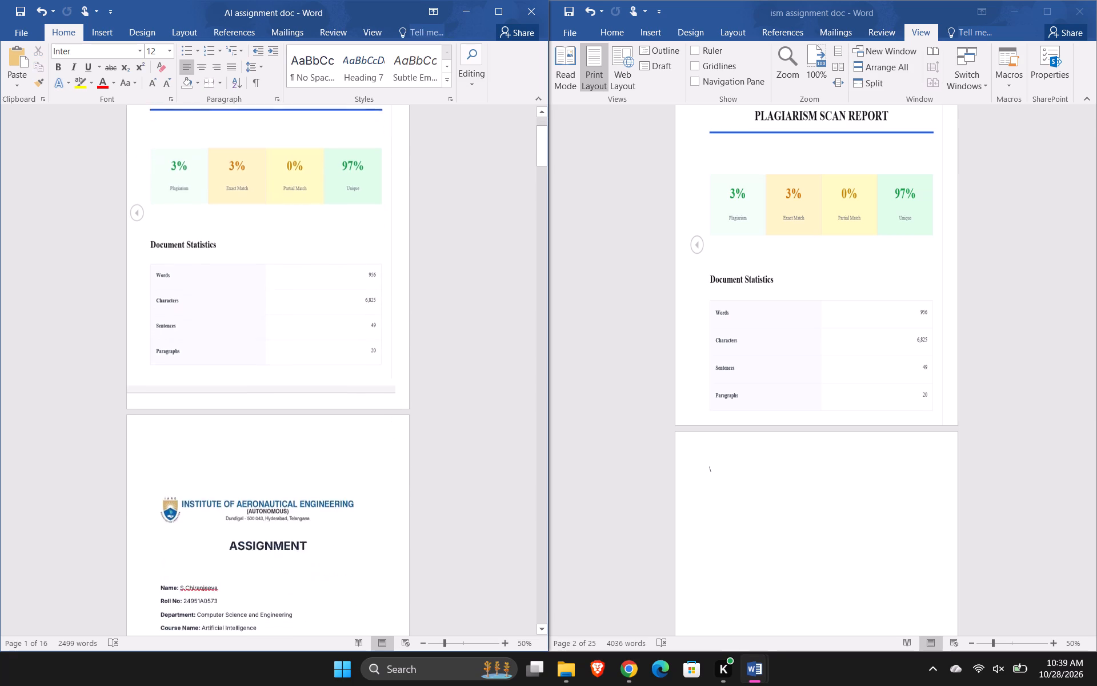
{"action": "scroll", "coordinate": [436, 413], "scroll_direction": "down", "scroll_amount": 13}
{"action": "scroll", "coordinate": [760, 467], "scroll_direction": "down", "scroll_amount": 19}
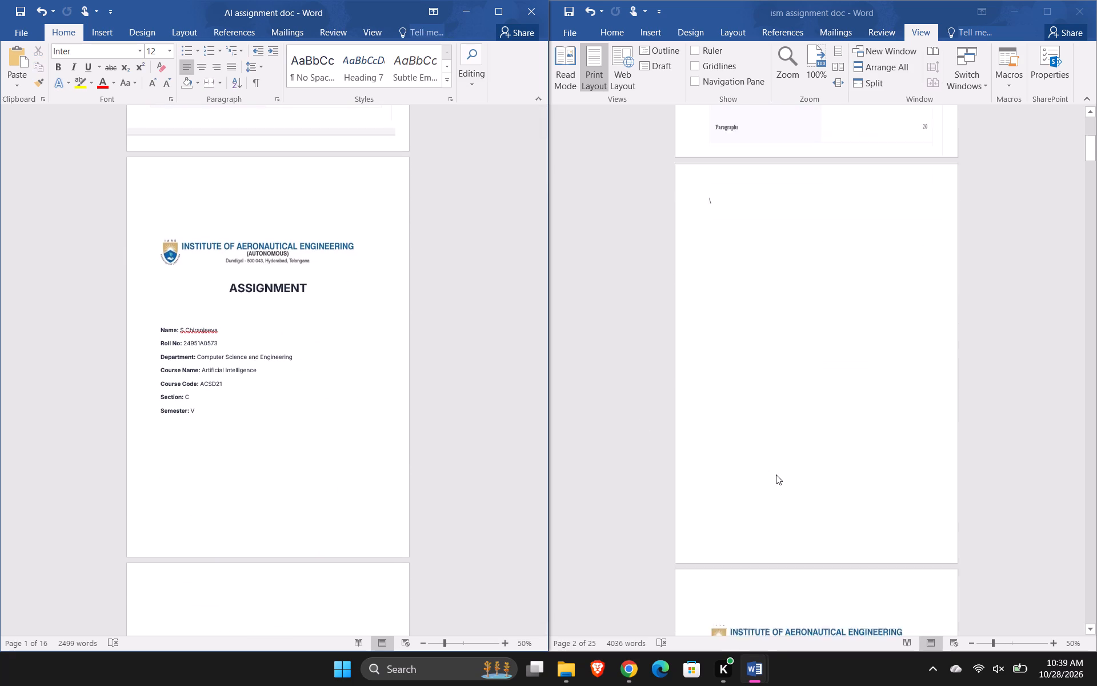
{"action": "left_click", "coordinate": [702, 472]}
{"action": "left_click", "coordinate": [704, 469]}
{"action": "left_click", "coordinate": [723, 548]}
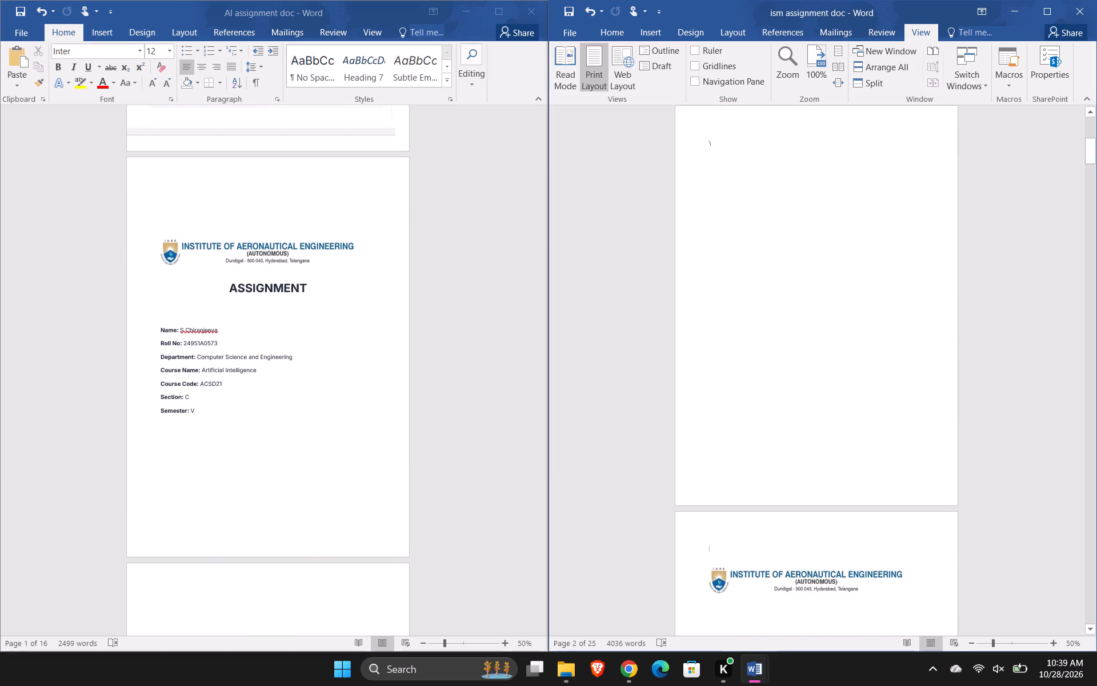
{"action": "key", "text": "BackSpace"}
{"action": "key", "text": "BackSpace"}
{"action": "key", "text": "BackSpace"}
{"action": "key", "text": "BackSpace"}
{"action": "key", "text": "BackSpace"}
{"action": "key", "text": "BackSpace"}
{"action": "key", "text": "BackSpace"}
{"action": "key", "text": "BackSpace"}
{"action": "key", "text": "BackSpace"}
{"action": "key", "text": "BackSpace"}
{"action": "key", "text": "BackSpace"}
{"action": "key", "text": "BackSpace"}
{"action": "key", "text": "BackSpace"}
{"action": "key", "text": "BackSpace"}
{"action": "key", "text": "BackSpace"}
{"action": "key", "text": "BackSpace"}
{"action": "key", "text": "BackSpace"}
{"action": "key", "text": "BackSpace"}
{"action": "key", "text": "BackSpace"}
{"action": "key", "text": "BackSpace"}
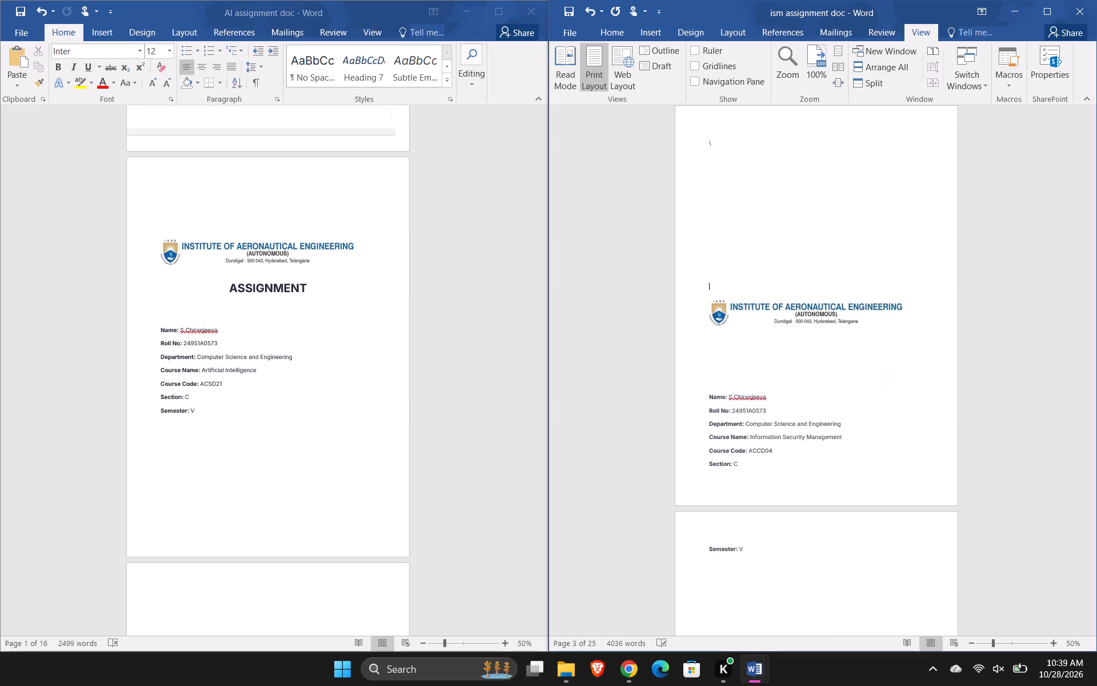
{"action": "key", "text": "BackSpace"}
{"action": "key", "text": "BackSpace"}
{"action": "key", "text": "BackSpace"}
{"action": "key", "text": "BackSpace"}
{"action": "key", "text": "BackSpace"}
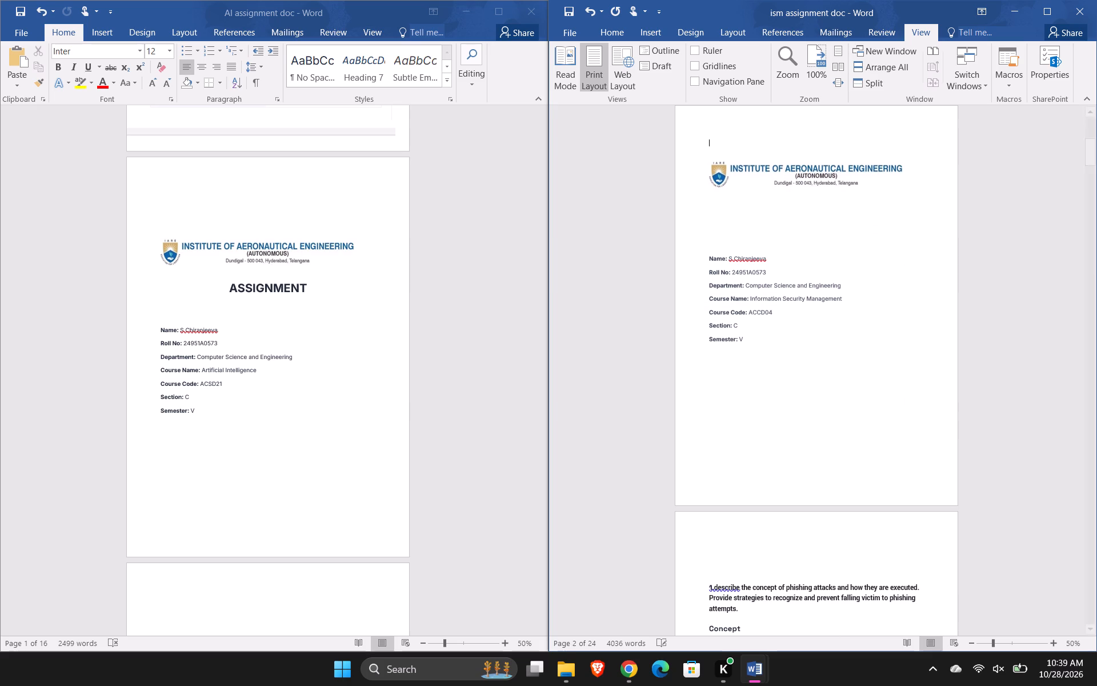
{"action": "key", "text": "BackSpace"}
{"action": "key", "text": "BackSpace"}
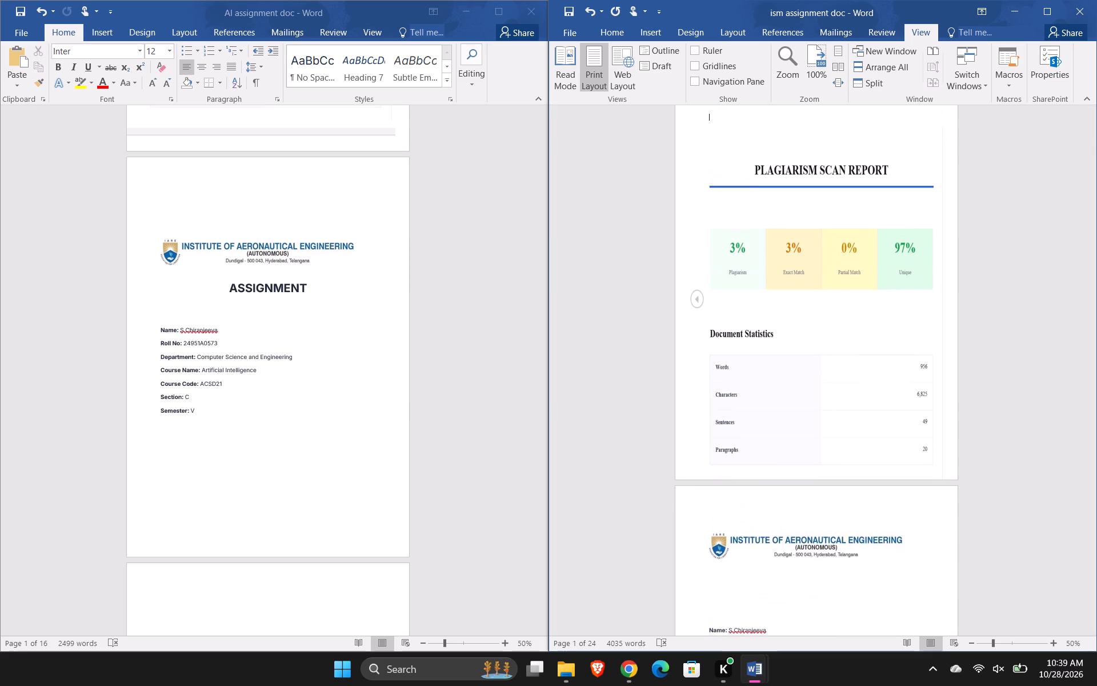
Remove the blank lines above the phishing question on the page after ism assignment doc's cover page.
{"action": "scroll", "coordinate": [799, 577], "scroll_direction": "down", "scroll_amount": 6}
{"action": "scroll", "coordinate": [802, 562], "scroll_direction": "down", "scroll_amount": 20}
{"action": "scroll", "coordinate": [802, 562], "scroll_direction": "down", "scroll_amount": 3}
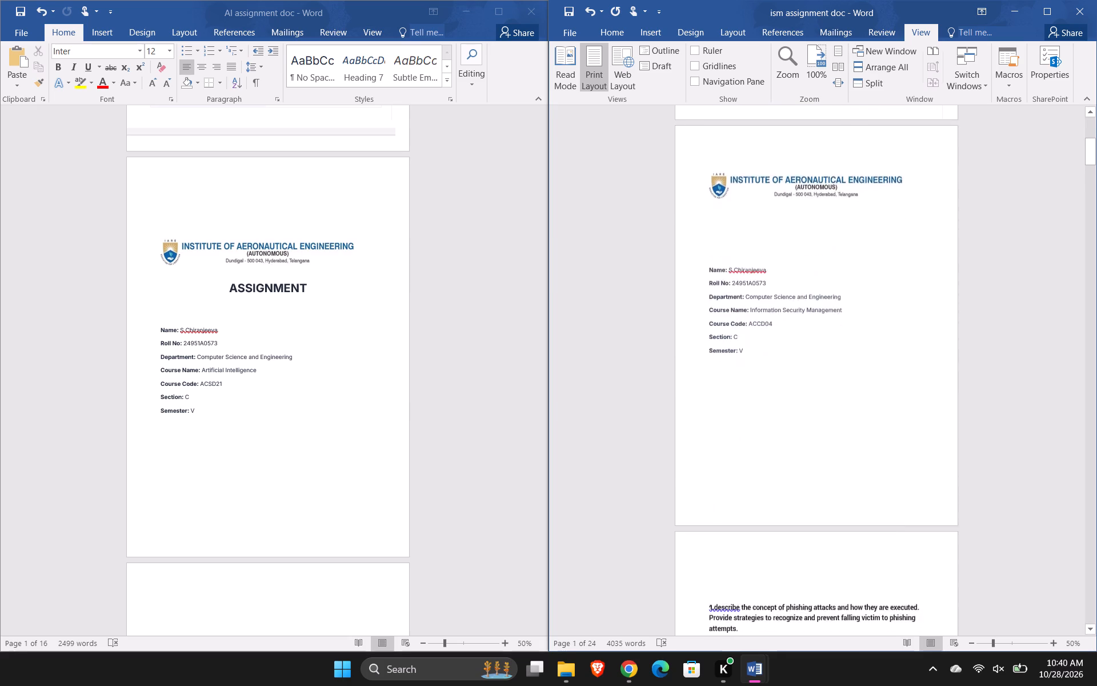
{"action": "scroll", "coordinate": [774, 482], "scroll_direction": "down", "scroll_amount": 4}
{"action": "left_click", "coordinate": [706, 448]}
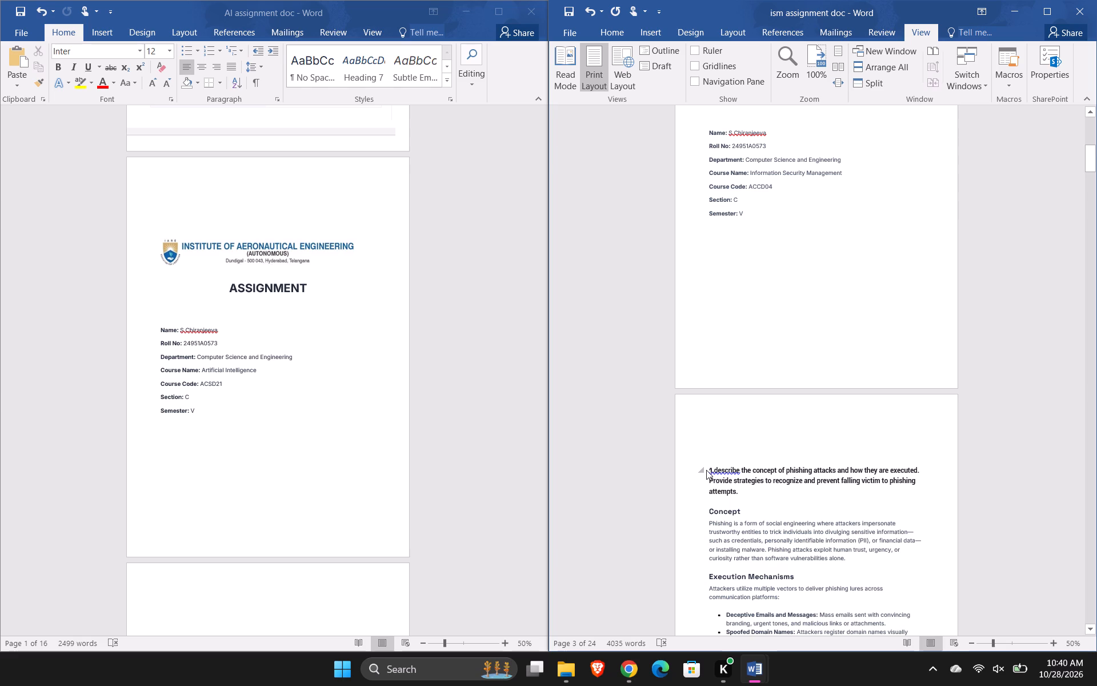
{"action": "key", "text": "BackSpace"}
{"action": "key", "text": "BackSpace"}
{"action": "key", "text": "BackSpace"}
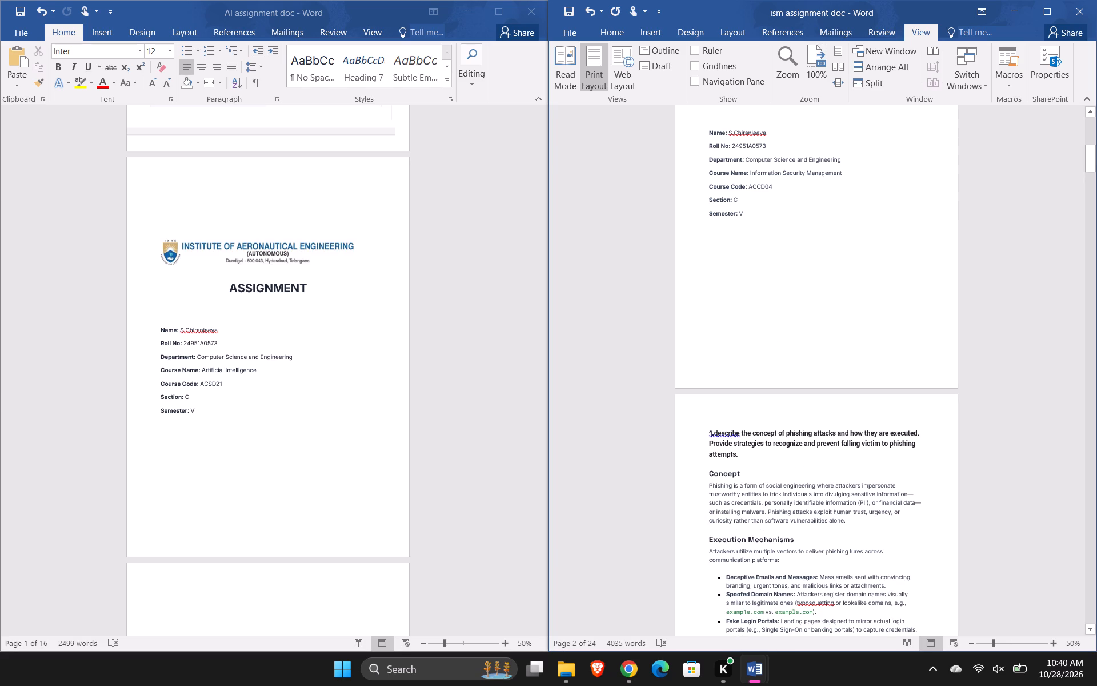
Review ism assignment doc's answer pages from the phishing question through the end for layout problems.
{"action": "scroll", "coordinate": [724, 457], "scroll_direction": "down", "scroll_amount": 12}
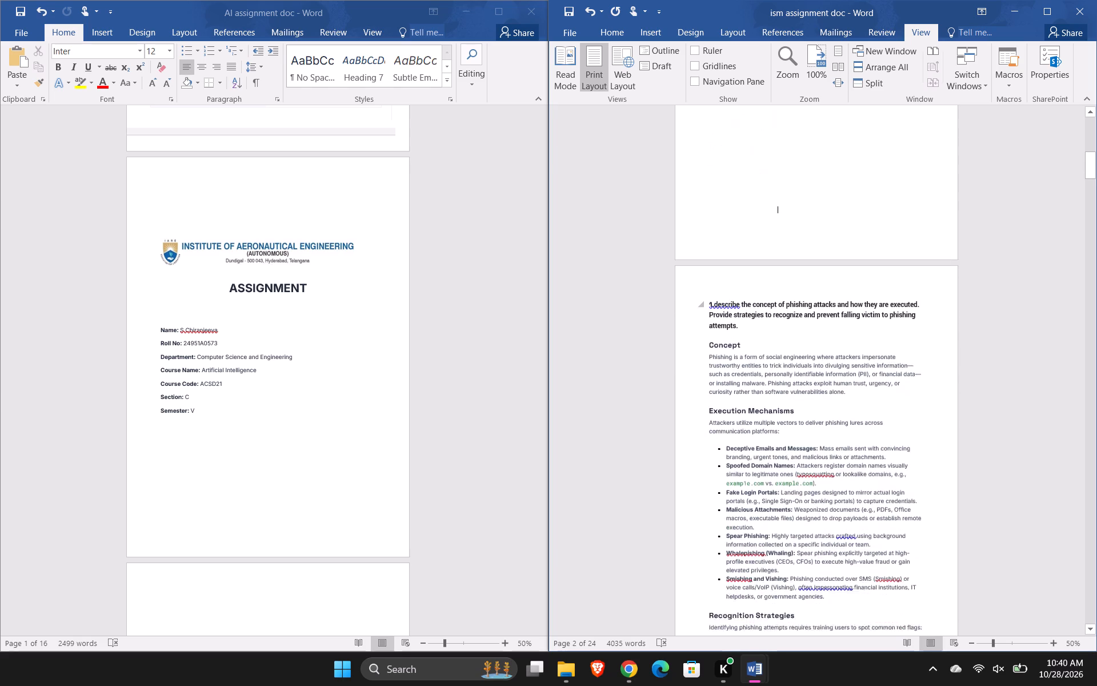
{"action": "scroll", "coordinate": [776, 478], "scroll_direction": "down", "scroll_amount": 19}
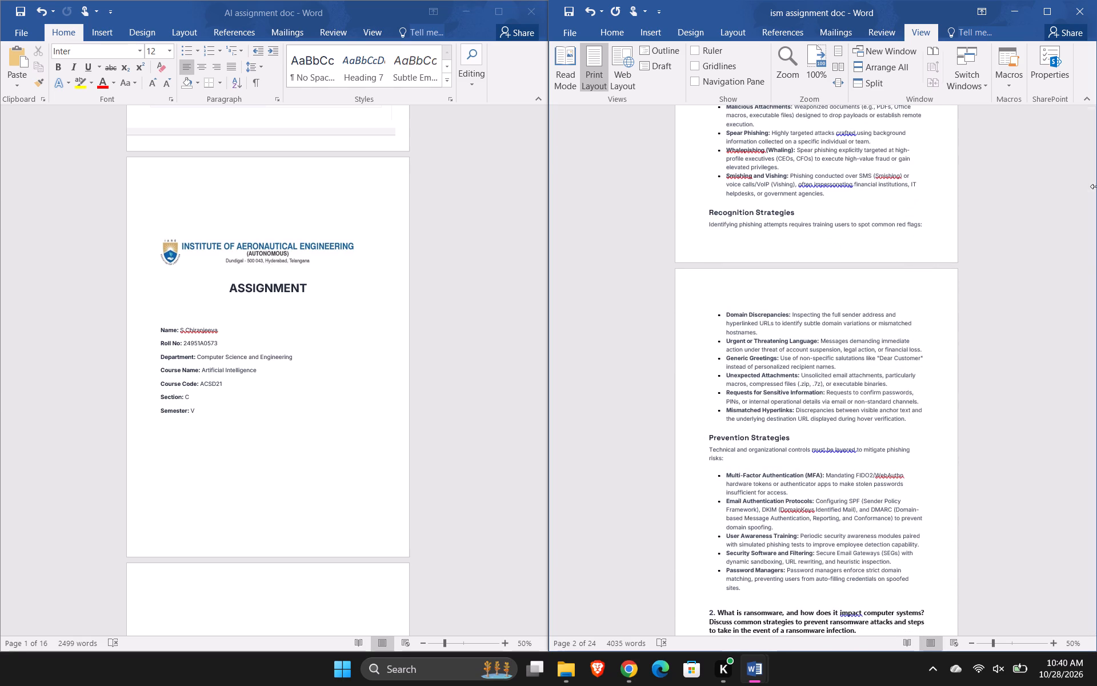
{"action": "left_click_drag", "start_coordinate": [1096, 186], "coordinate": [1096, 274]}
{"action": "left_click_drag", "start_coordinate": [1092, 181], "coordinate": [1096, 422]}
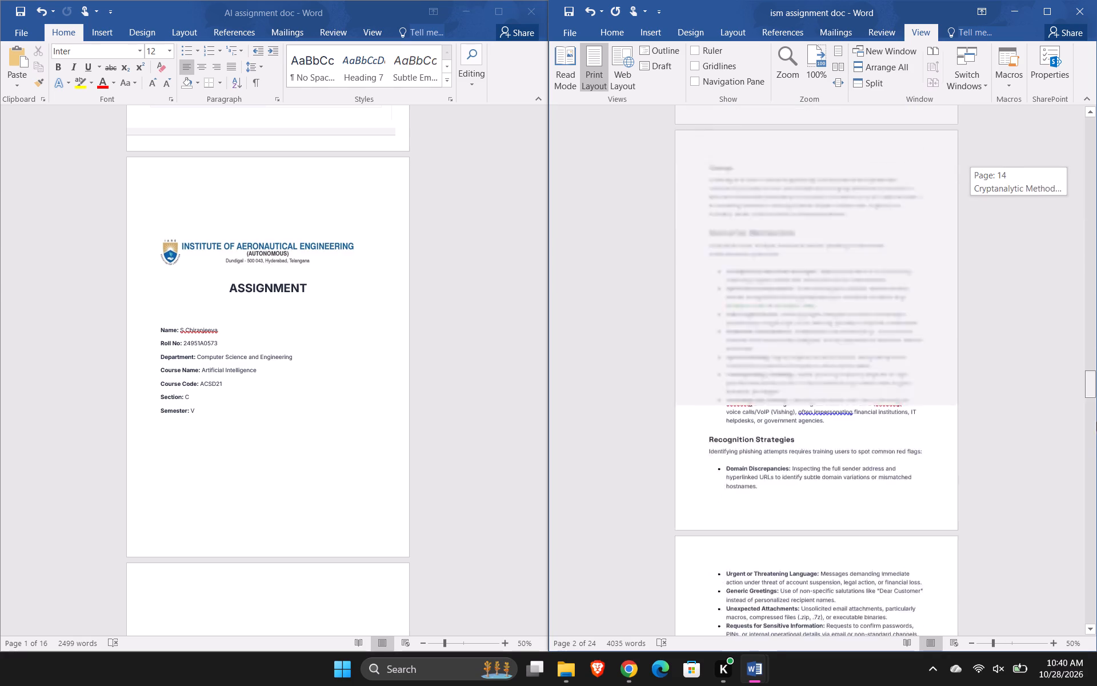
{"action": "left_click_drag", "start_coordinate": [1096, 422], "coordinate": [1096, 629]}
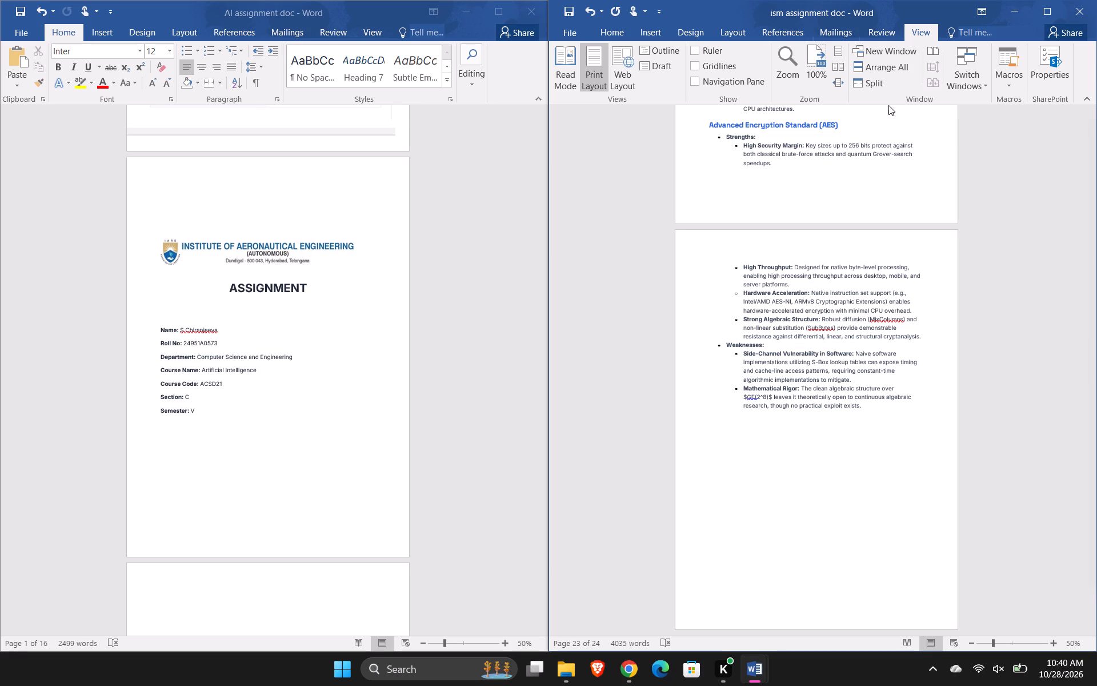
{"action": "scroll", "coordinate": [858, 530], "scroll_direction": "down", "scroll_amount": 5}
{"action": "scroll", "coordinate": [263, 381], "scroll_direction": "down", "scroll_amount": 3}
Review AI assignment doc's report page, cover page and answer pages through the end for layout problems.
{"action": "scroll", "coordinate": [265, 380], "scroll_direction": "up", "scroll_amount": 4}
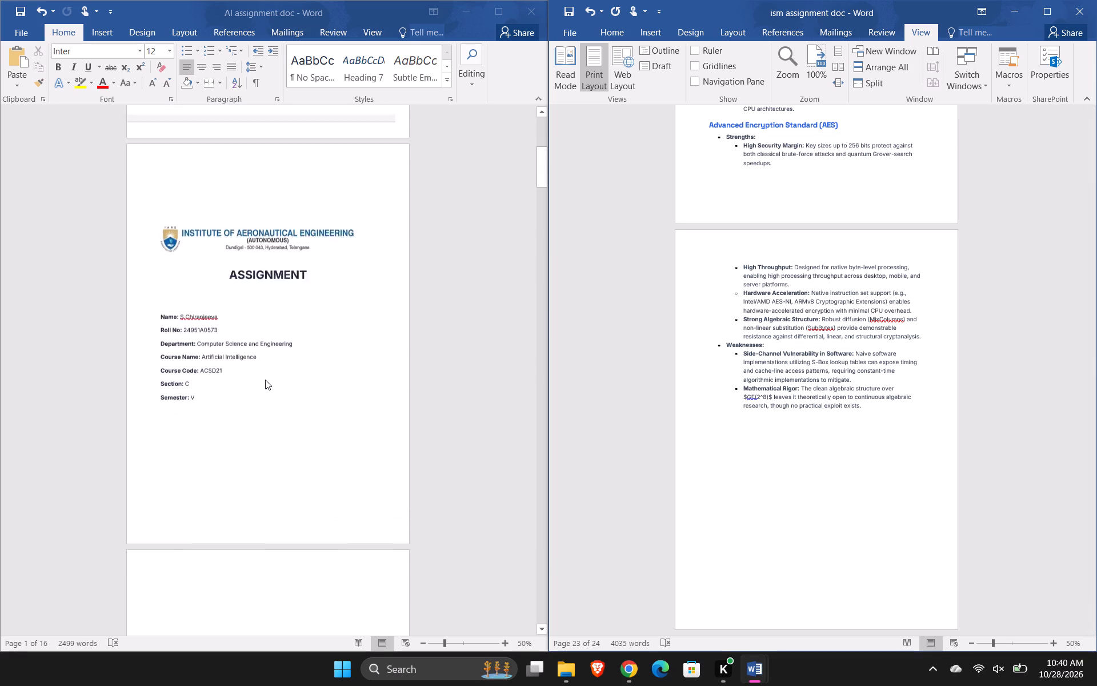
{"action": "scroll", "coordinate": [265, 380], "scroll_direction": "up", "scroll_amount": 16}
{"action": "scroll", "coordinate": [253, 338], "scroll_direction": "up", "scroll_amount": 5}
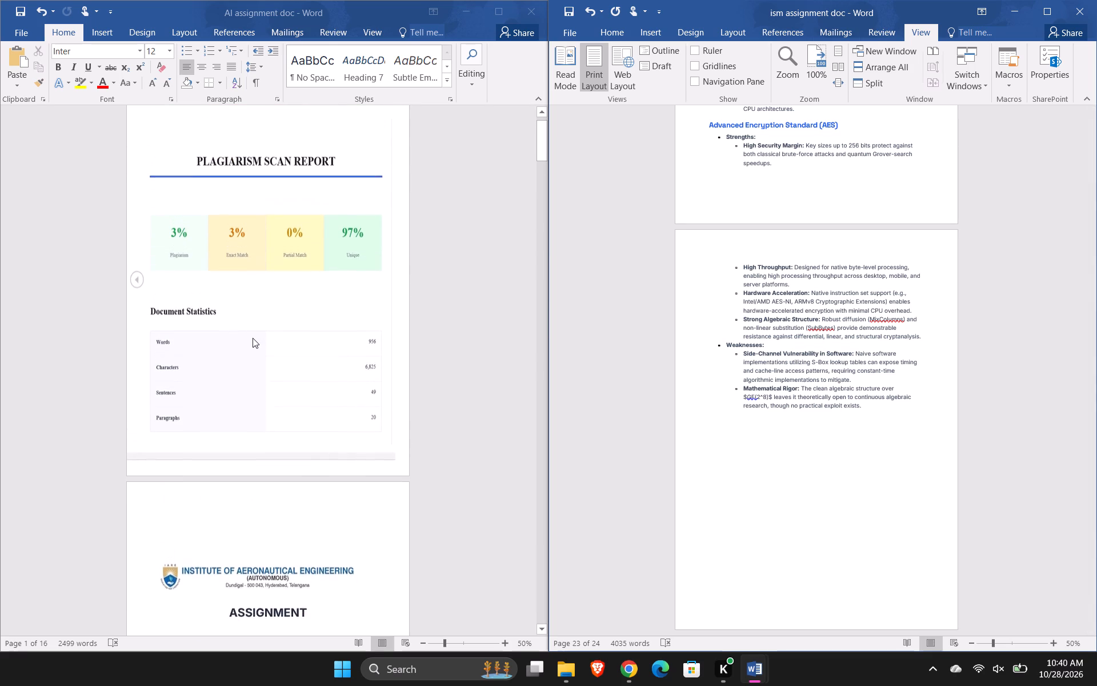
{"action": "scroll", "coordinate": [253, 338], "scroll_direction": "up", "scroll_amount": 7}
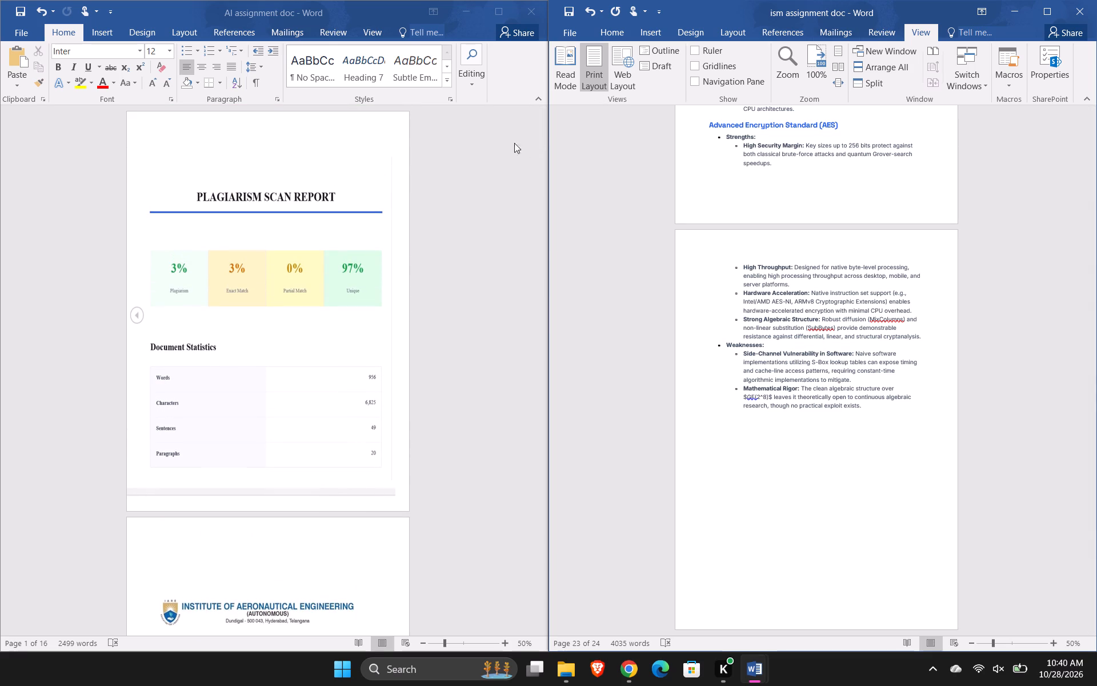
{"action": "scroll", "coordinate": [482, 249], "scroll_direction": "down", "scroll_amount": 9}
{"action": "left_click_drag", "start_coordinate": [541, 151], "coordinate": [537, 155]}
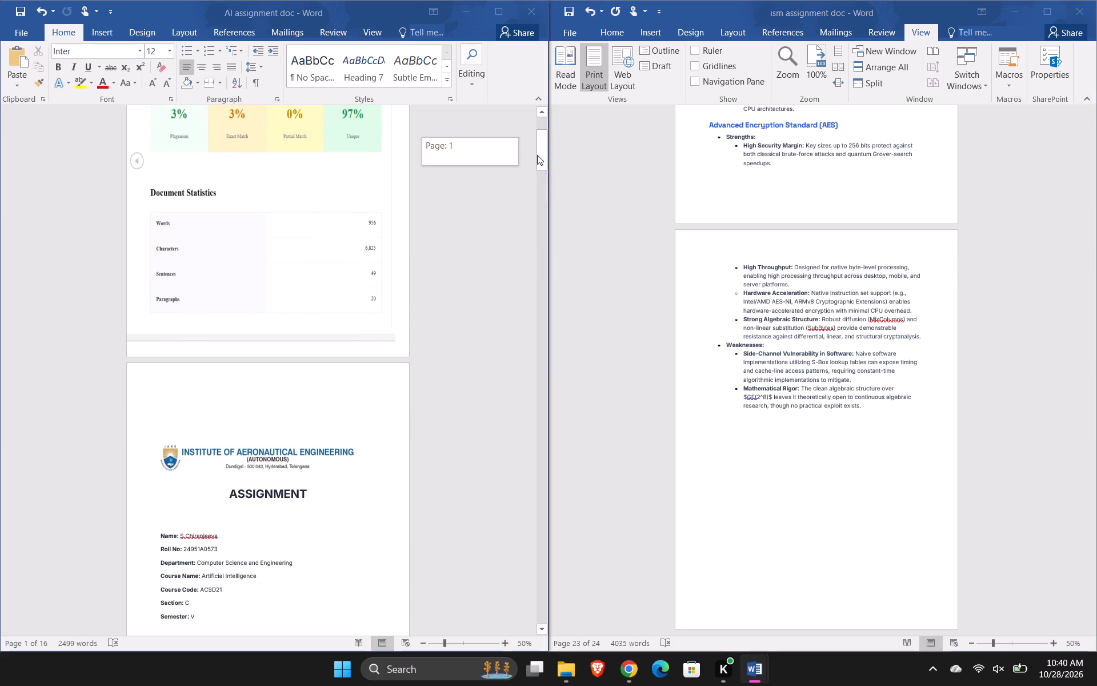
{"action": "left_click_drag", "start_coordinate": [537, 155], "coordinate": [580, 621]}
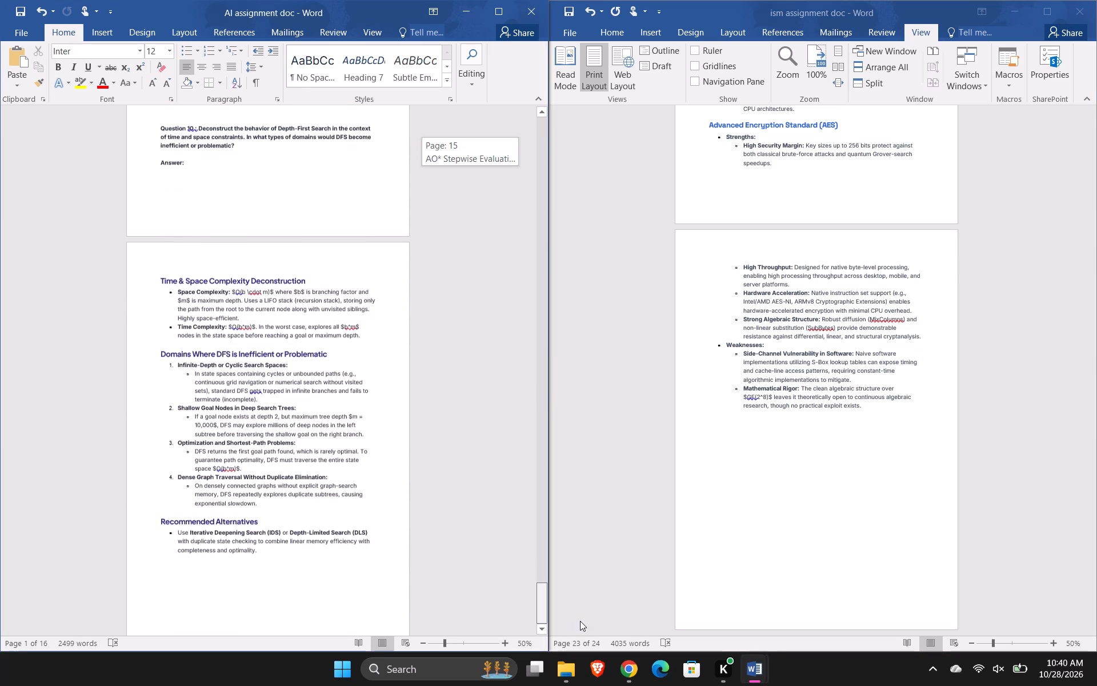
{"action": "left_click_drag", "start_coordinate": [580, 621], "coordinate": [578, 488]}
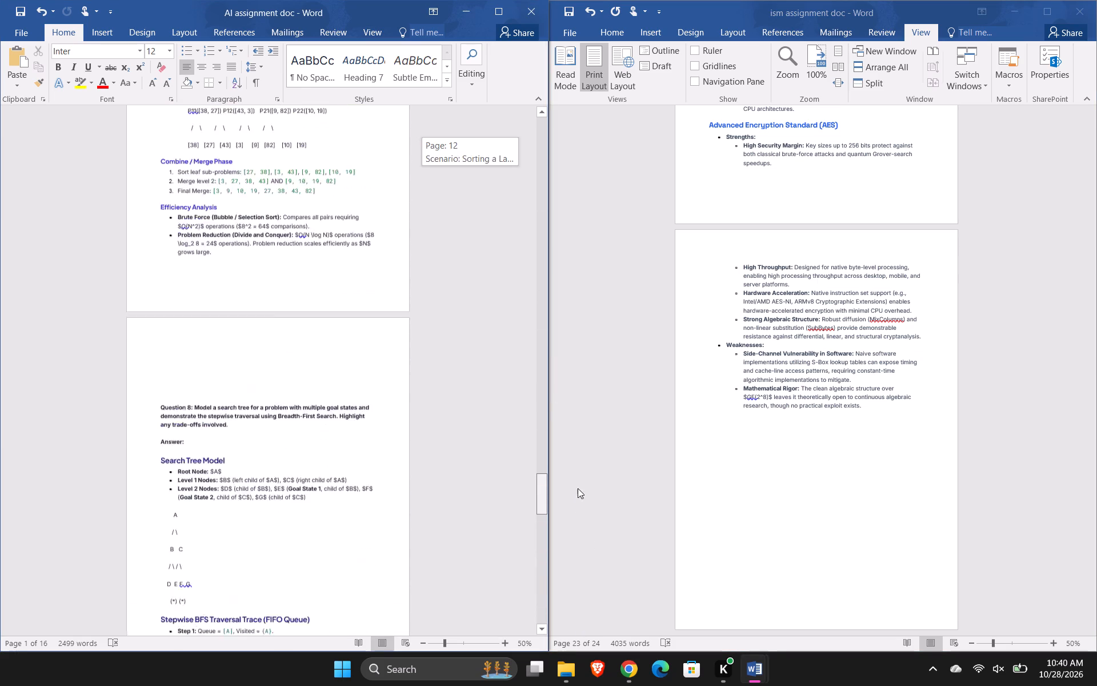
{"action": "left_click_drag", "start_coordinate": [578, 488], "coordinate": [580, 452]}
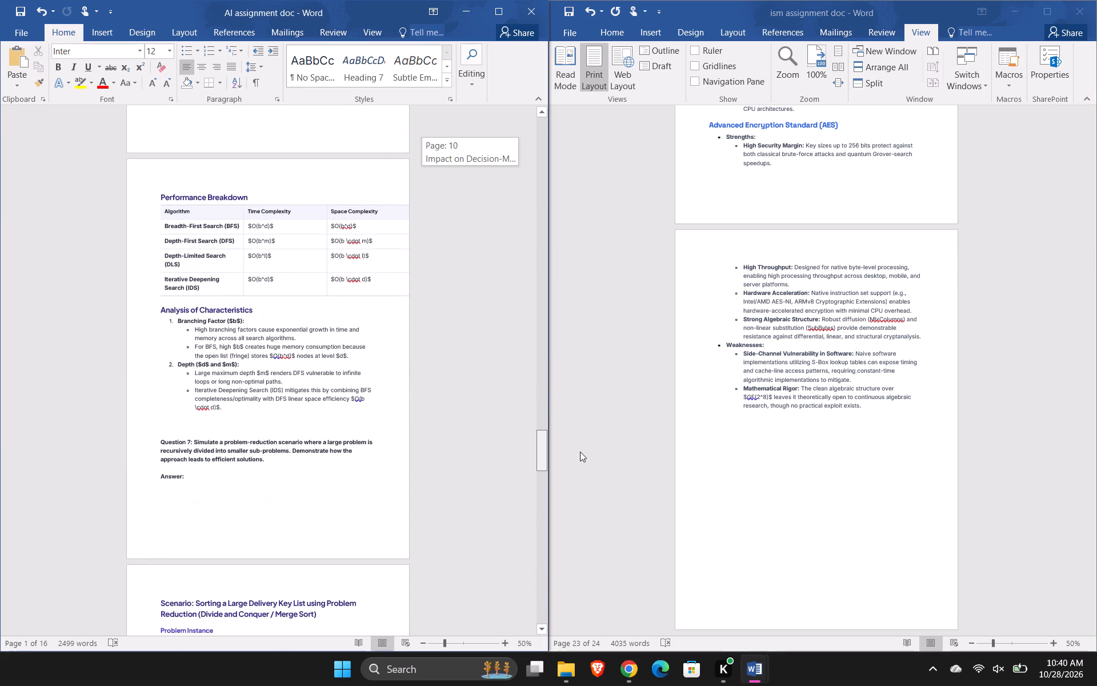
{"action": "left_click_drag", "start_coordinate": [580, 452], "coordinate": [562, 75]}
Save a copy of AI assignment doc in the chiruu aat 5th sem folder as "AI assignment doc edited ch".
{"action": "left_click", "coordinate": [26, 33]}
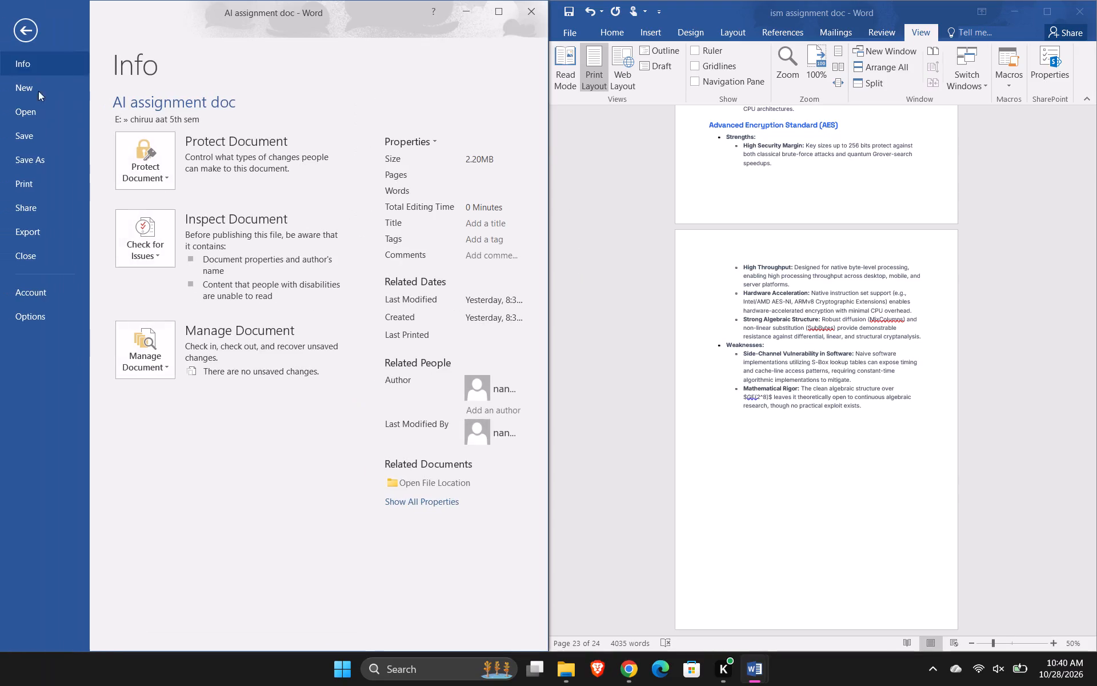
{"action": "left_click", "coordinate": [42, 157]}
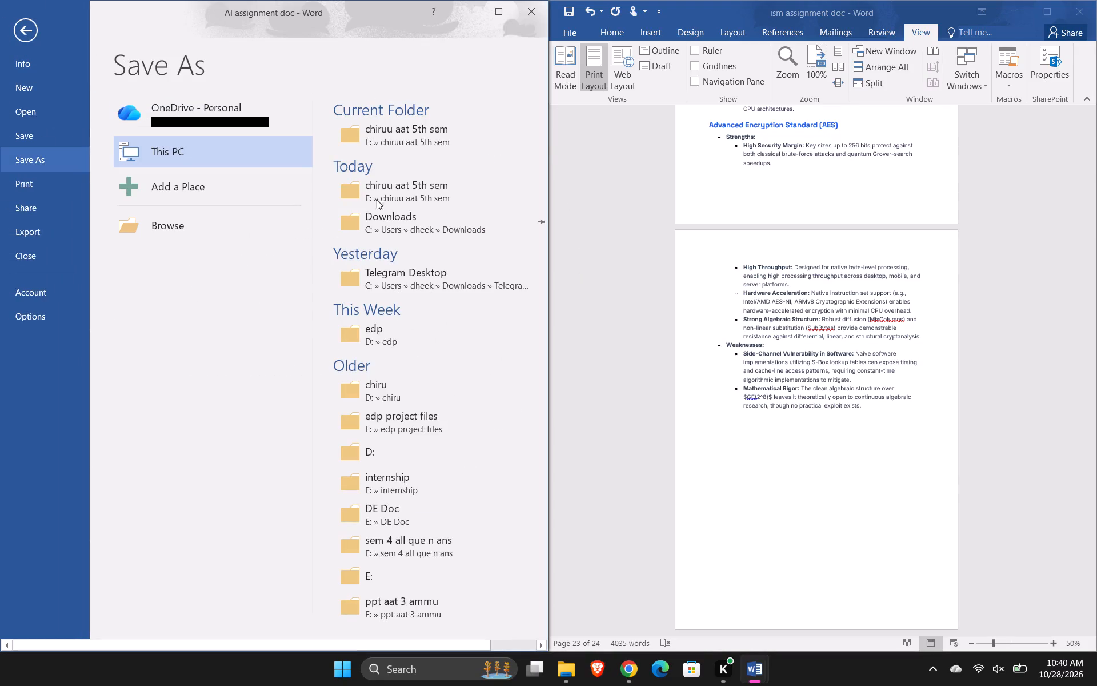
{"action": "left_click", "coordinate": [378, 184]}
{"action": "left_click", "coordinate": [202, 238]}
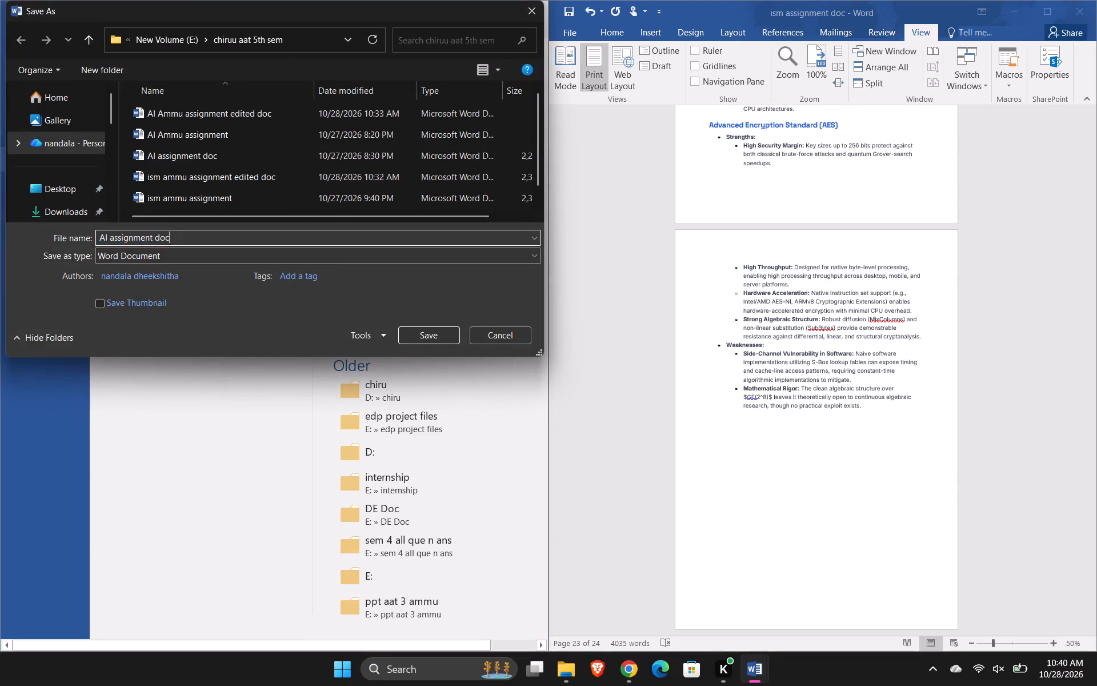
{"action": "key", "text": "space"}
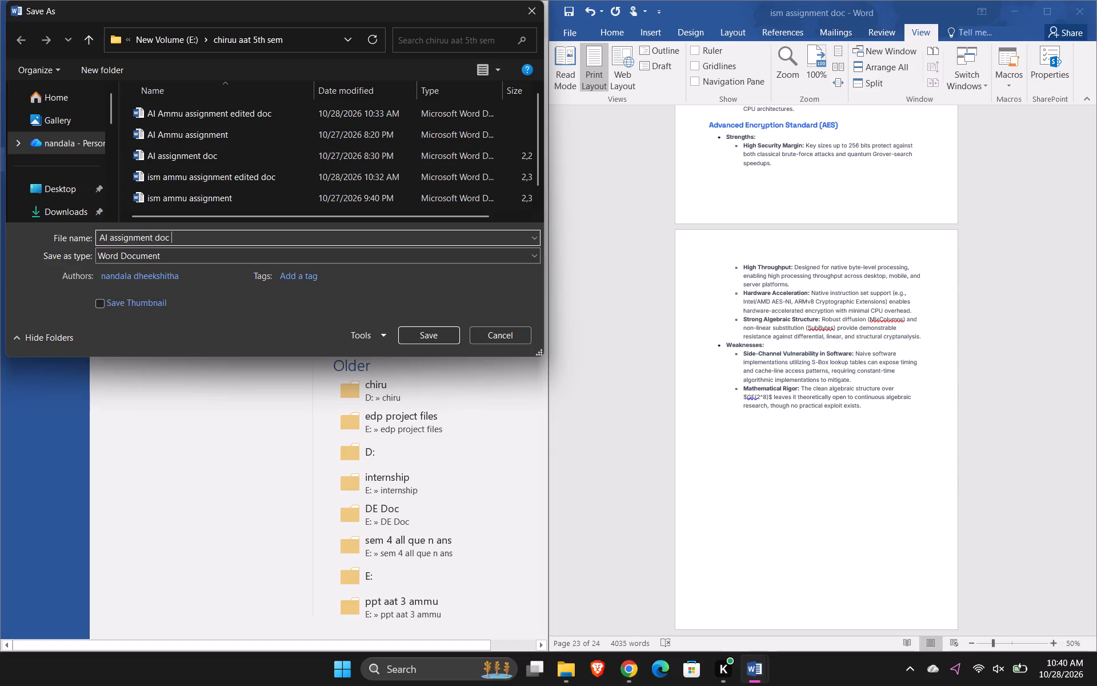
{"action": "type", "text": "edited ch"}
{"action": "key", "text": "Return"}
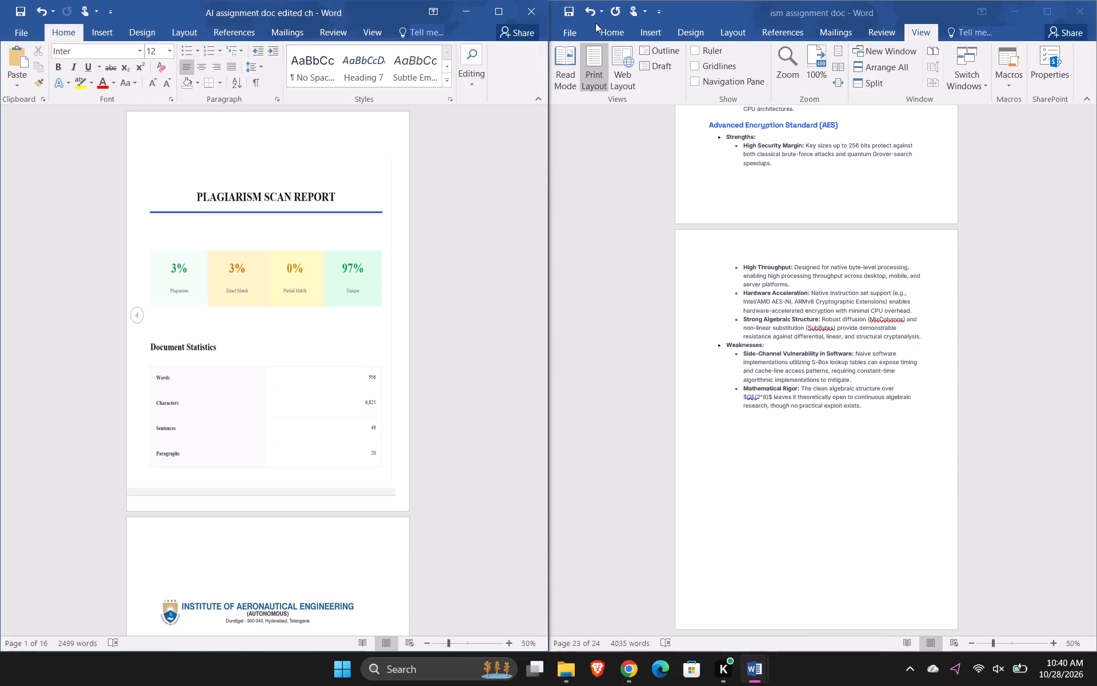
Save a copy of ism assignment doc in the chiruu aat 5th sem folder as "ism assignment doc ch edited".
{"action": "left_click", "coordinate": [577, 34]}
{"action": "left_click", "coordinate": [568, 27]}
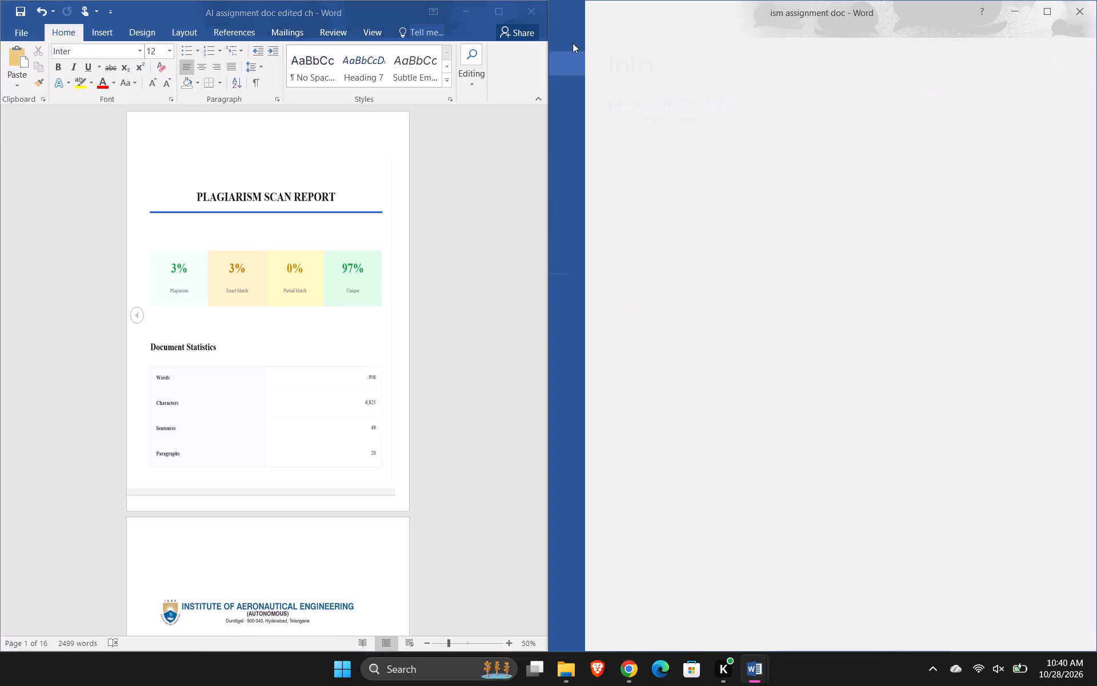
{"action": "left_click", "coordinate": [592, 162]}
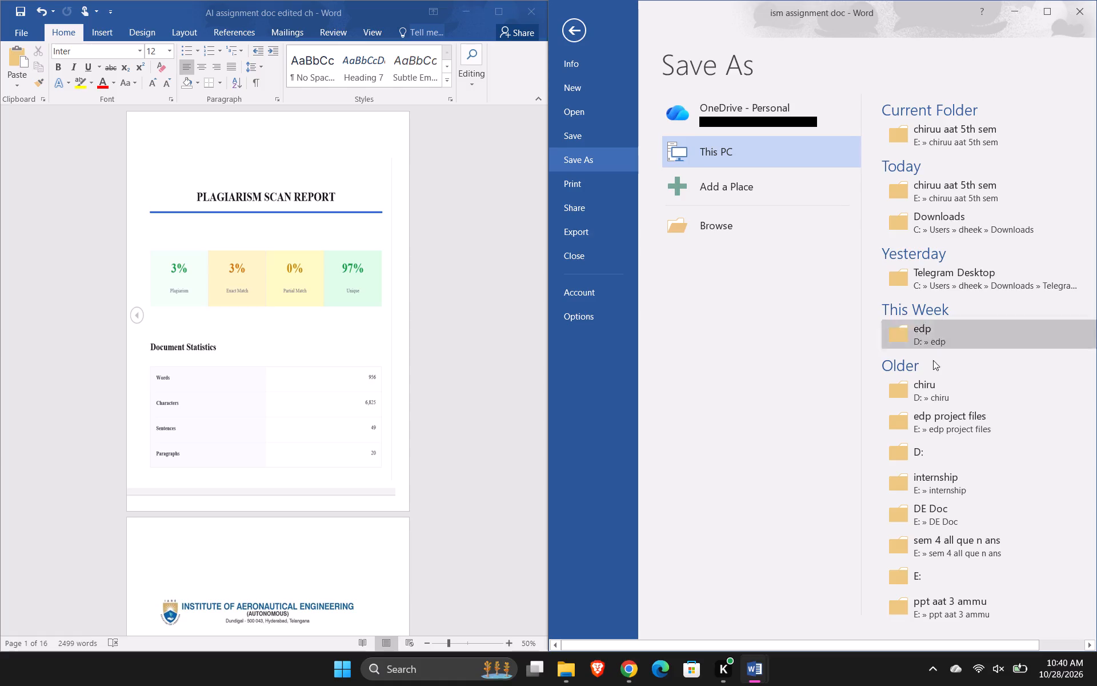
{"action": "left_click", "coordinate": [949, 181]}
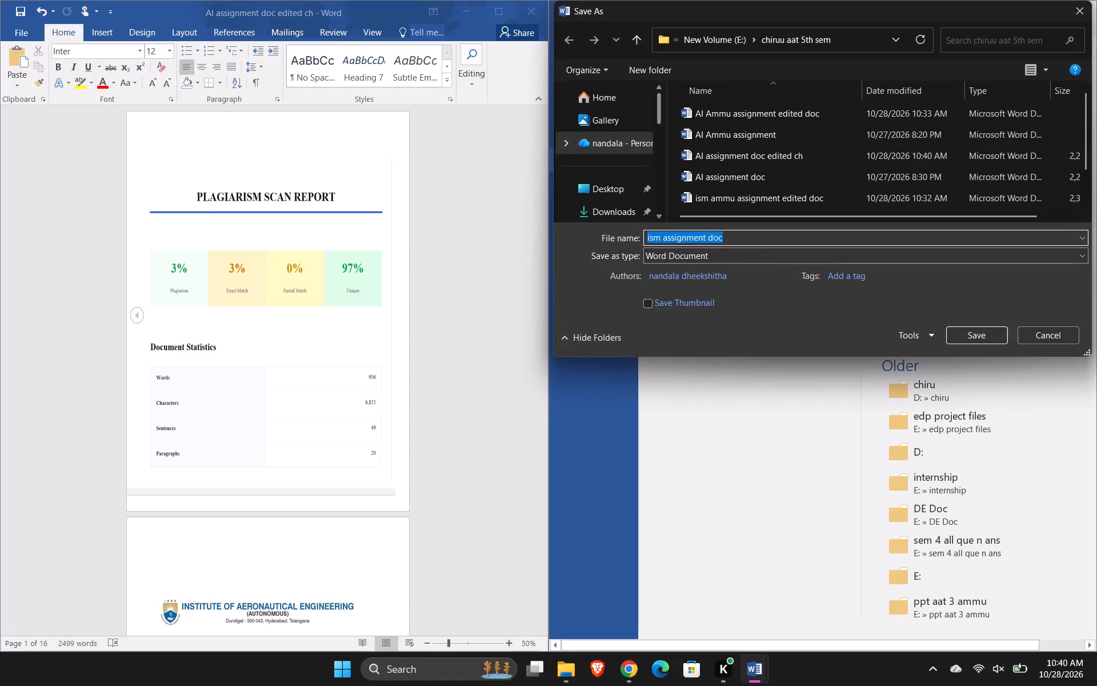
{"action": "left_click", "coordinate": [755, 232]}
{"action": "key", "text": "space"}
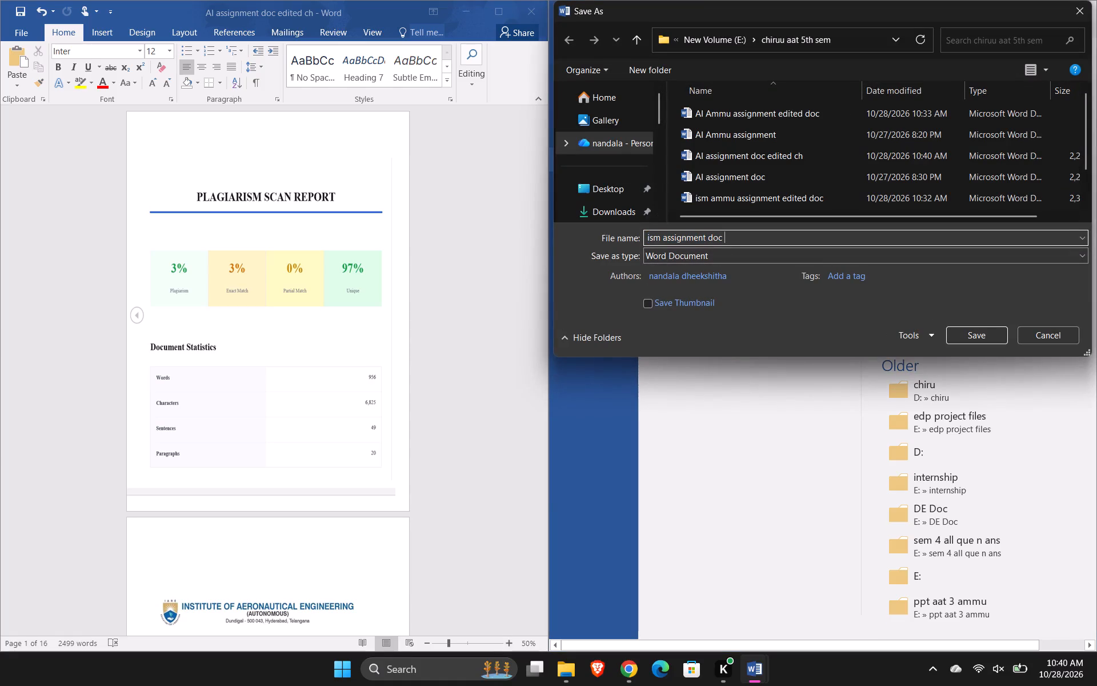
{"action": "type", "text": "ch edited"}
{"action": "key", "text": "Return"}
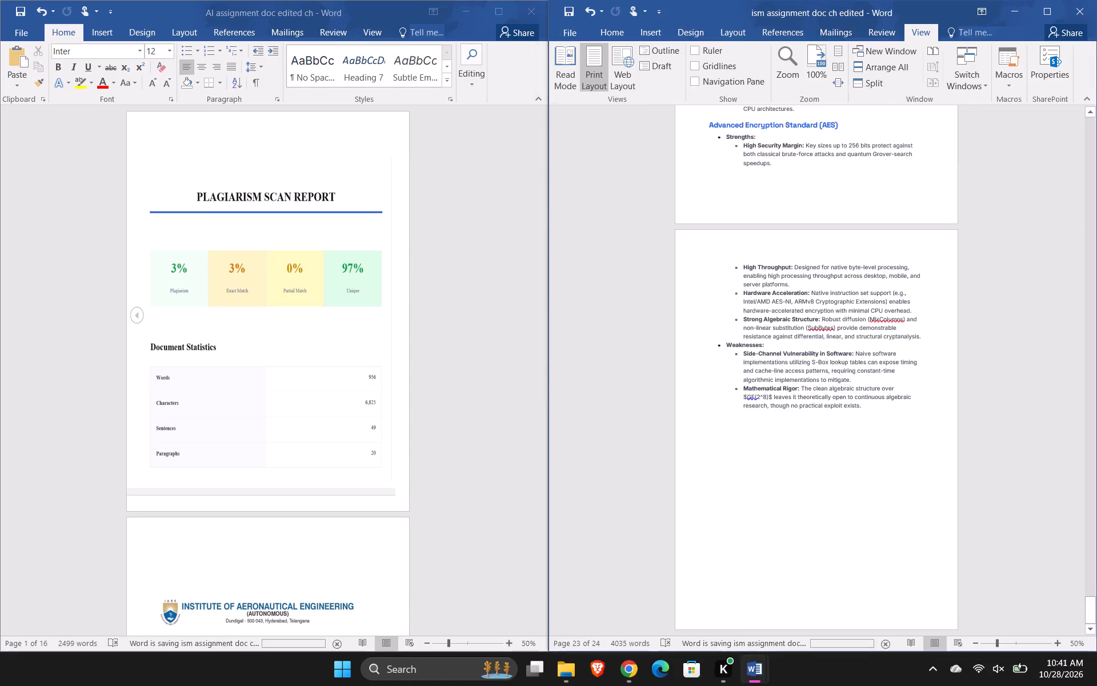
Close both saved assignment documents, keeping the last copied item.
{"action": "left_click_drag", "start_coordinate": [1096, 0], "coordinate": [1090, 4]}
{"action": "left_click", "coordinate": [1075, 14]}
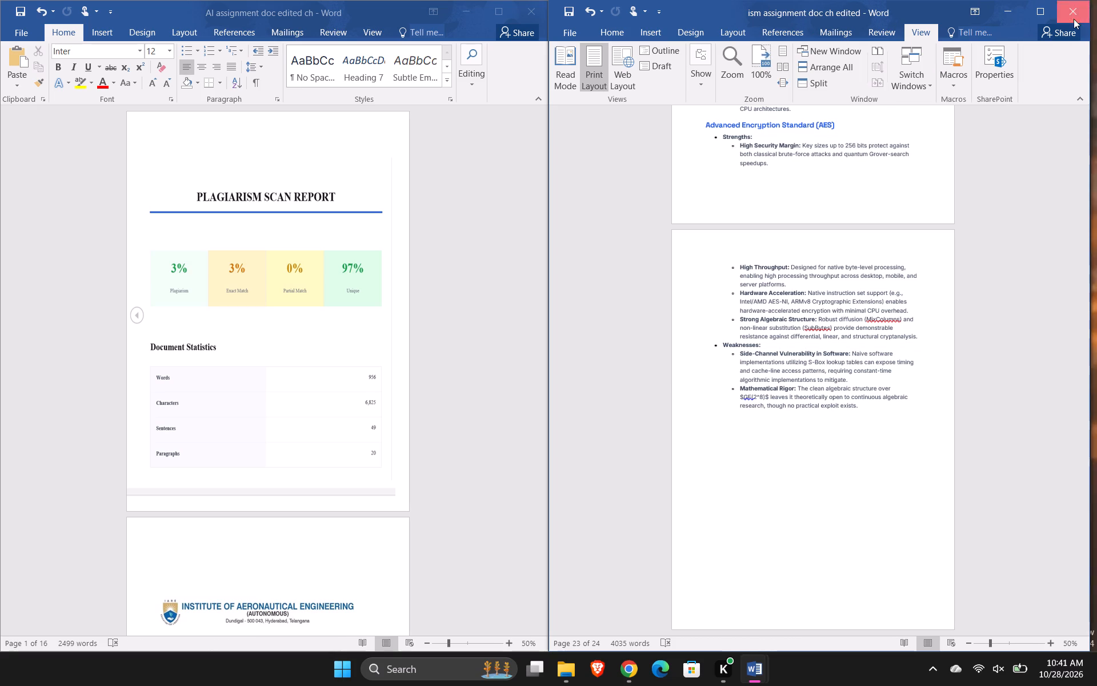
{"action": "left_click", "coordinate": [533, 14]}
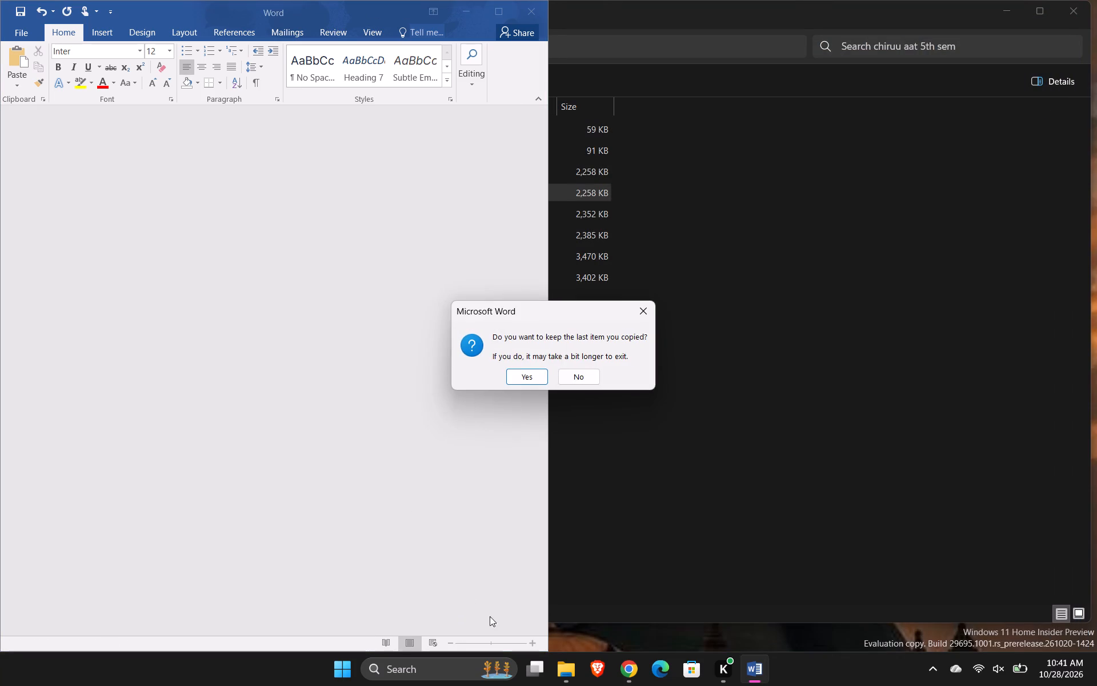
{"action": "left_click", "coordinate": [515, 376]}
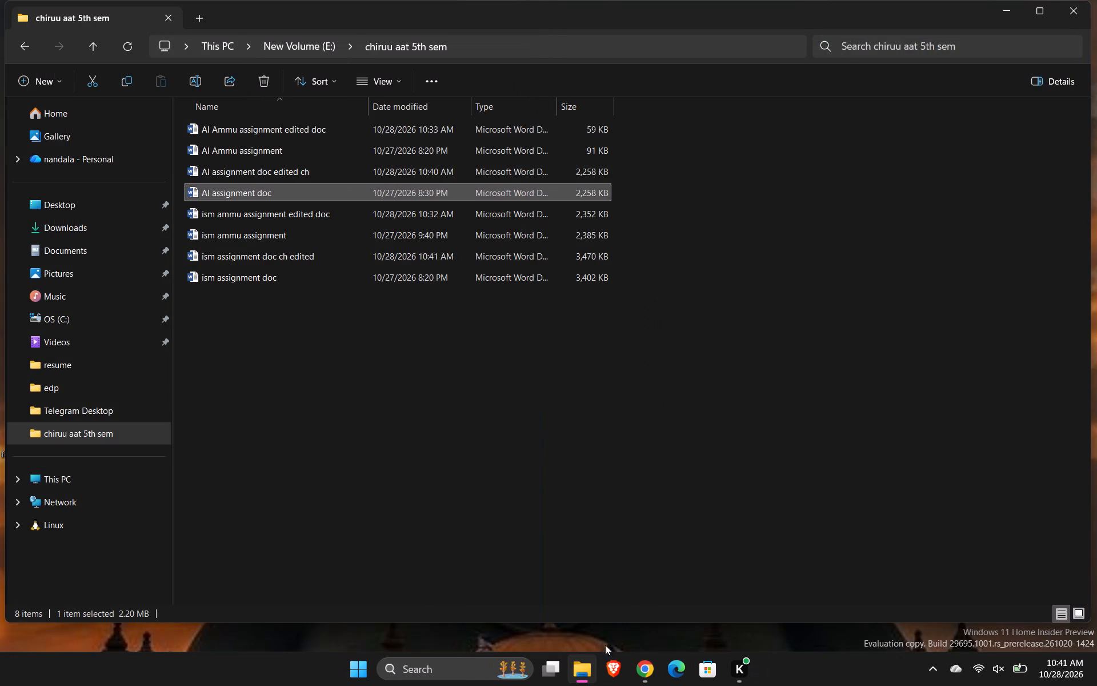
Switch to Chrome and get the Information Security Management assignment questions on the AAT-I page.
{"action": "left_click", "coordinate": [639, 596]}
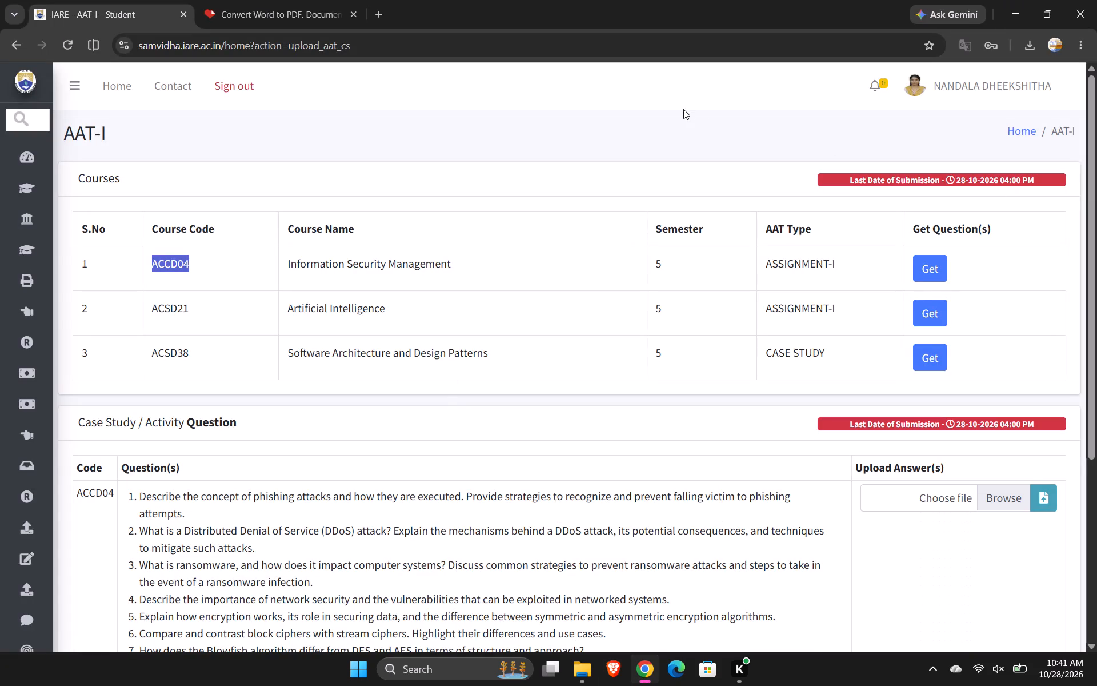
{"action": "scroll", "coordinate": [919, 288], "scroll_direction": "up", "scroll_amount": 2}
{"action": "left_click", "coordinate": [921, 267]}
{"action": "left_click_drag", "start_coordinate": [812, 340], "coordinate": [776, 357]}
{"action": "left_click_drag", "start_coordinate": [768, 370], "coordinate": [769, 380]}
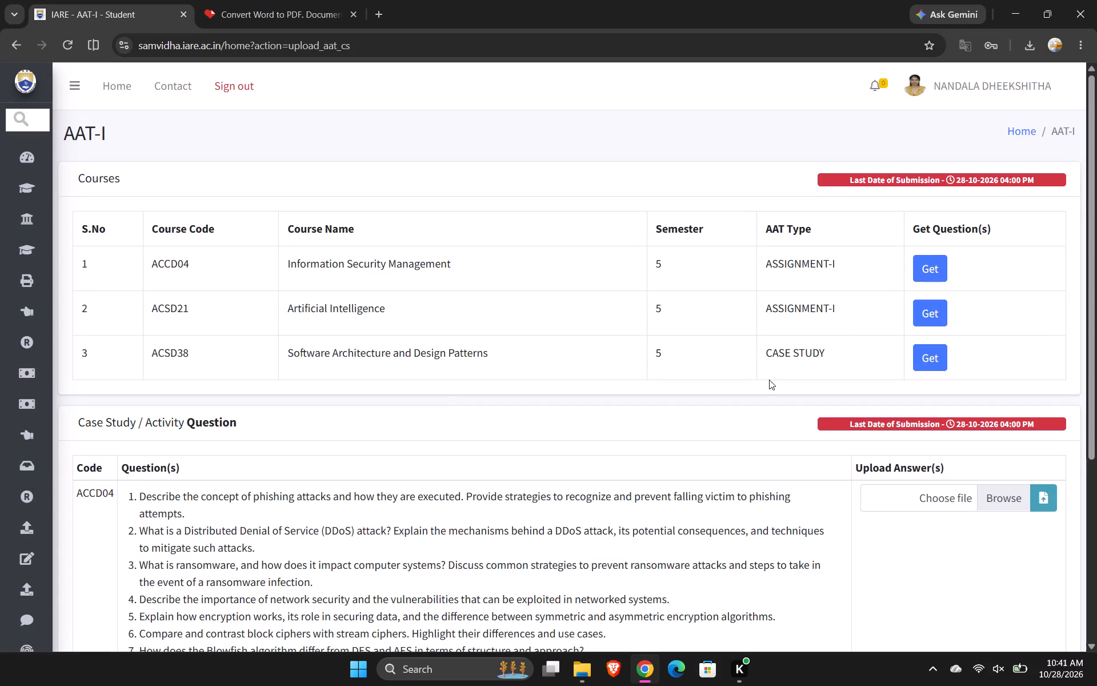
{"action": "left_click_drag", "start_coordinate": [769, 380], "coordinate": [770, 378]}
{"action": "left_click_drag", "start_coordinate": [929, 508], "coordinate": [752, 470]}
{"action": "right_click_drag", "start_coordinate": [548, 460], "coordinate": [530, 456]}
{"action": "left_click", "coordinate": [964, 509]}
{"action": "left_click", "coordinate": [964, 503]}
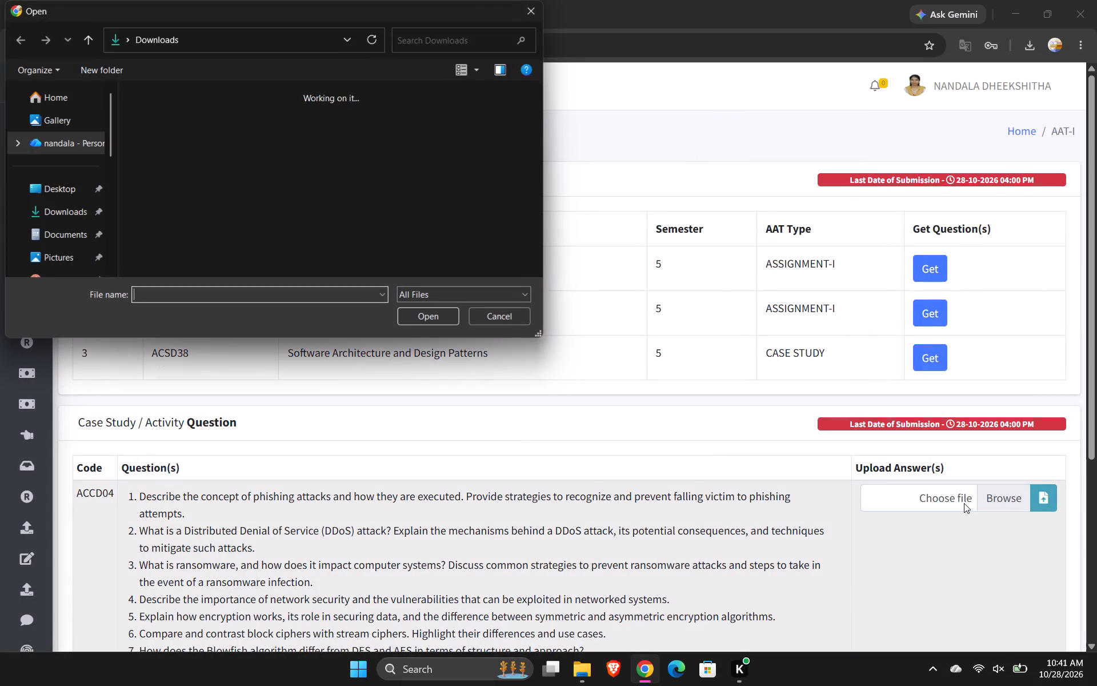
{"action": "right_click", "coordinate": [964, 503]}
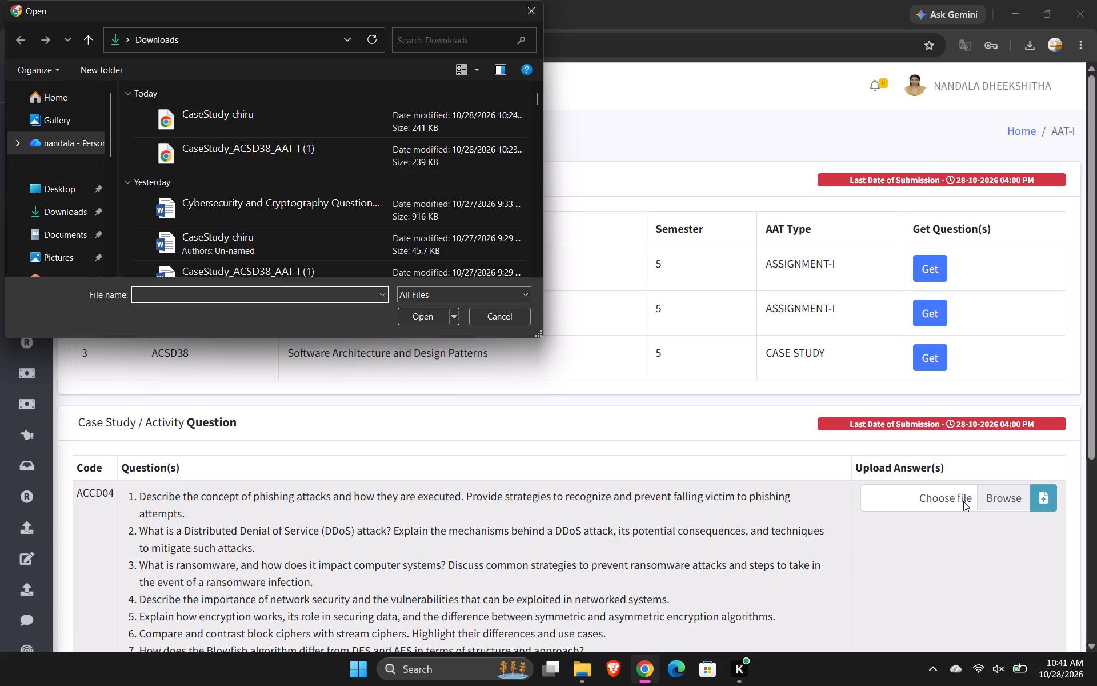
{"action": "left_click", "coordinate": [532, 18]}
{"action": "left_click", "coordinate": [253, 0]}
{"action": "left_click", "coordinate": [557, 248]}
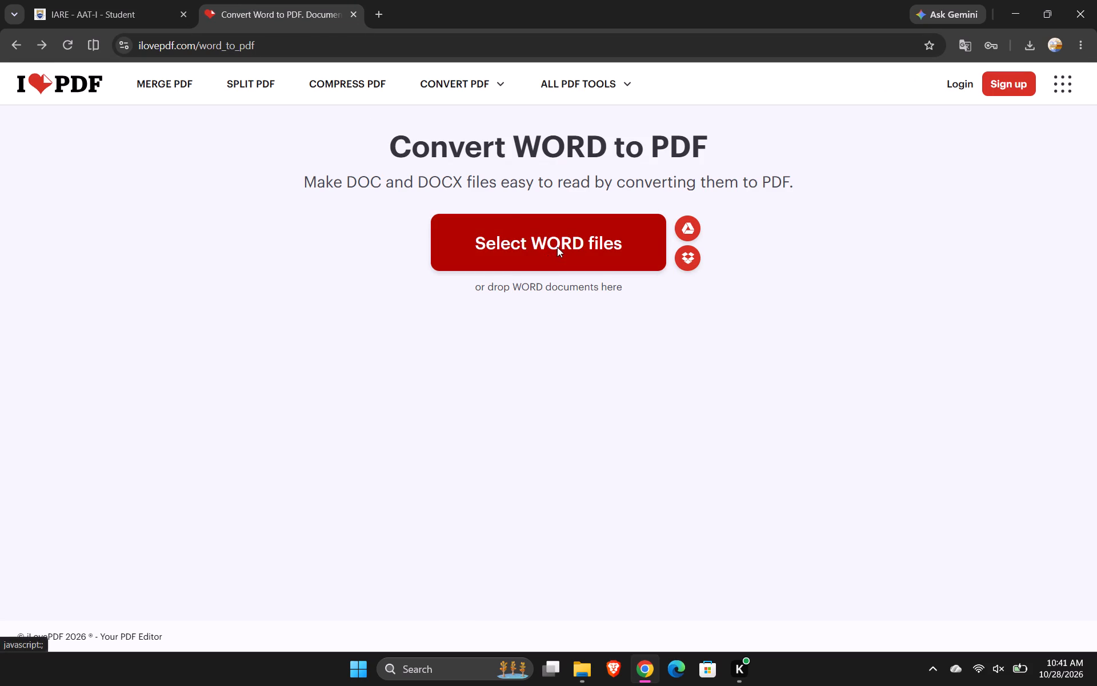
{"action": "scroll", "coordinate": [16, 248], "scroll_direction": "down", "scroll_amount": 2}
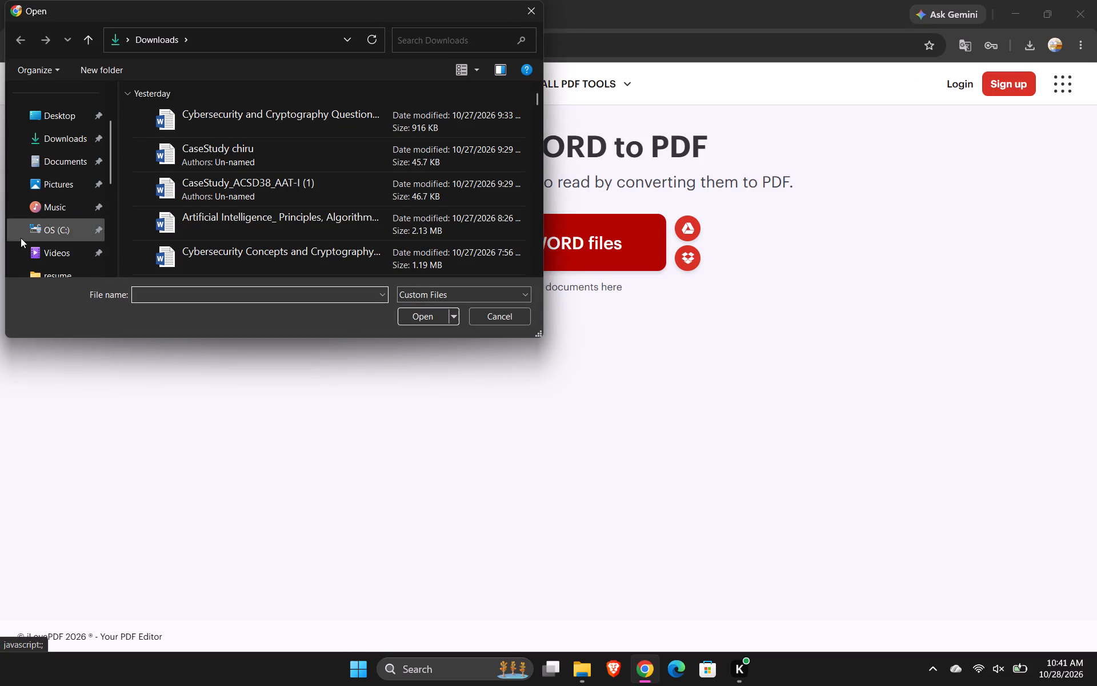
{"action": "scroll", "coordinate": [43, 112], "scroll_direction": "up", "scroll_amount": 2}
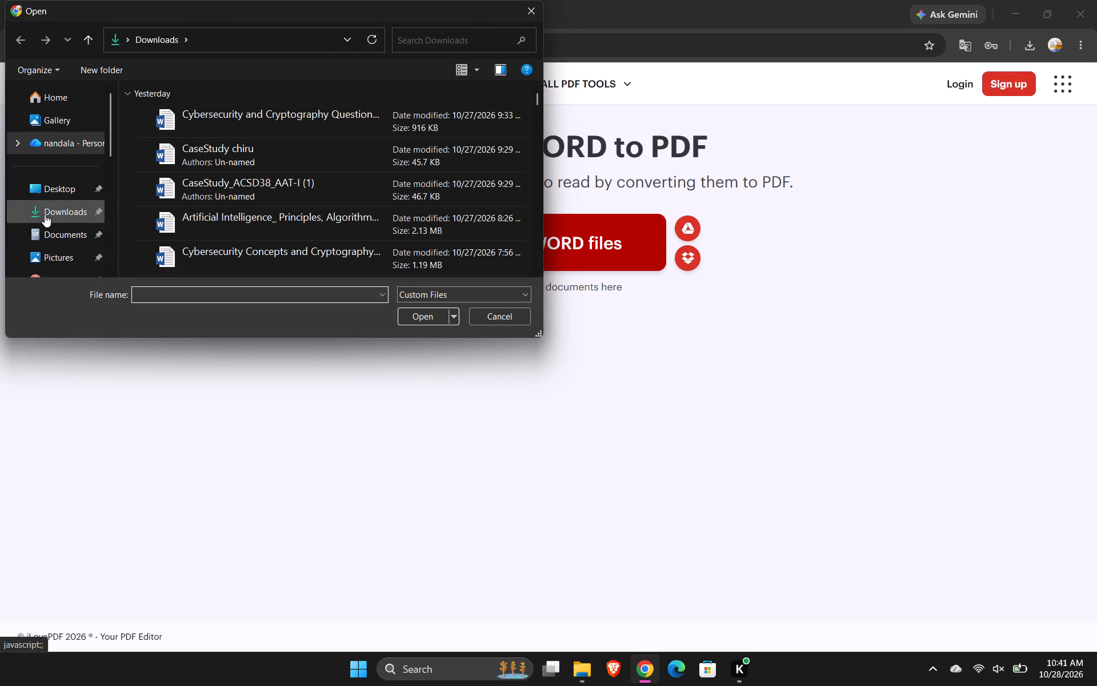
{"action": "scroll", "coordinate": [45, 214], "scroll_direction": "down", "scroll_amount": 4}
{"action": "left_click", "coordinate": [51, 134]}
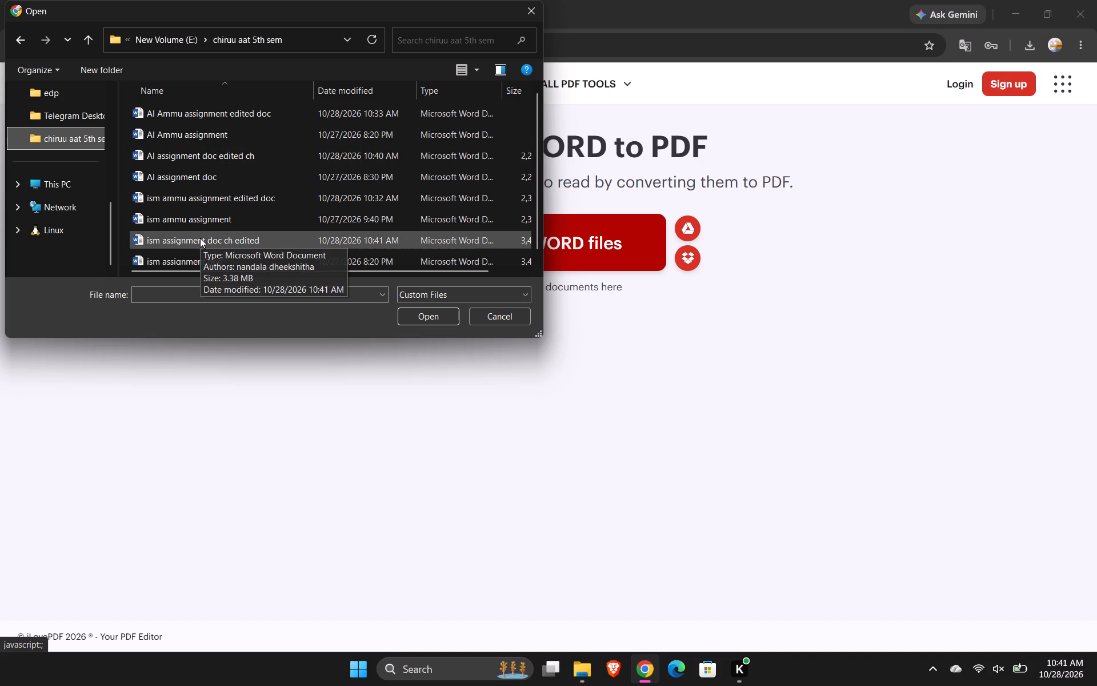
{"action": "scroll", "coordinate": [201, 242], "scroll_direction": "down", "scroll_amount": 2}
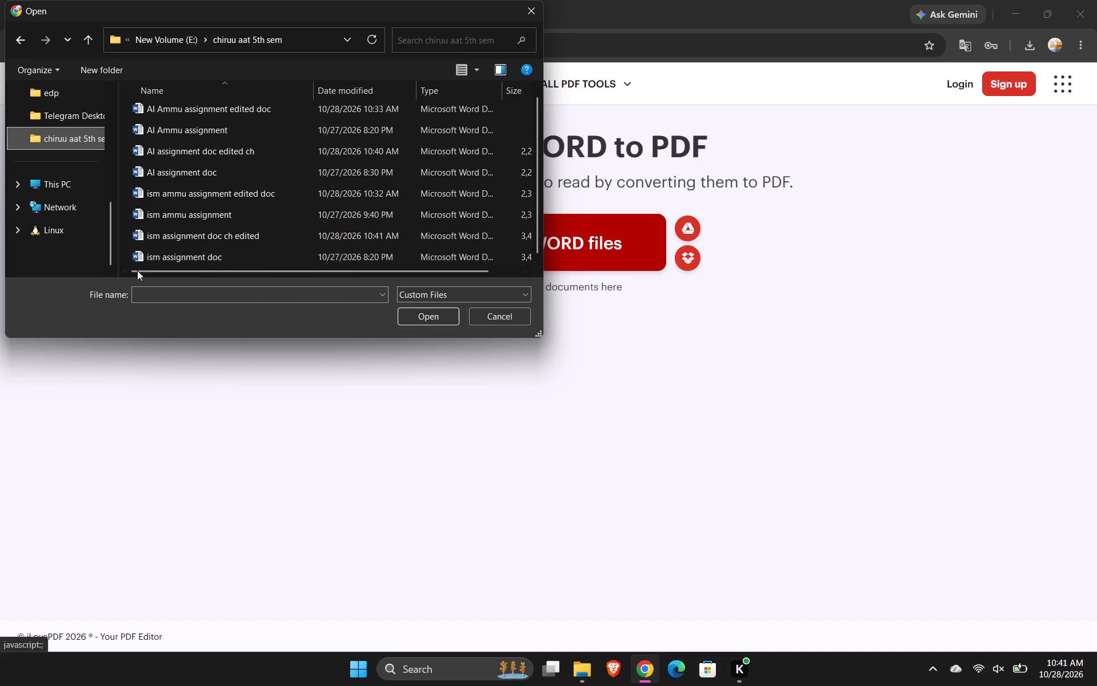
{"action": "left_click", "coordinate": [198, 197]}
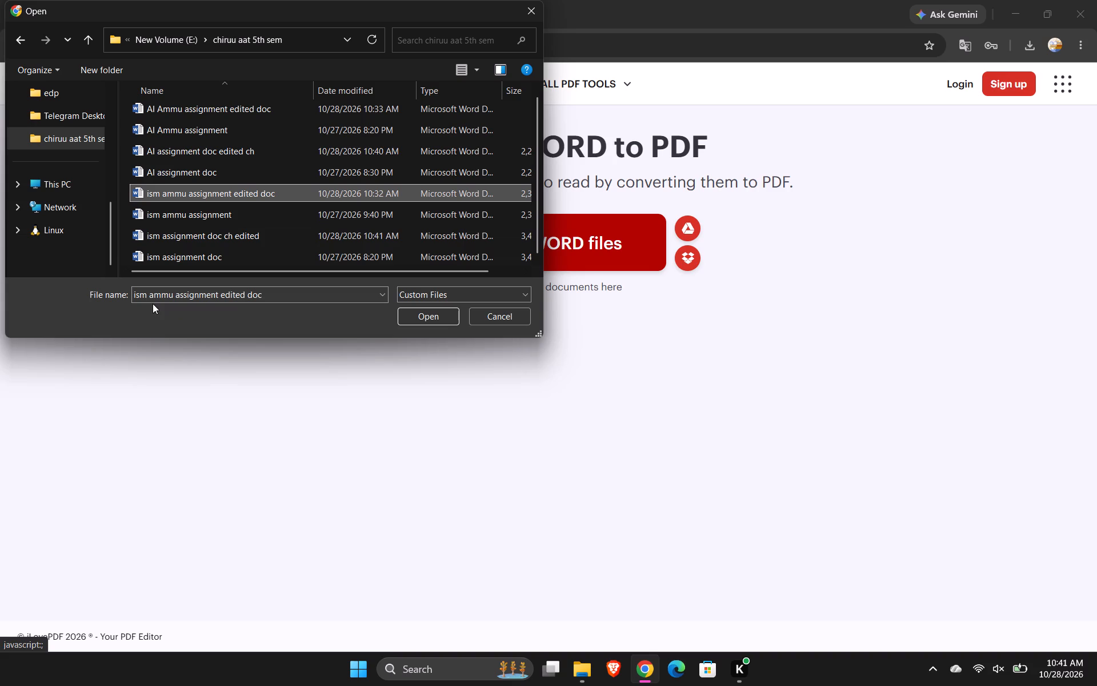
{"action": "left_click", "coordinate": [436, 319]}
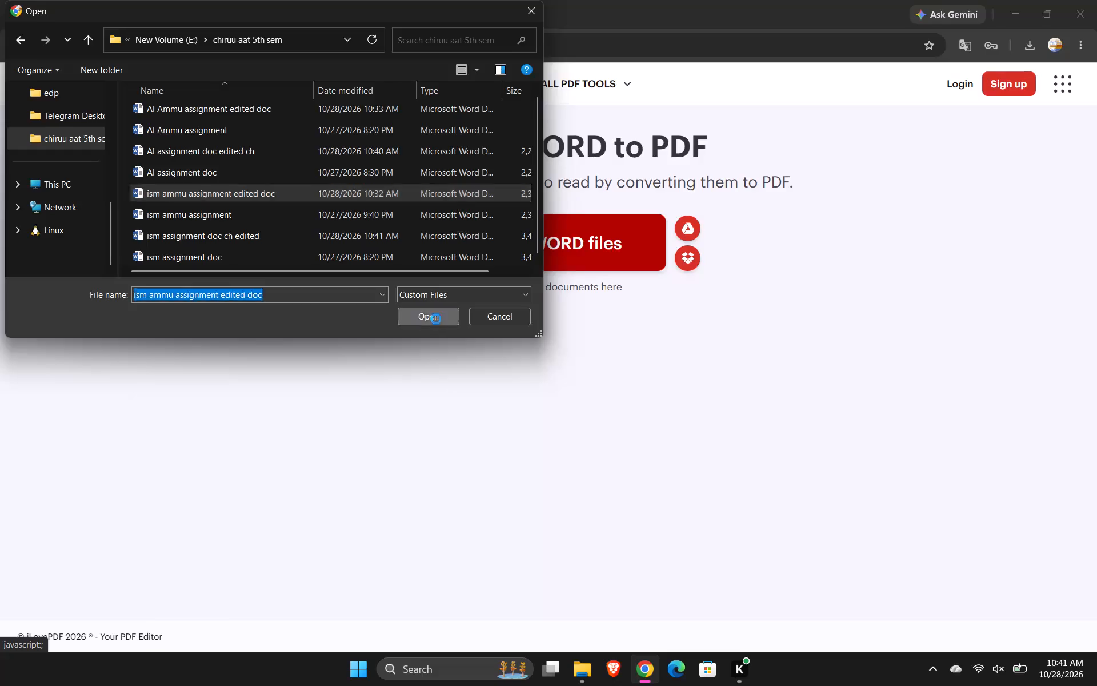
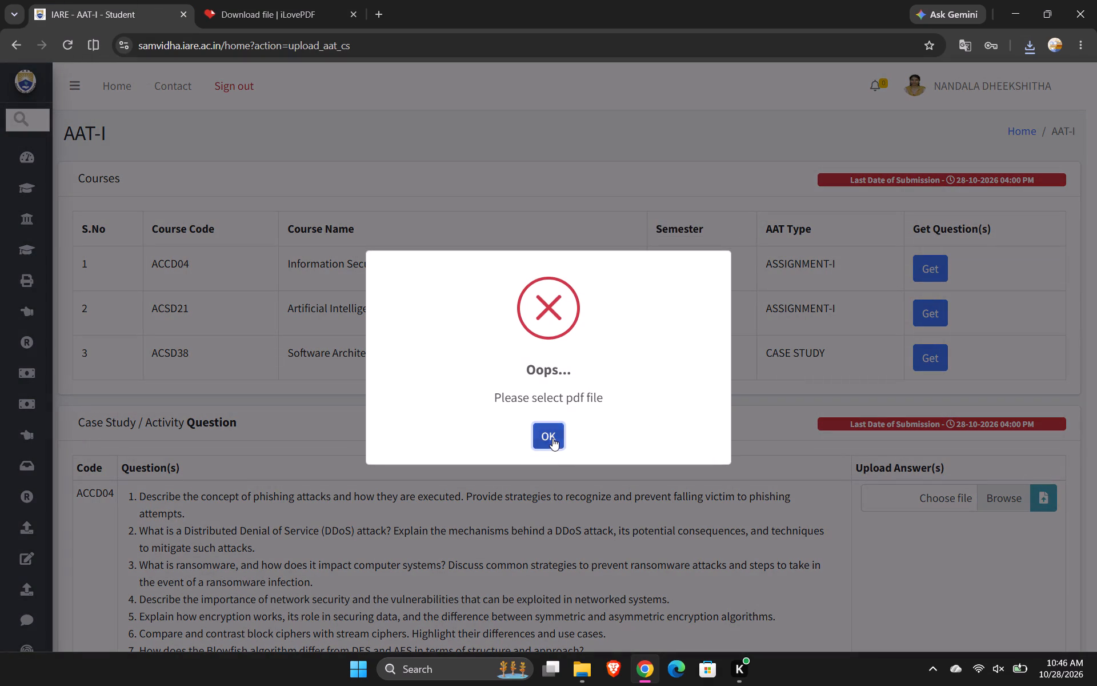
{"action": "left_click", "coordinate": [928, 504]}
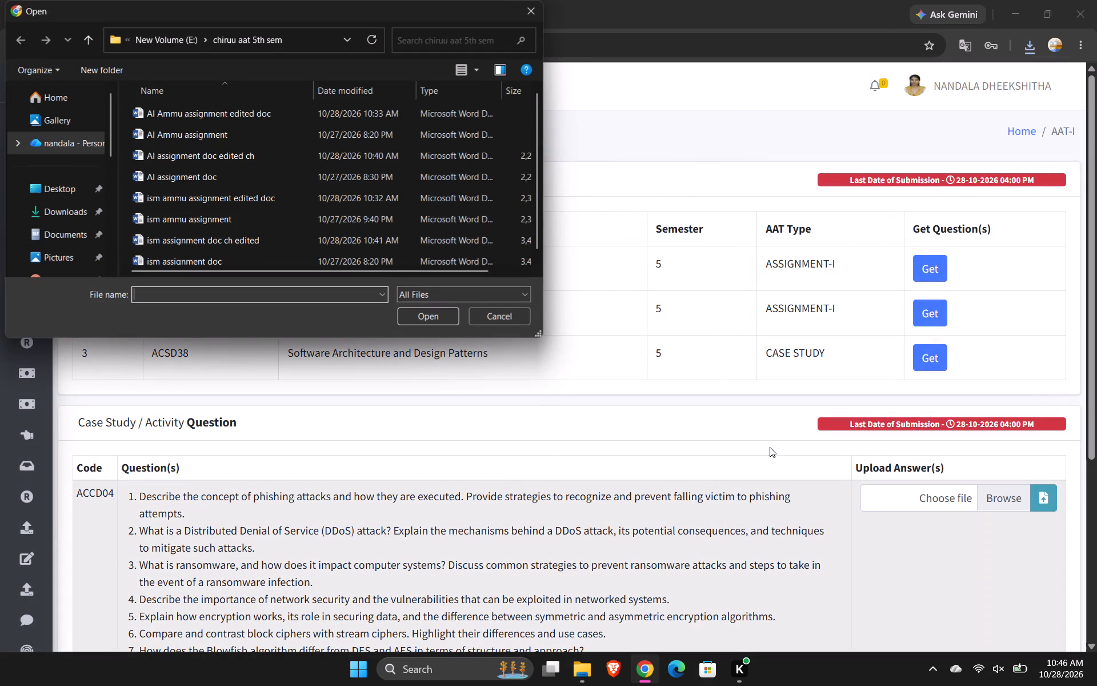
{"action": "left_click", "coordinate": [59, 208]}
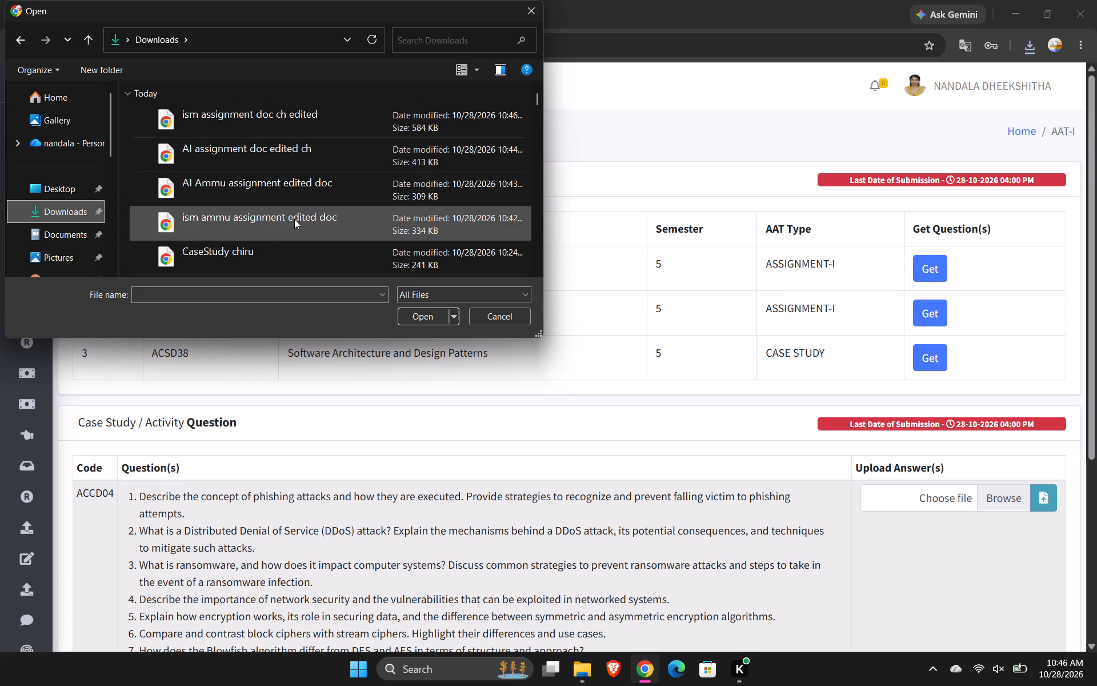
{"action": "left_click_drag", "start_coordinate": [294, 219], "coordinate": [289, 220]}
{"action": "left_click", "coordinate": [411, 321]}
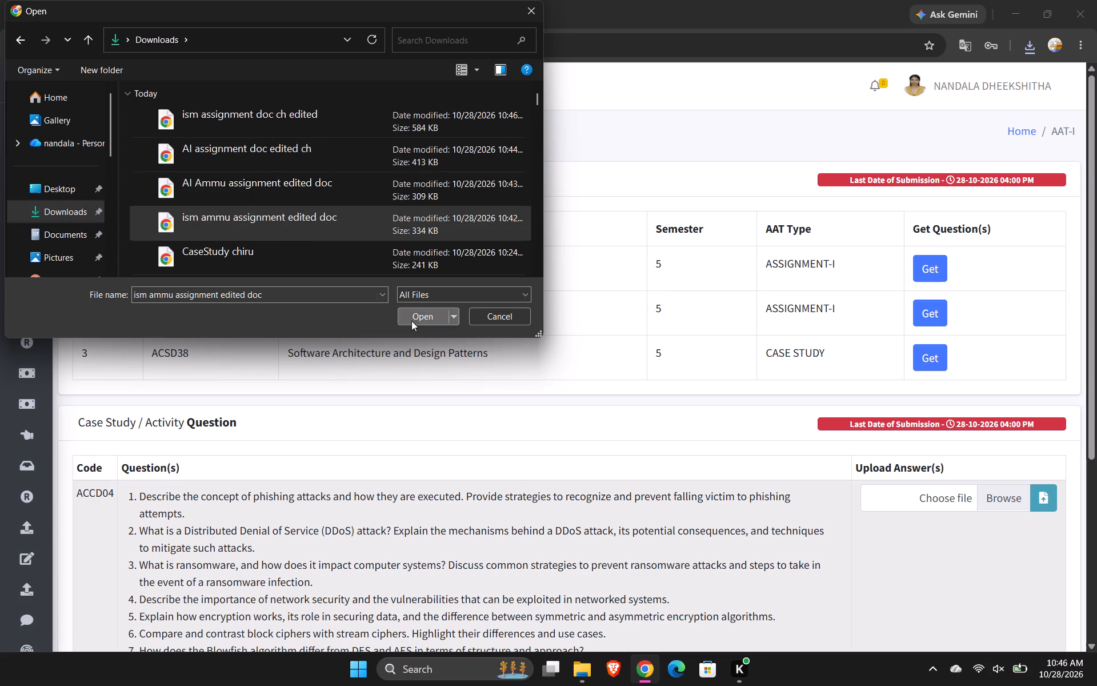
{"action": "scroll", "coordinate": [706, 486], "scroll_direction": "down", "scroll_amount": 4}
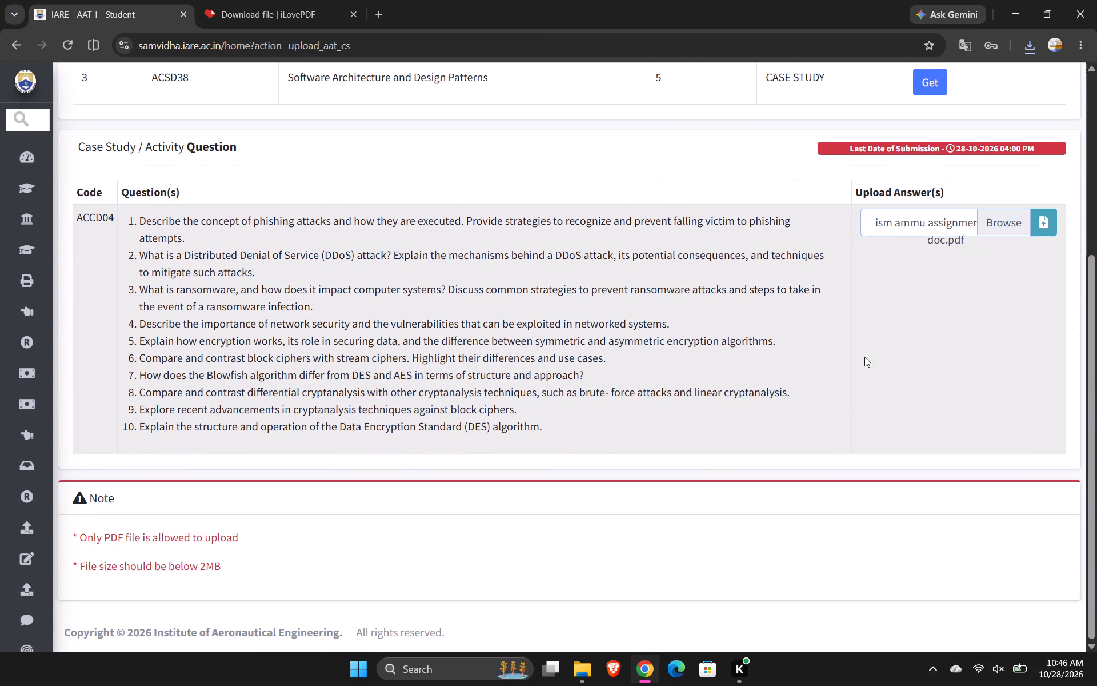
{"action": "left_click", "coordinate": [1044, 225]}
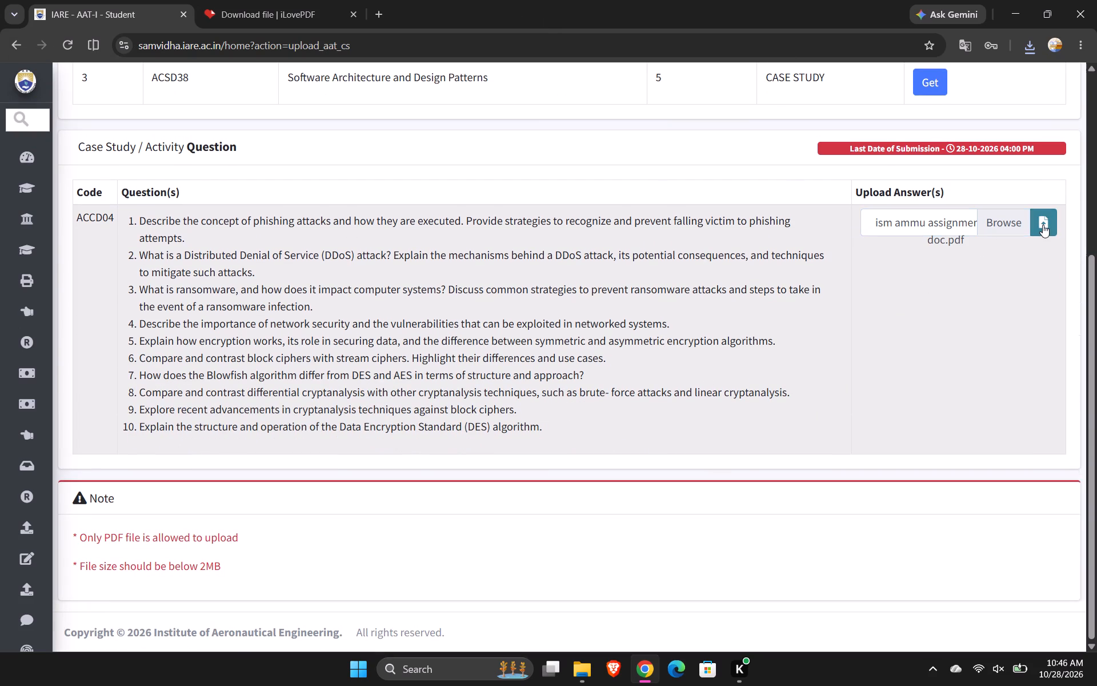
{"action": "scroll", "coordinate": [860, 334], "scroll_direction": "up", "scroll_amount": 3}
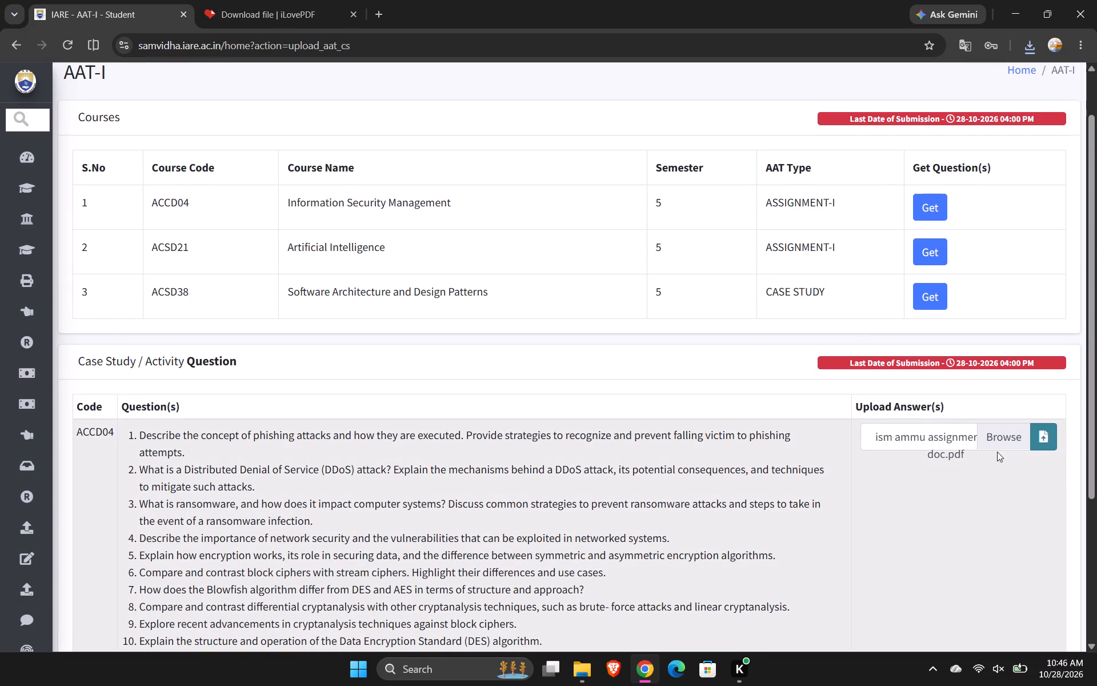
{"action": "left_click", "coordinate": [1034, 434]}
{"action": "left_click", "coordinate": [950, 433]}
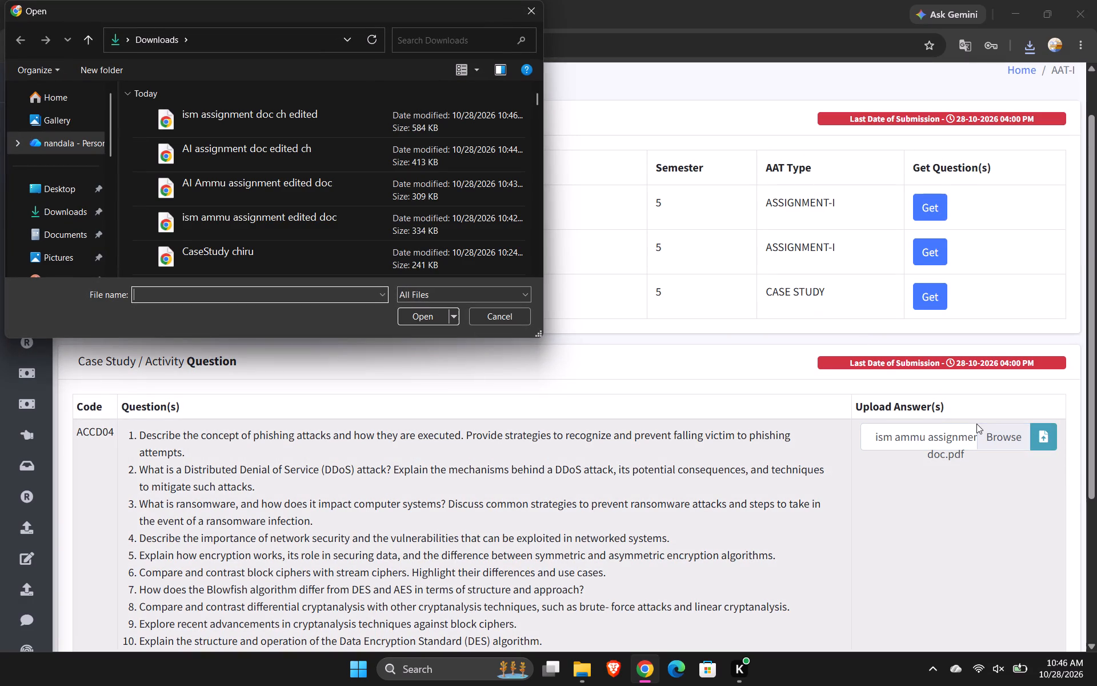
{"action": "left_click", "coordinate": [534, 13]}
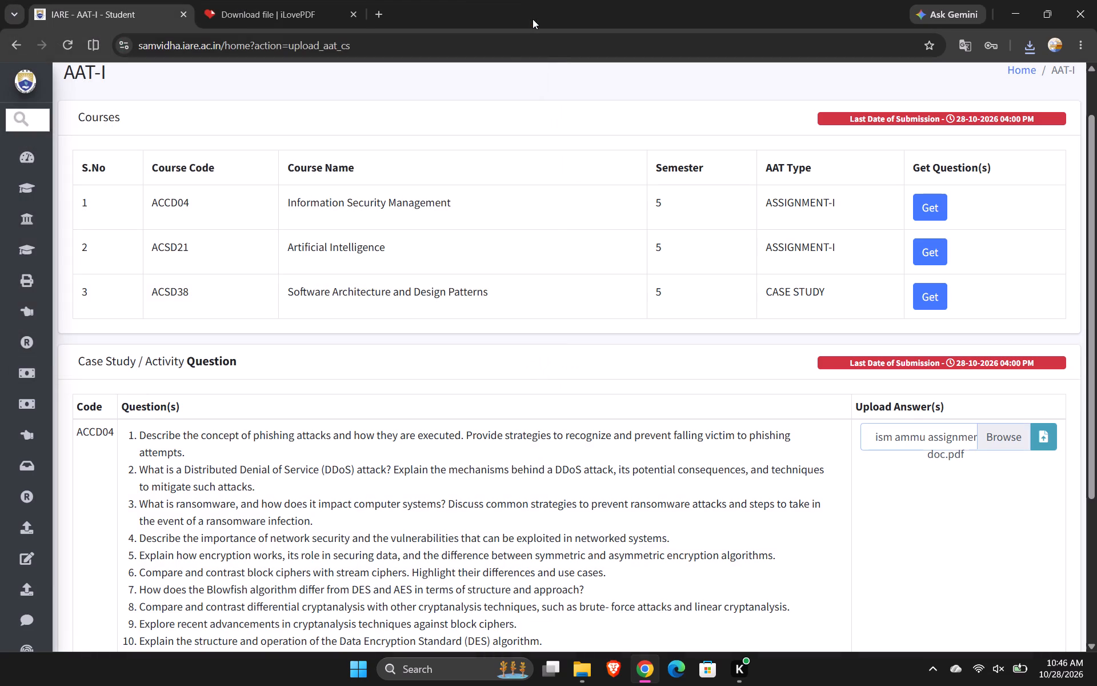
{"action": "key", "text": "Return"}
{"action": "left_click", "coordinate": [528, 11]}
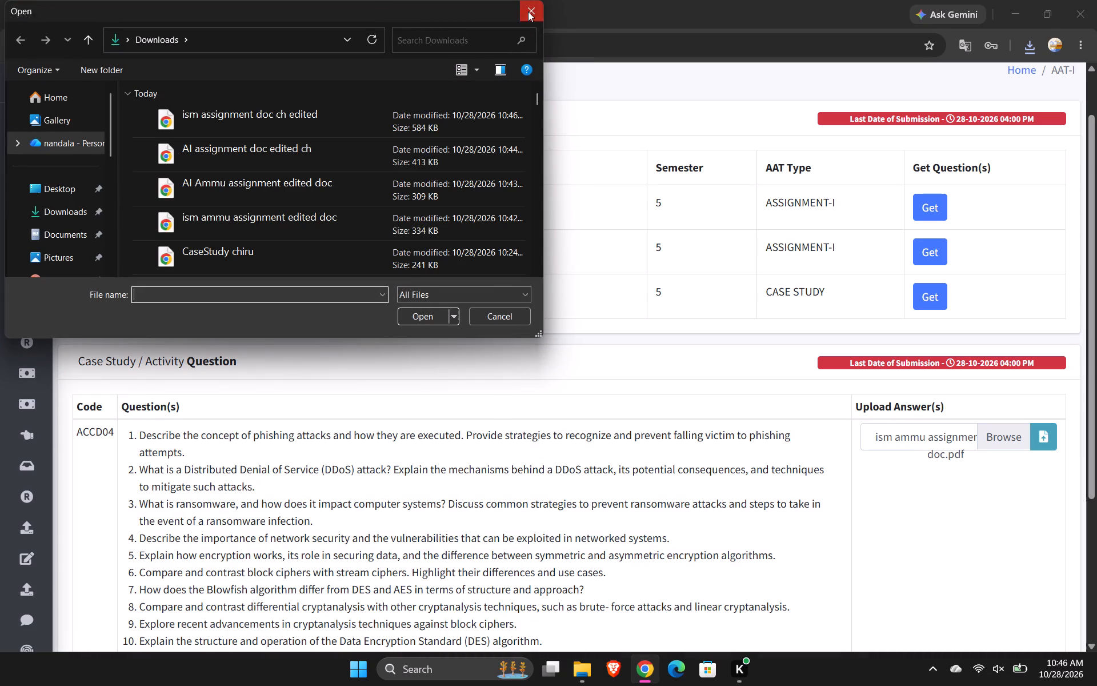
{"action": "left_click", "coordinate": [554, 436]}
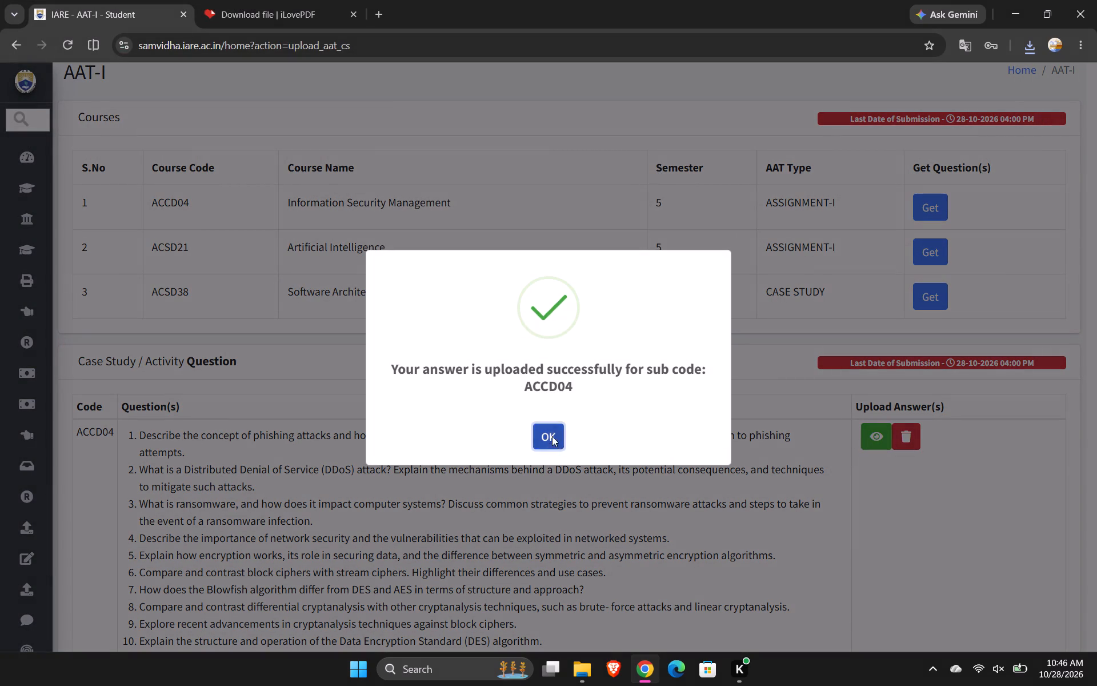
Open the uploaded ACCD04 answer PDF and look through its pages from the plagiarism report to the last questions.
{"action": "left_click", "coordinate": [880, 440]}
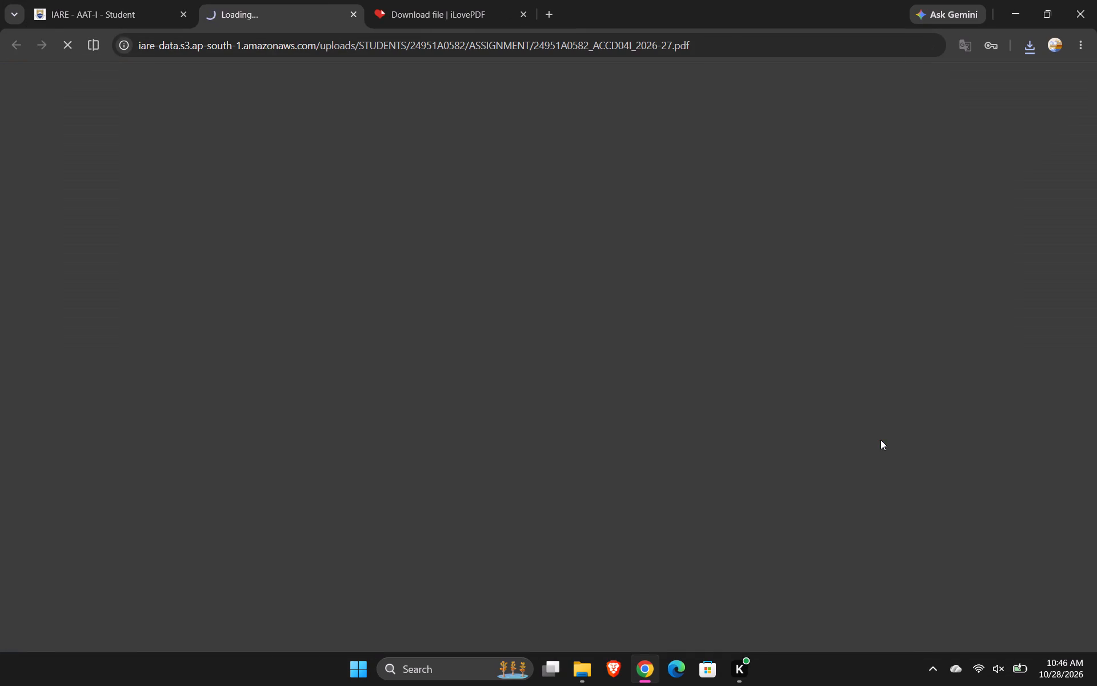
{"action": "scroll", "coordinate": [737, 400], "scroll_direction": "down", "scroll_amount": 12}
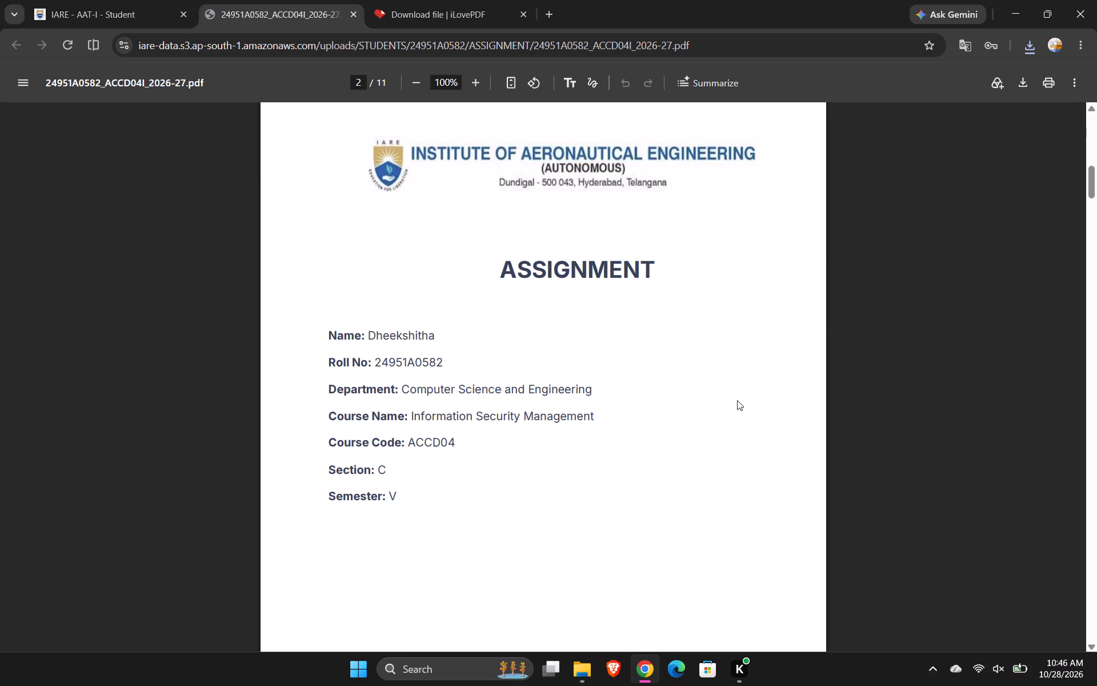
{"action": "scroll", "coordinate": [737, 400], "scroll_direction": "down", "scroll_amount": 20}
{"action": "scroll", "coordinate": [737, 400], "scroll_direction": "down", "scroll_amount": 12}
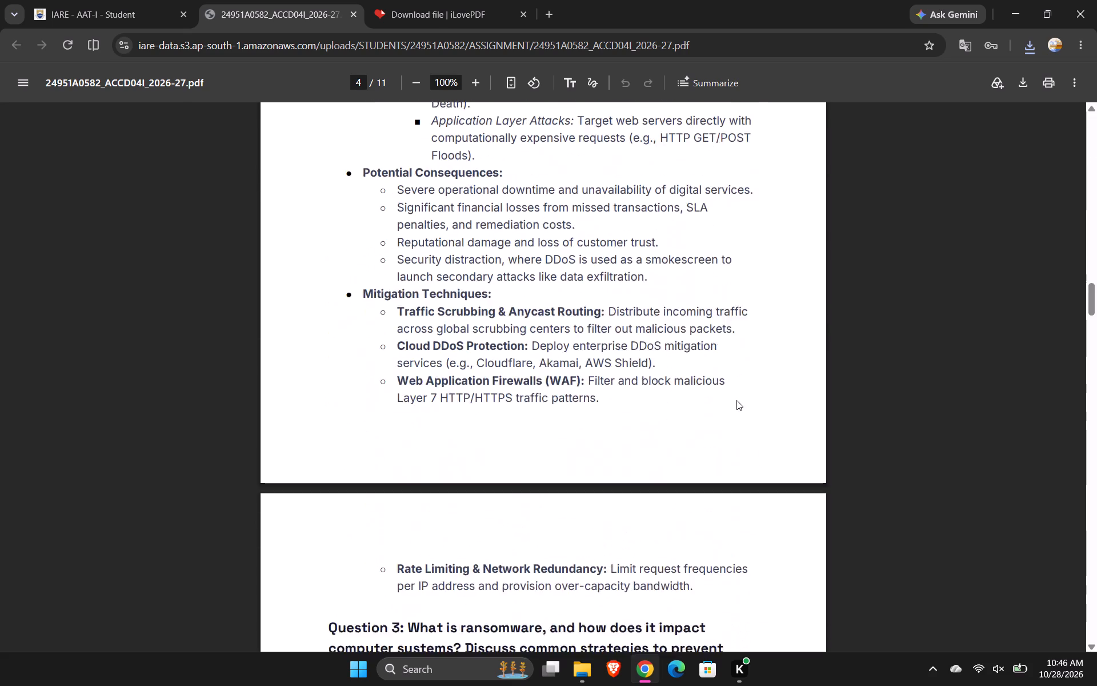
{"action": "scroll", "coordinate": [736, 400], "scroll_direction": "down", "scroll_amount": 3}
{"action": "left_click_drag", "start_coordinate": [1091, 324], "coordinate": [1096, 580]}
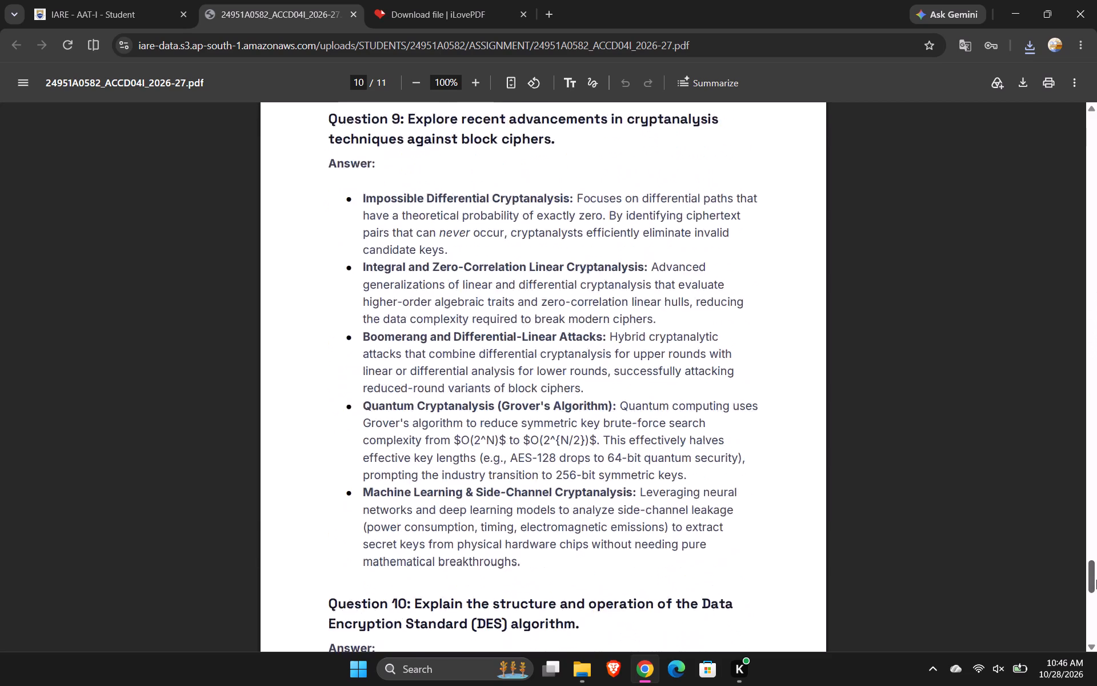
{"action": "left_click_drag", "start_coordinate": [1096, 580], "coordinate": [1096, 573]}
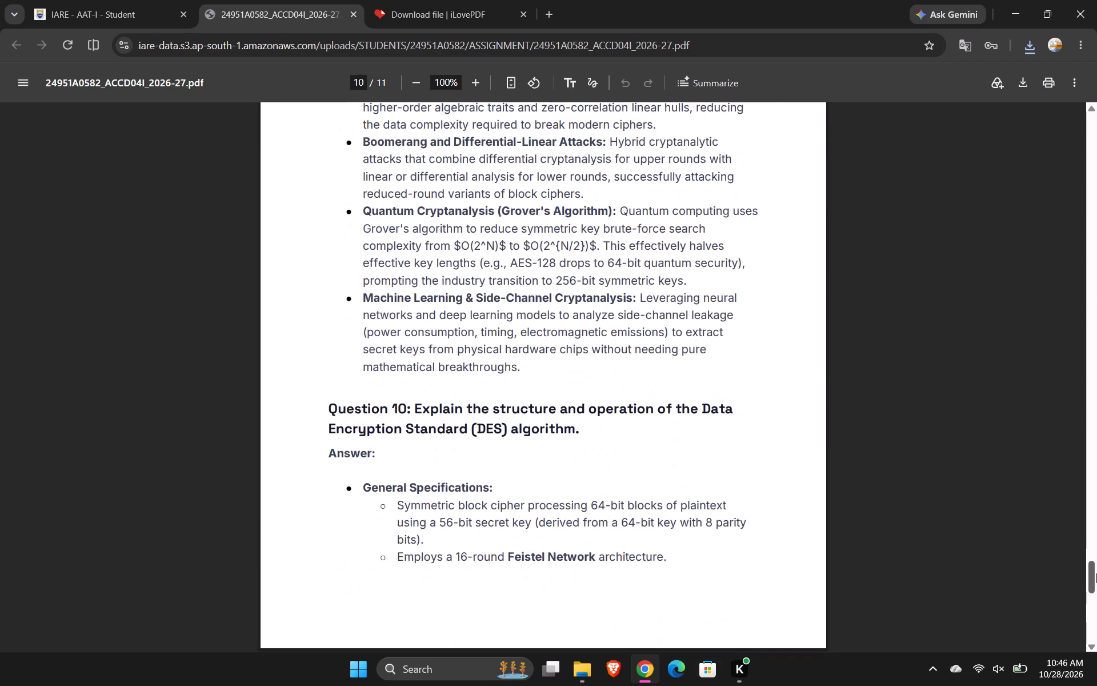
{"action": "left_click_drag", "start_coordinate": [1096, 573], "coordinate": [1070, 138]}
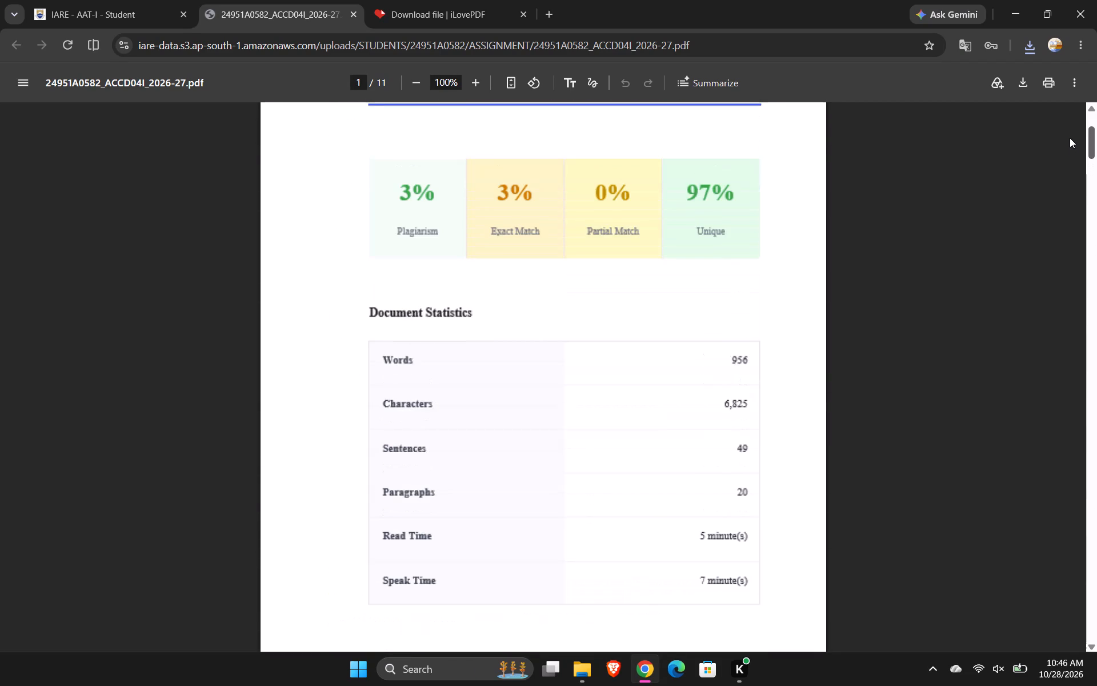
{"action": "left_click_drag", "start_coordinate": [1070, 138], "coordinate": [1072, 121]}
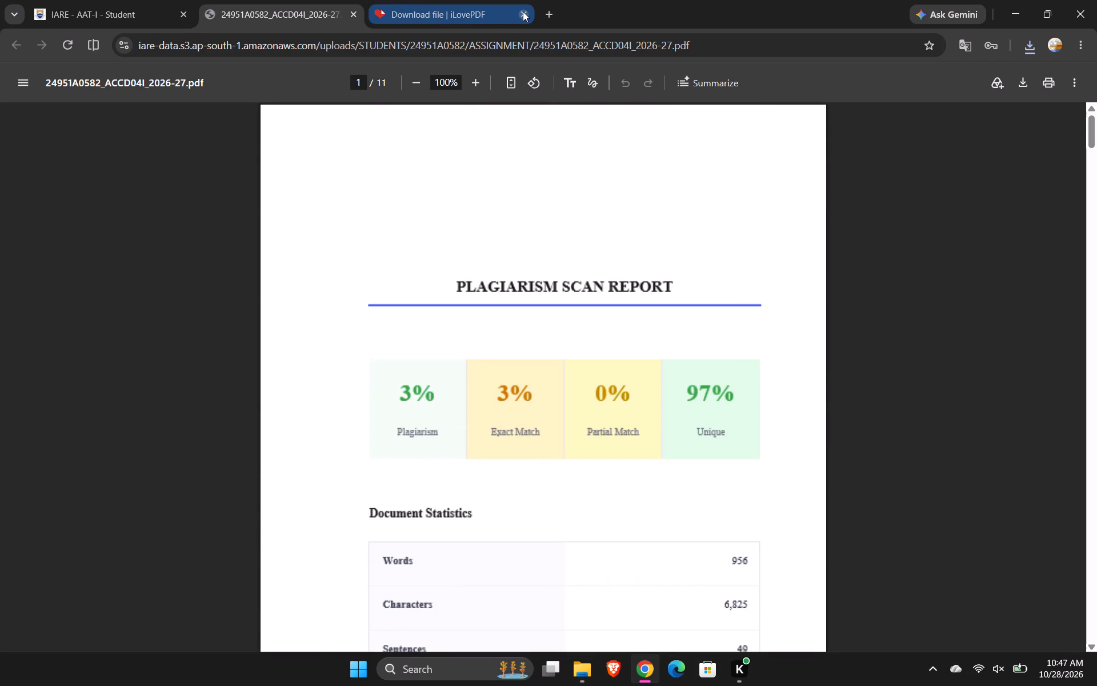
Close the iLovePDF download page.
{"action": "left_click", "coordinate": [523, 11]}
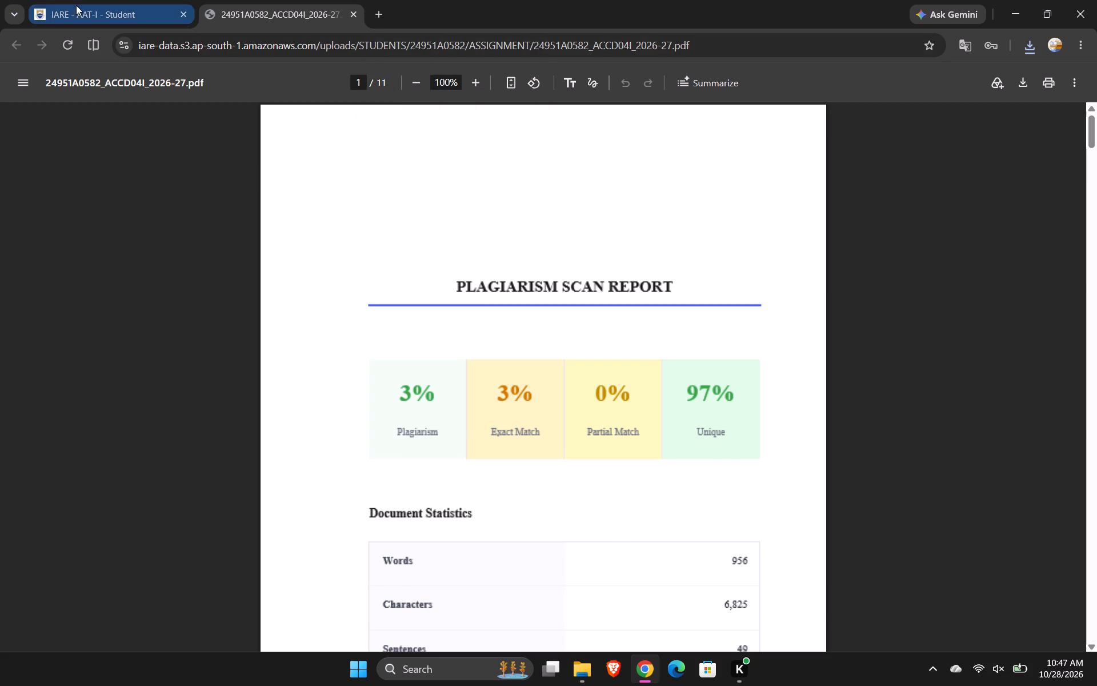
Return to the AAT-I page and get the Artificial Intelligence (ACSD21) assignment questions.
{"action": "left_click", "coordinate": [76, 5]}
{"action": "scroll", "coordinate": [916, 528], "scroll_direction": "down", "scroll_amount": 9}
{"action": "scroll", "coordinate": [916, 525], "scroll_direction": "up", "scroll_amount": 4}
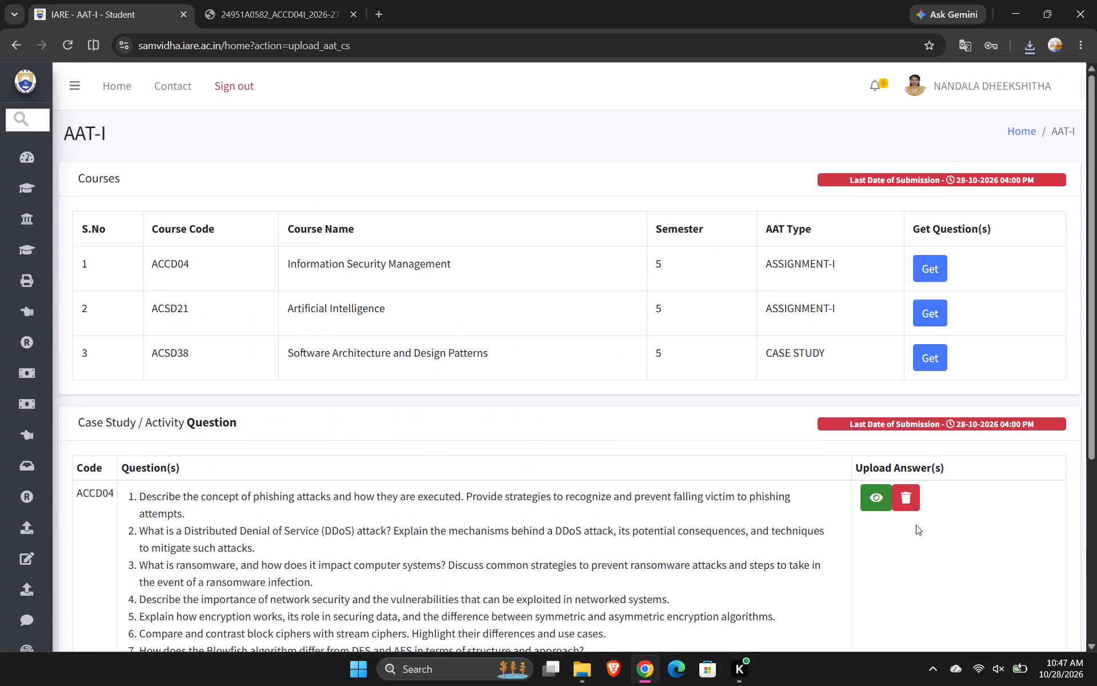
{"action": "left_click", "coordinate": [936, 305]}
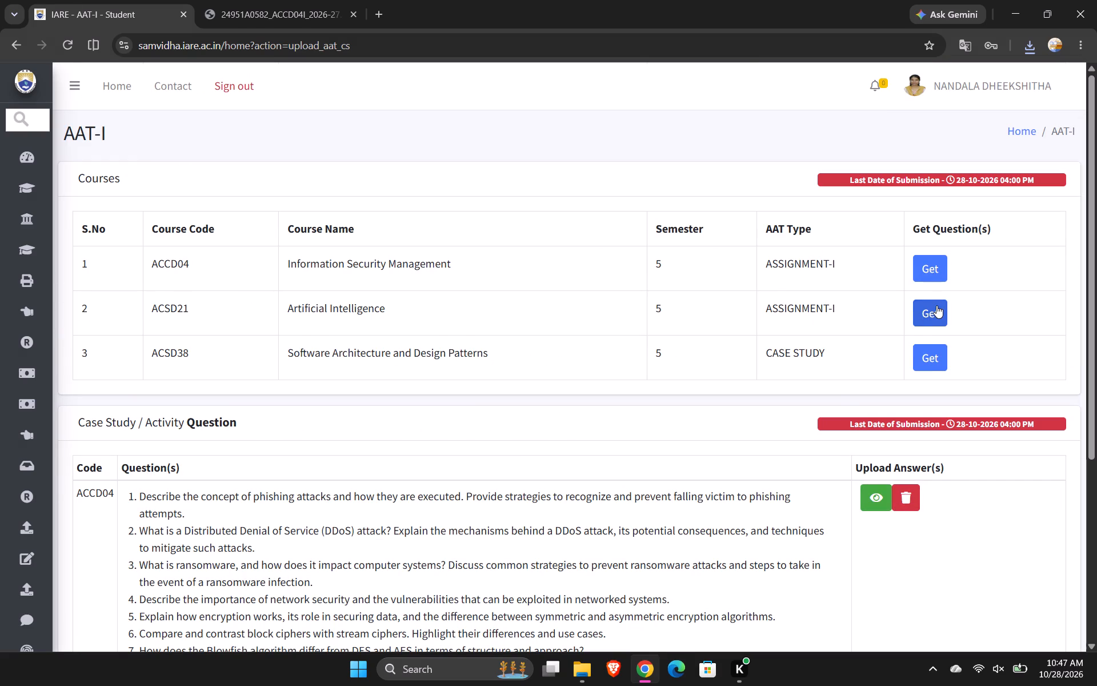
{"action": "left_click", "coordinate": [545, 448]}
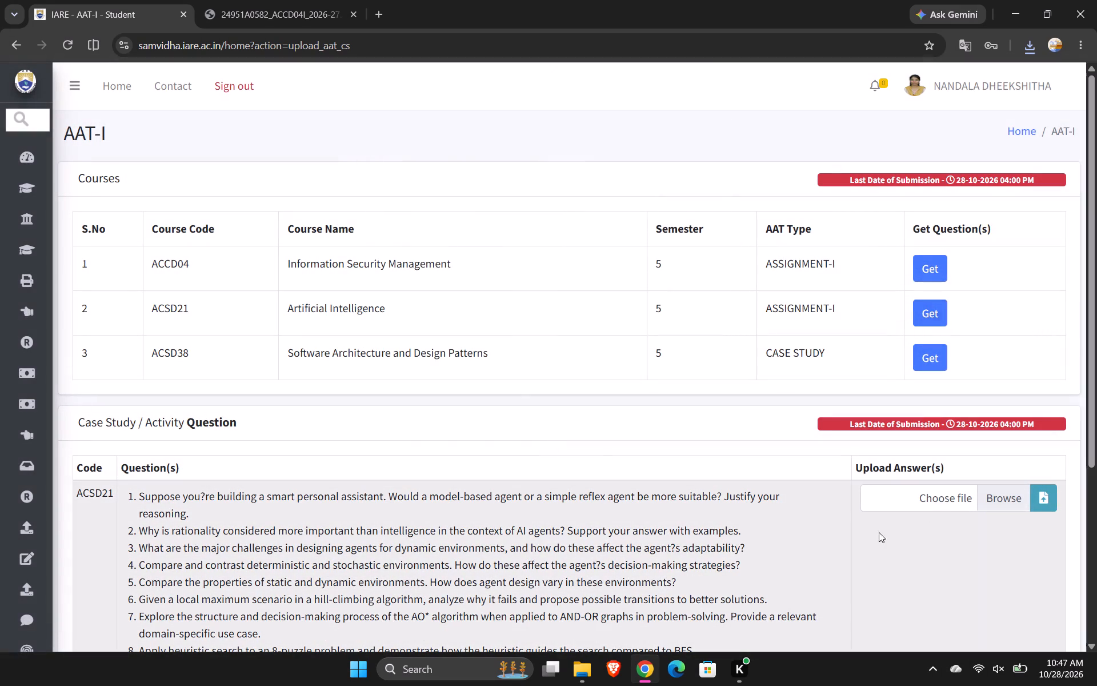
Upload "AI Ammu assignment edited doc" from Downloads as the answer for ACSD21.
{"action": "left_click", "coordinate": [1006, 497]}
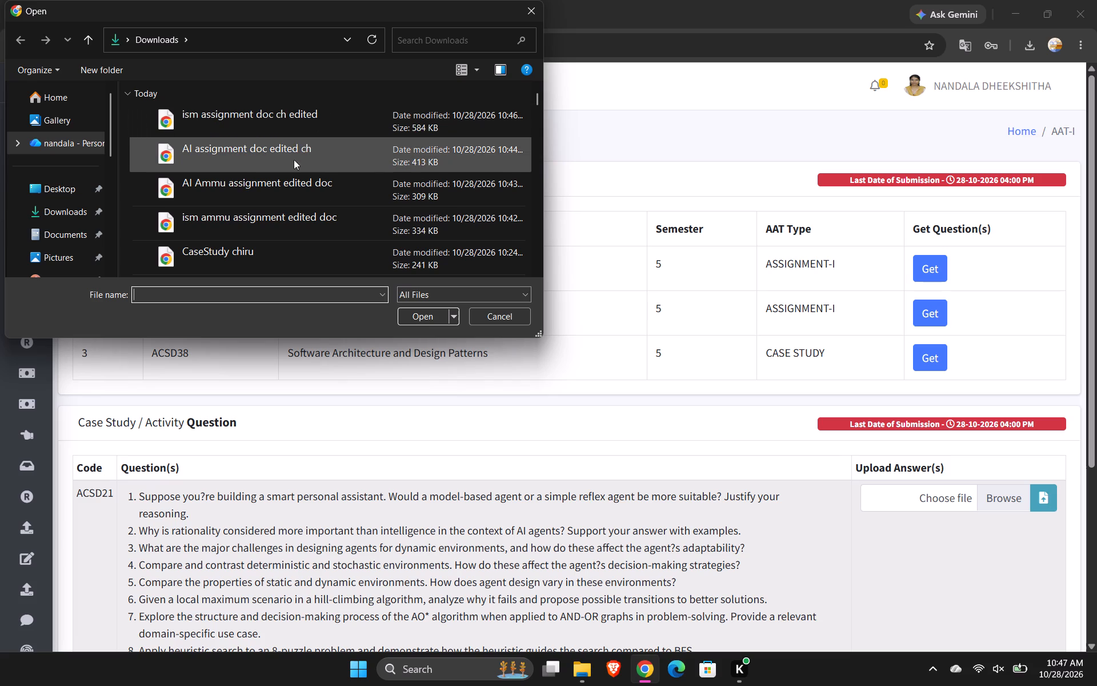
{"action": "left_click", "coordinate": [291, 196]}
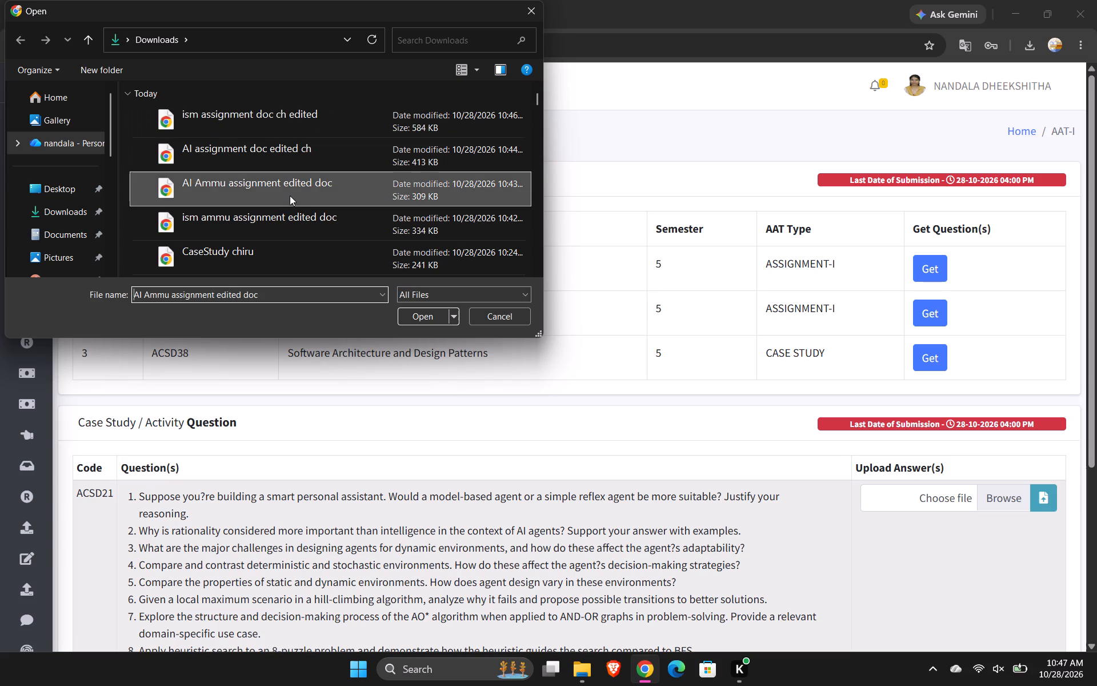
{"action": "left_click", "coordinate": [429, 314]}
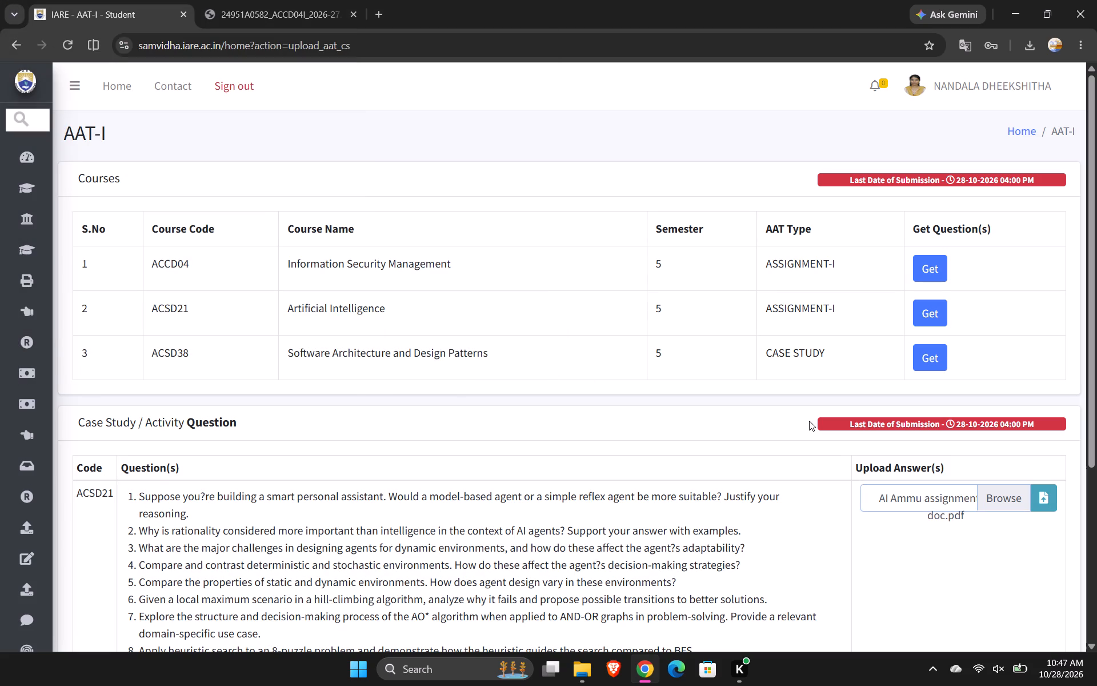
{"action": "key", "text": "Return"}
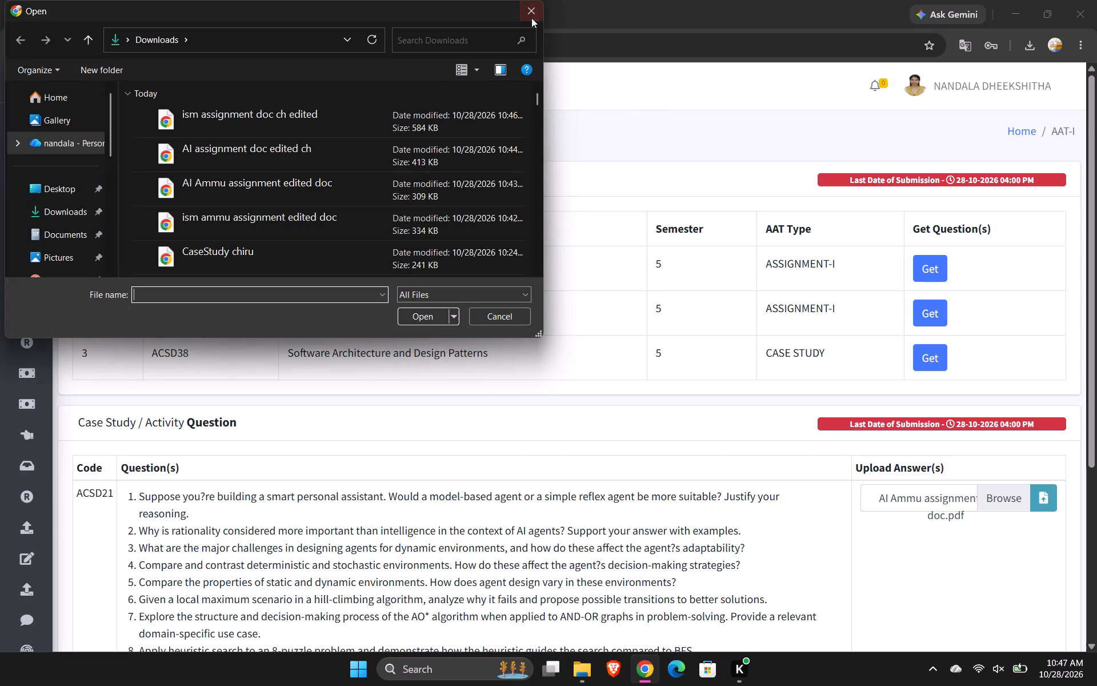
{"action": "left_click", "coordinate": [519, 7]}
{"action": "scroll", "coordinate": [703, 420], "scroll_direction": "up", "scroll_amount": 1}
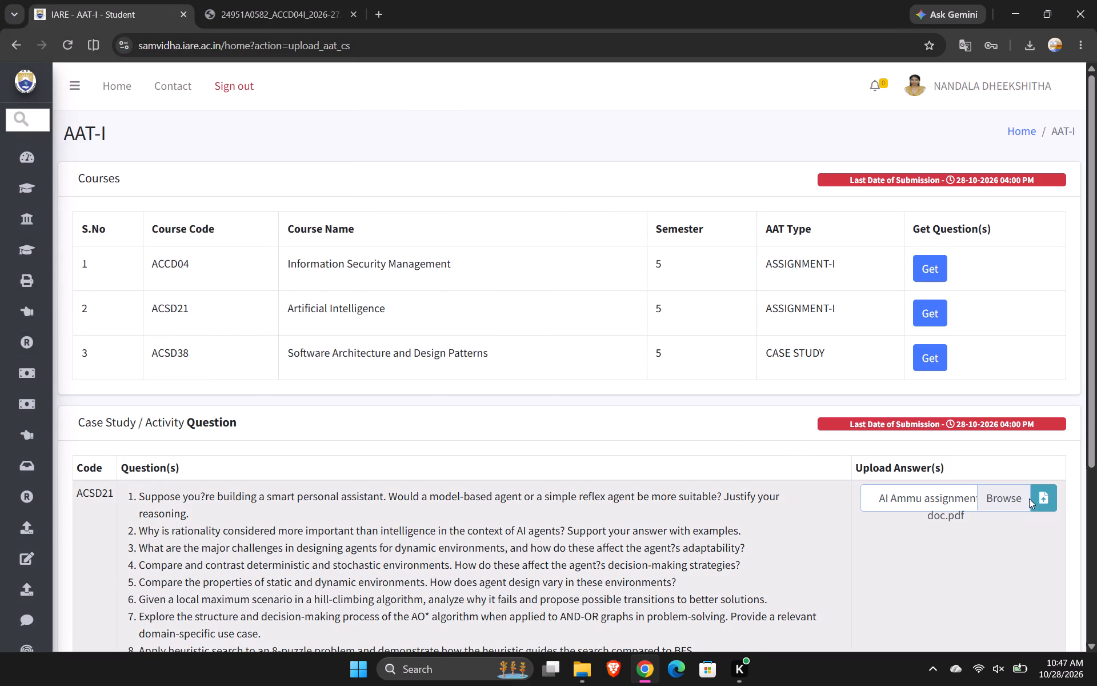
{"action": "left_click", "coordinate": [1050, 493]}
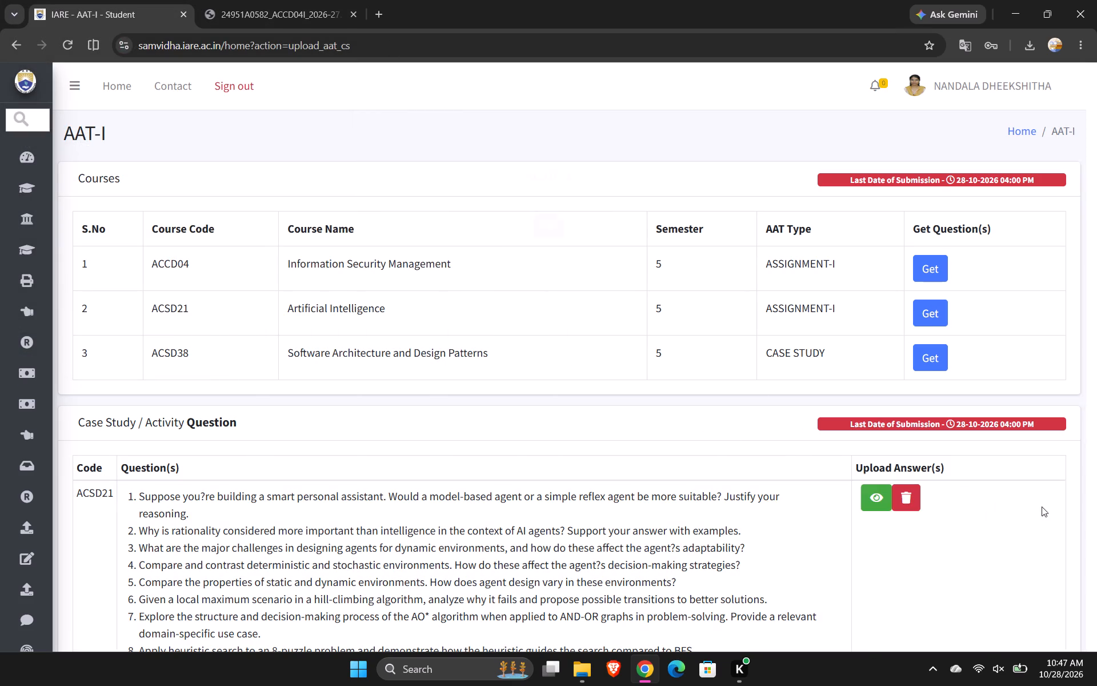
Open the uploaded ACSD21 answer PDF and check its assignment cover page and the start of the first question.
{"action": "left_click", "coordinate": [551, 441]}
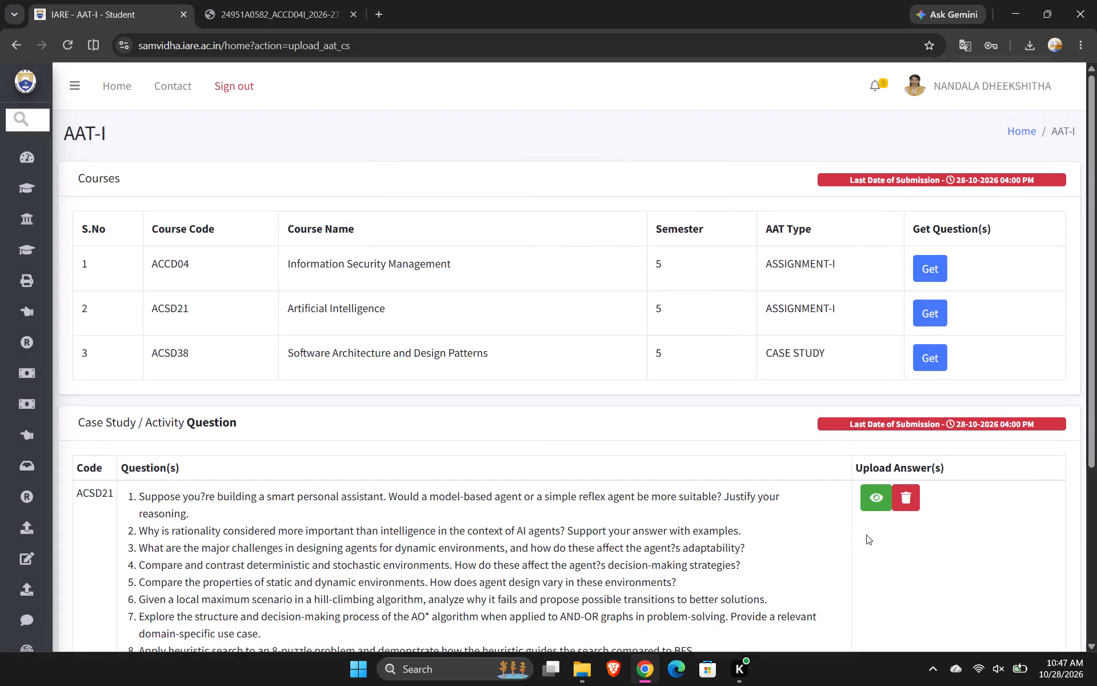
{"action": "left_click", "coordinate": [880, 503]}
{"action": "scroll", "coordinate": [634, 399], "scroll_direction": "down", "scroll_amount": 16}
{"action": "scroll", "coordinate": [641, 401], "scroll_direction": "up", "scroll_amount": 3}
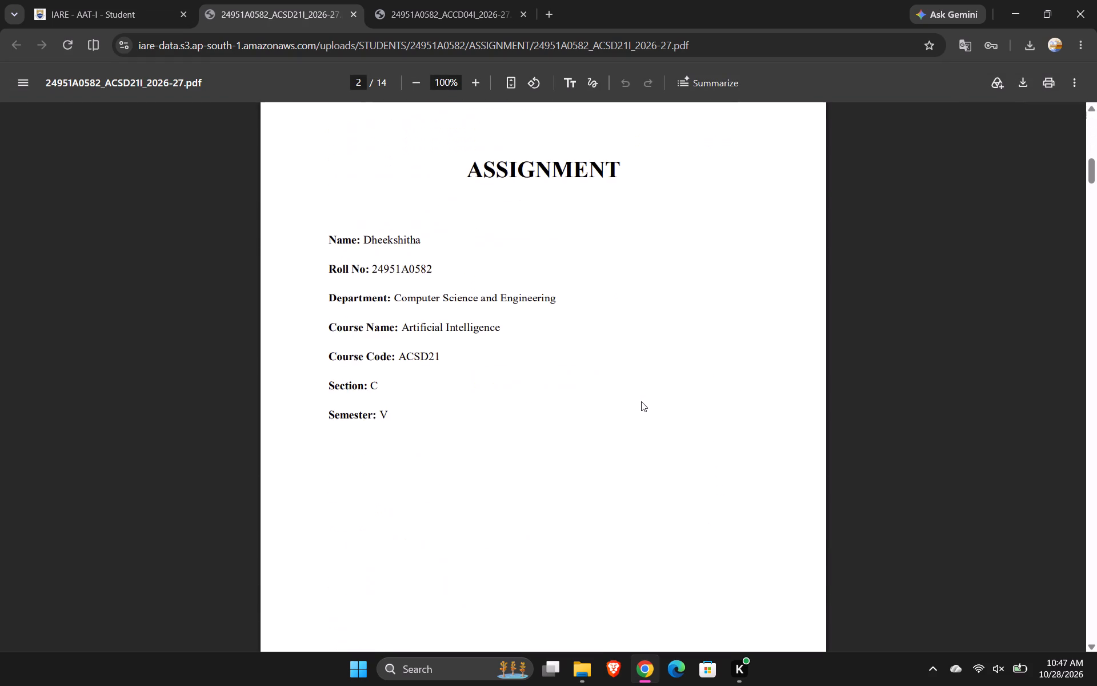
{"action": "scroll", "coordinate": [641, 401], "scroll_direction": "down", "scroll_amount": 16}
{"action": "scroll", "coordinate": [641, 402], "scroll_direction": "up", "scroll_amount": 13}
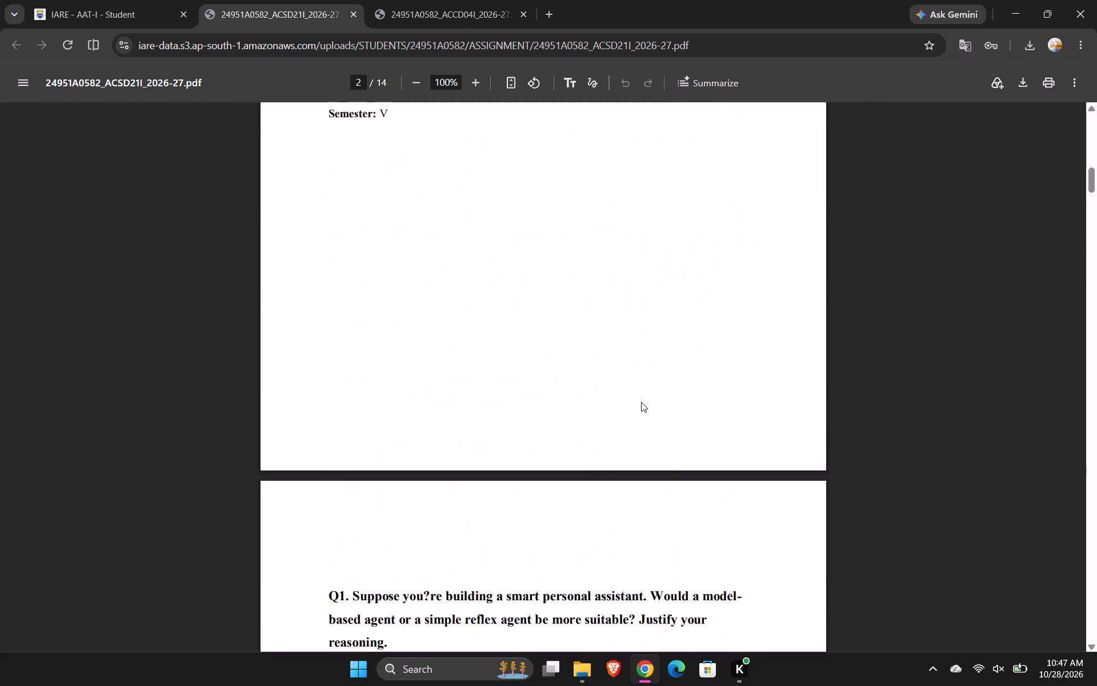
{"action": "scroll", "coordinate": [641, 402], "scroll_direction": "up", "scroll_amount": 4}
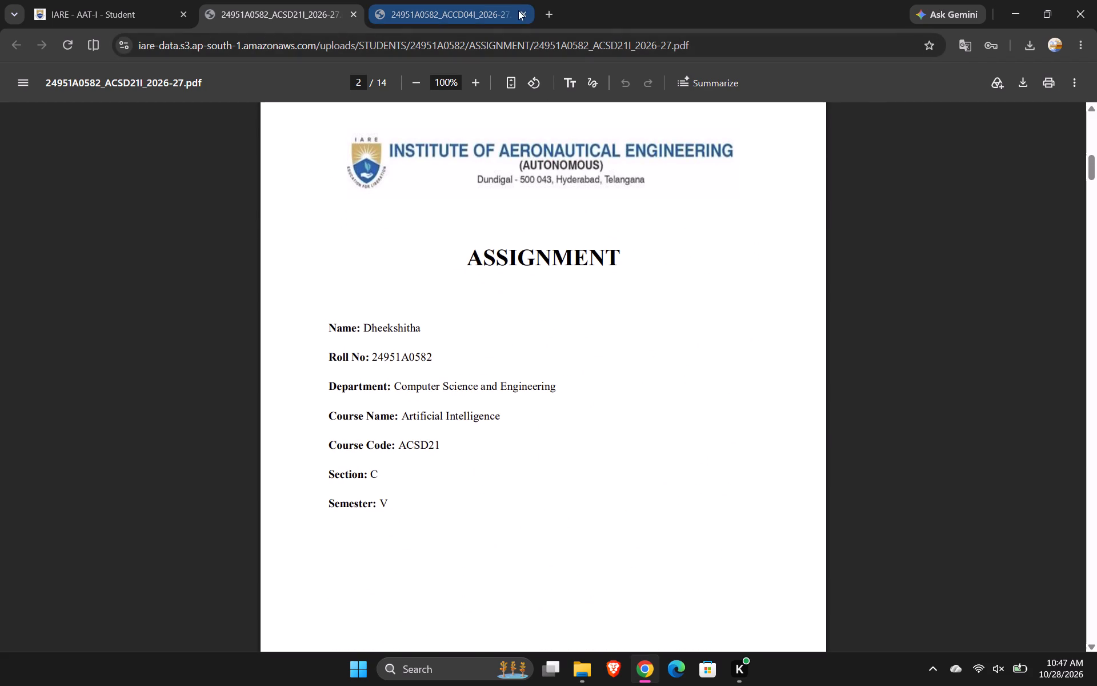
Close the ACCD04 and ACSD21 answer PDFs to return to the AAT-I page.
{"action": "left_click", "coordinate": [521, 14]}
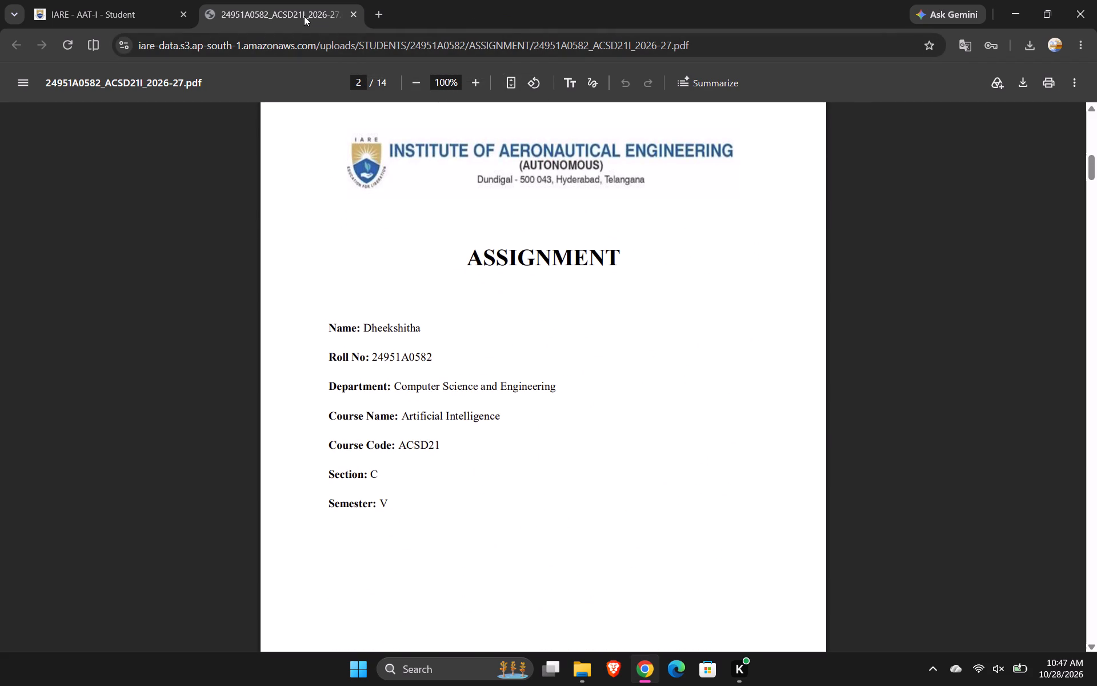
{"action": "left_click", "coordinate": [304, 16]}
{"action": "left_click", "coordinate": [355, 16]}
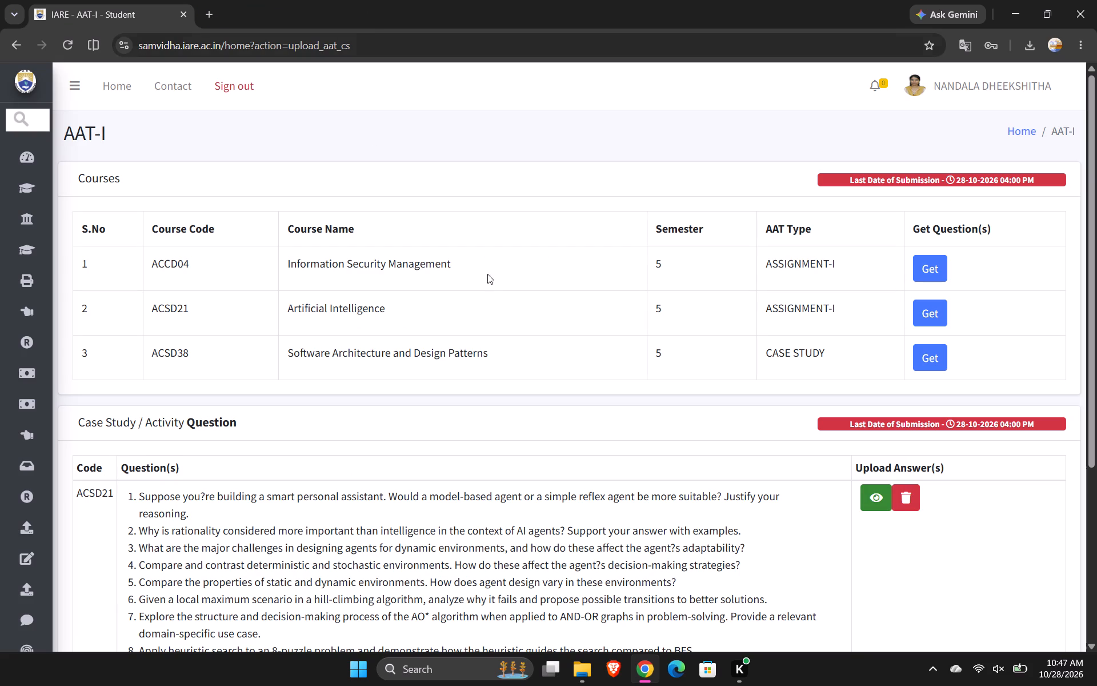
Get the case study question for Software Architecture and Design Patterns (ACSD38).
{"action": "left_click", "coordinate": [927, 361]}
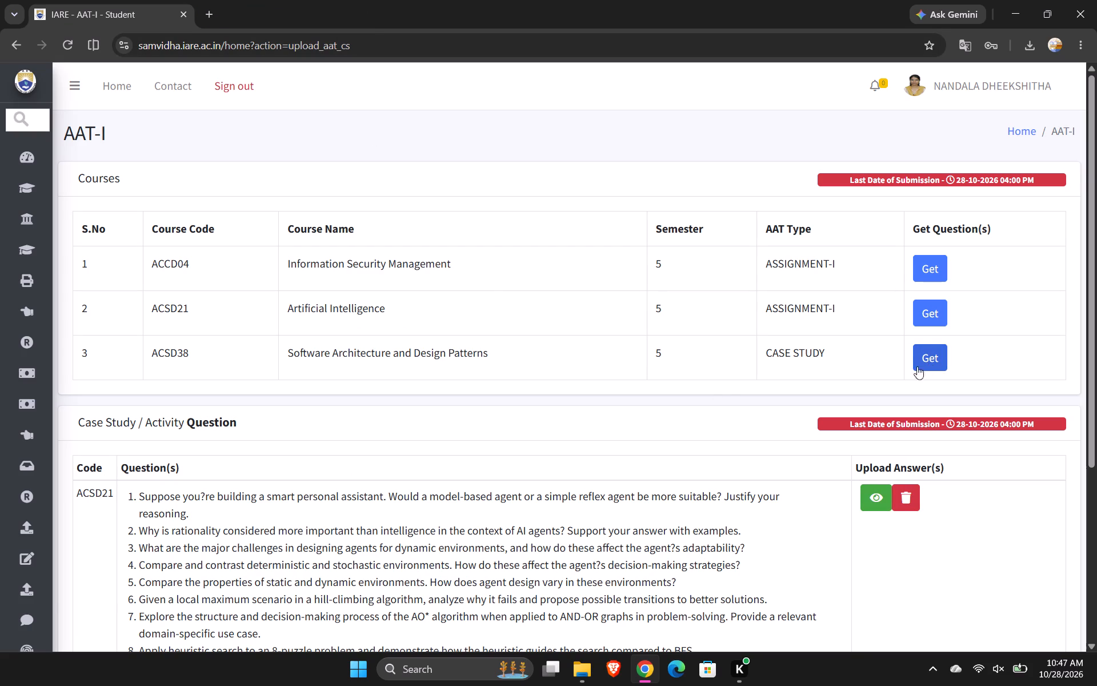
{"action": "left_click", "coordinate": [552, 444]}
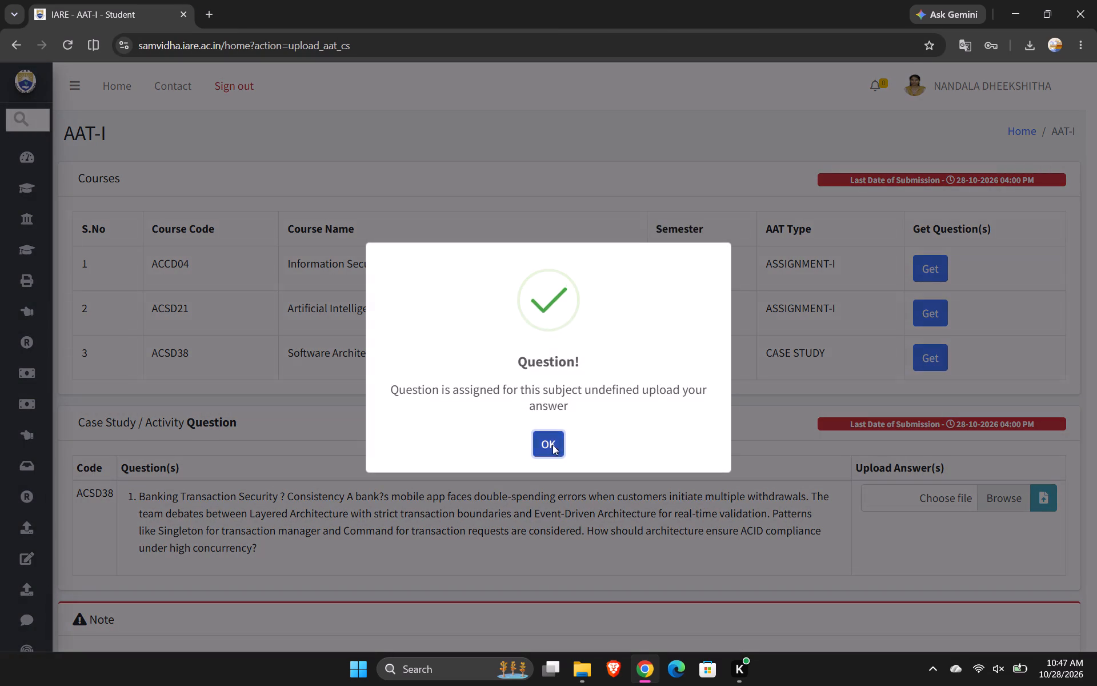
Upload the PDF "CaseStudy_ACSD38_AAT-I (1)" from Downloads as the answer for ACSD38.
{"action": "left_click", "coordinate": [895, 497]}
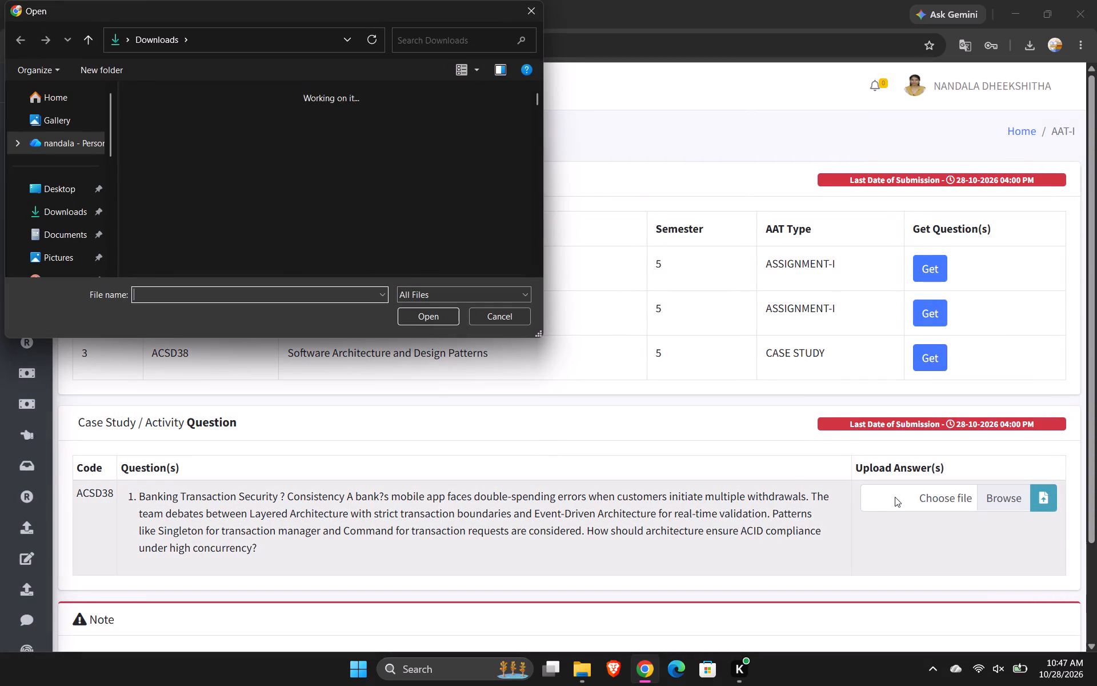
{"action": "scroll", "coordinate": [310, 236], "scroll_direction": "down", "scroll_amount": 2}
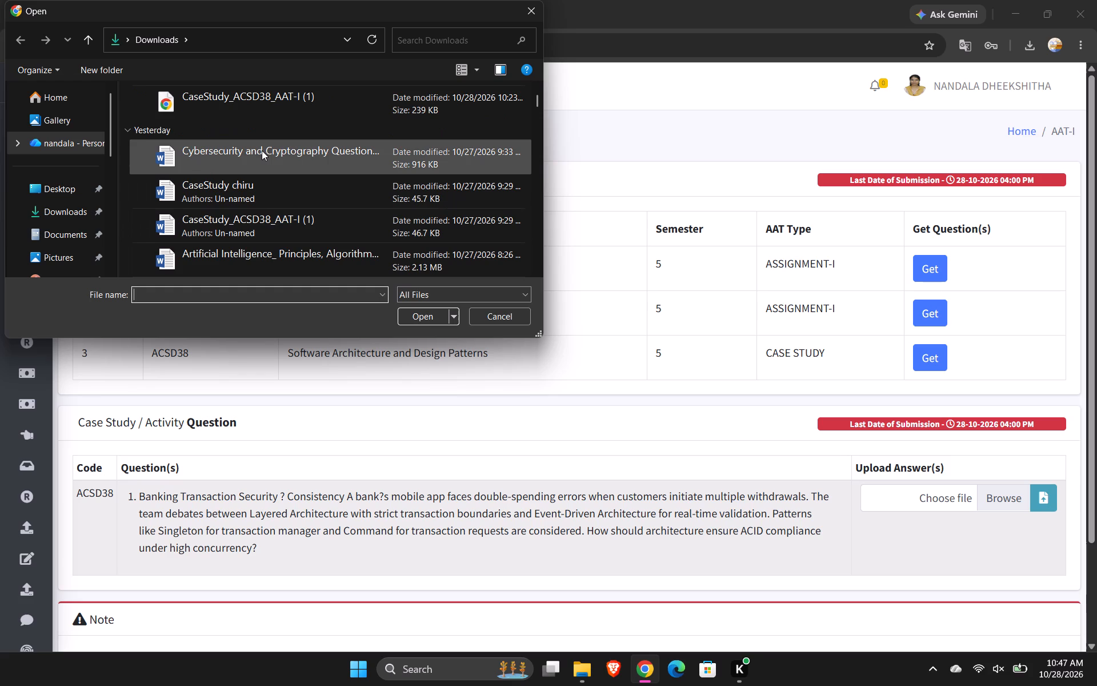
{"action": "scroll", "coordinate": [270, 127], "scroll_direction": "up", "scroll_amount": 2}
{"action": "scroll", "coordinate": [270, 265], "scroll_direction": "down", "scroll_amount": 1}
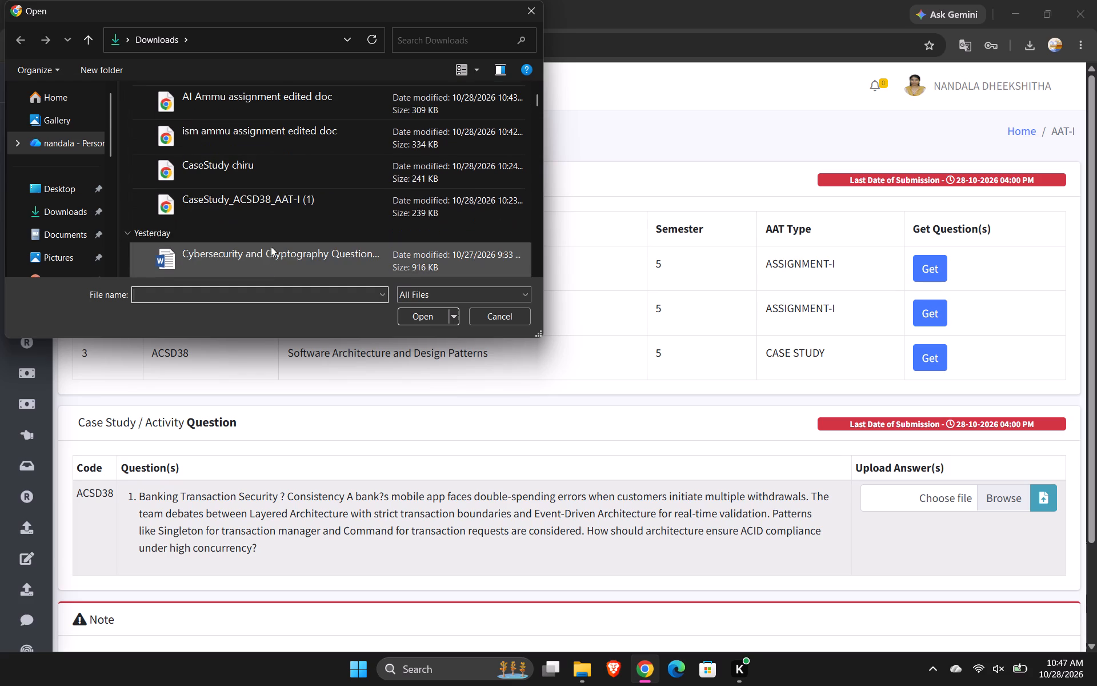
{"action": "left_click", "coordinate": [270, 205]}
{"action": "left_click", "coordinate": [421, 316]}
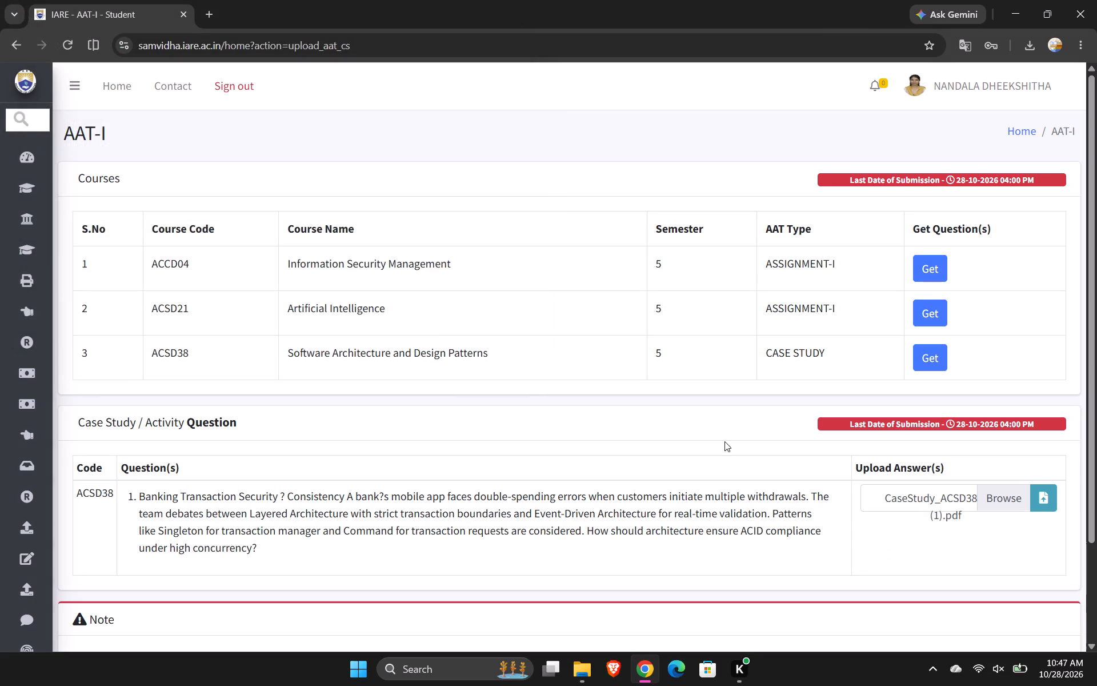
{"action": "left_click", "coordinate": [1055, 490]}
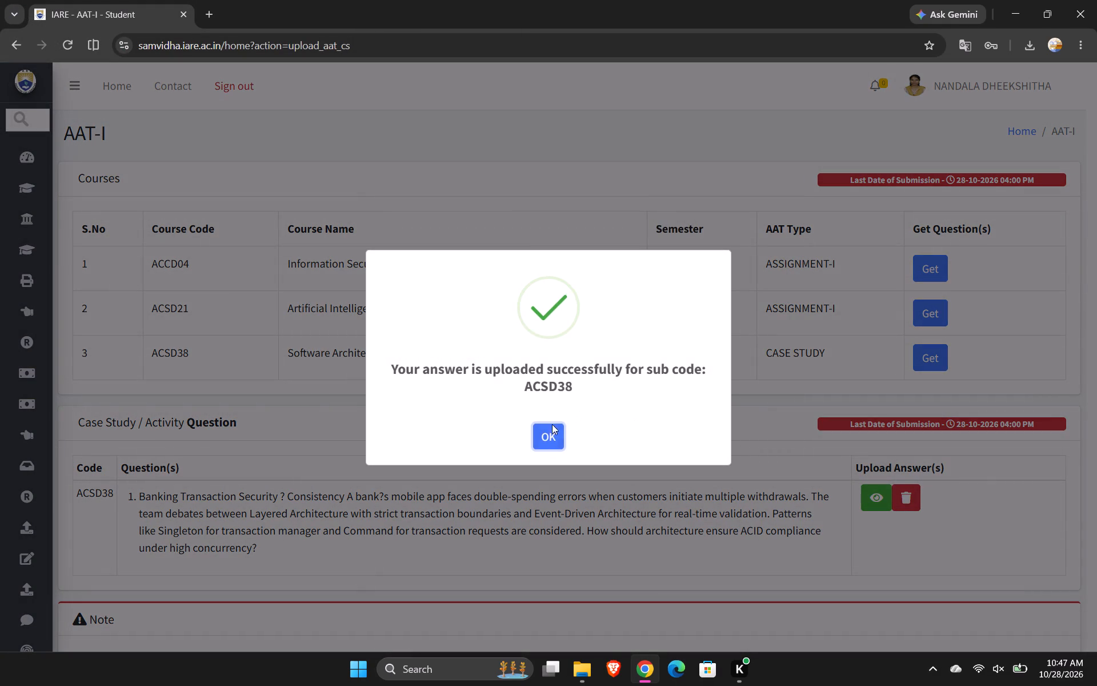
{"action": "left_click", "coordinate": [550, 432]}
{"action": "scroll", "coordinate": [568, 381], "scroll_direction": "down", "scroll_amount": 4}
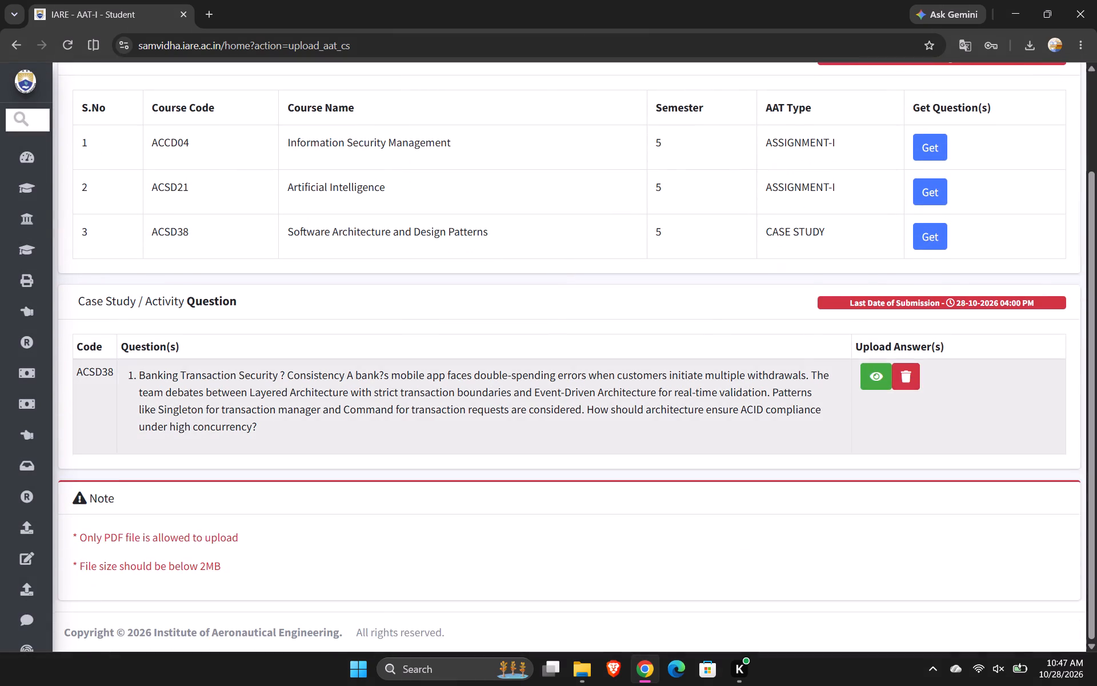
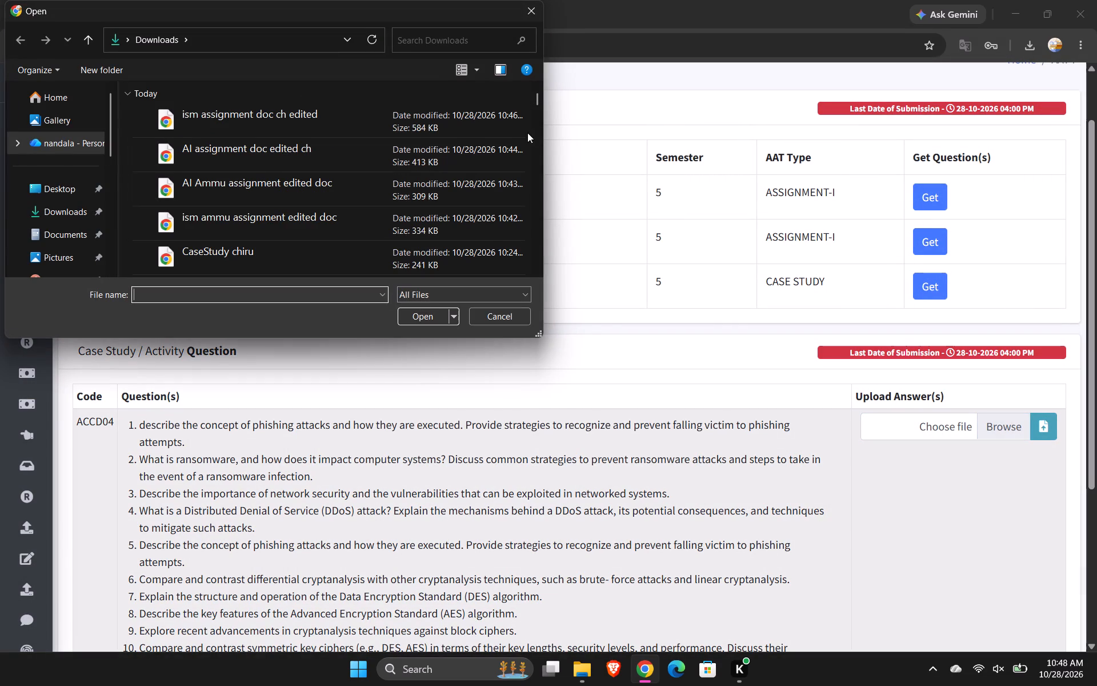
Upload the PDF "ism assignment doc ch edited" from Downloads as the answer for Information Security Management (ACCD04).
{"action": "left_click", "coordinate": [230, 127]}
{"action": "left_click", "coordinate": [418, 311]}
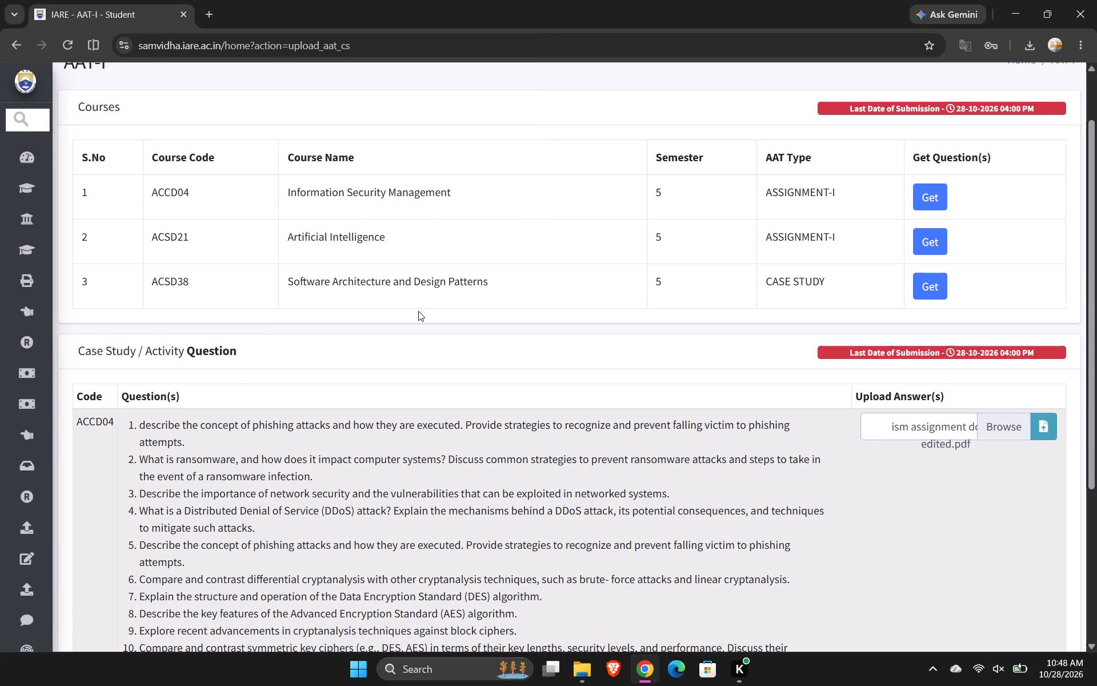
{"action": "left_click", "coordinate": [1039, 425]}
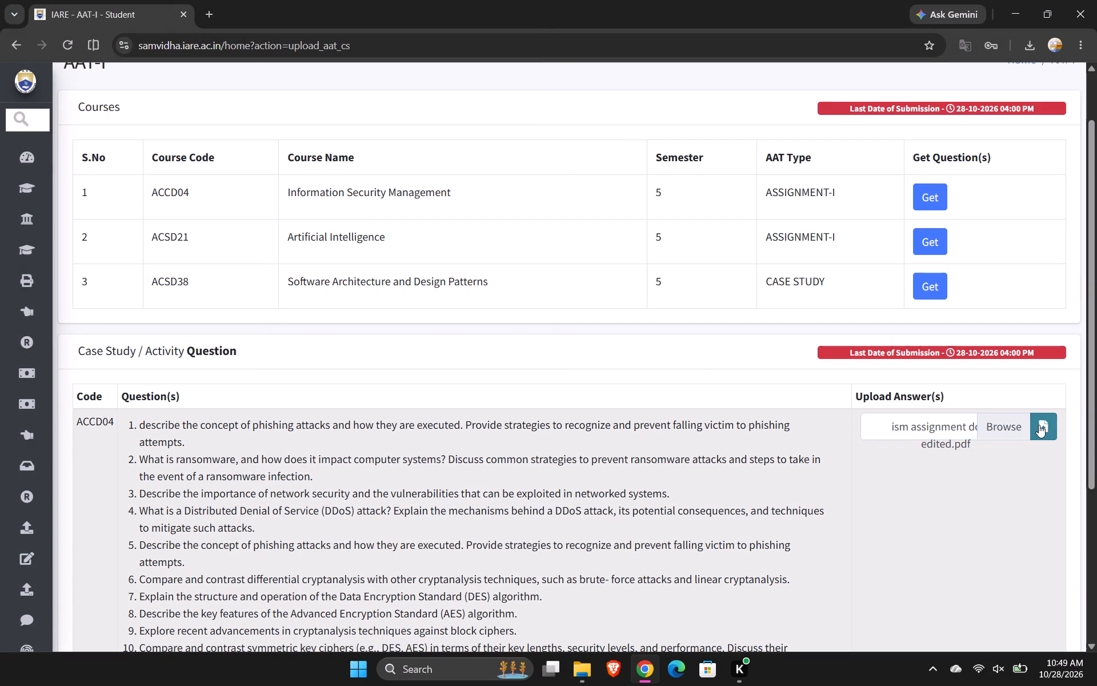
{"action": "left_click", "coordinate": [545, 430]}
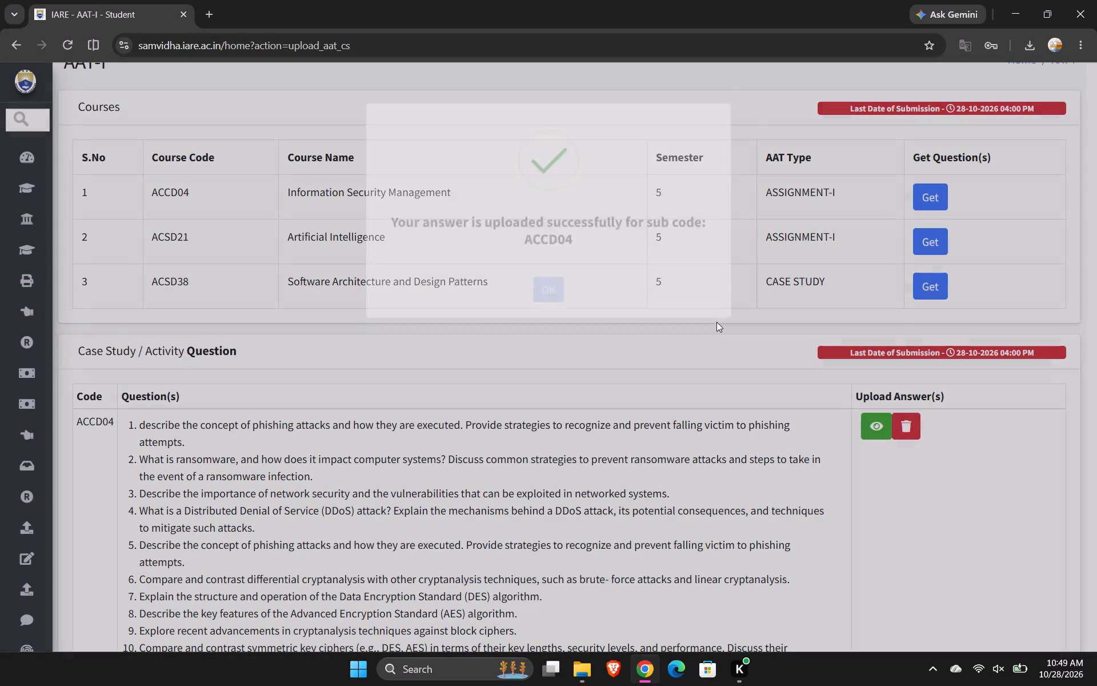
Get the Artificial Intelligence (ACSD21) questions and upload the PDF "AI assignment doc edited ch" from Downloads as the answer.
{"action": "left_click", "coordinate": [936, 232]}
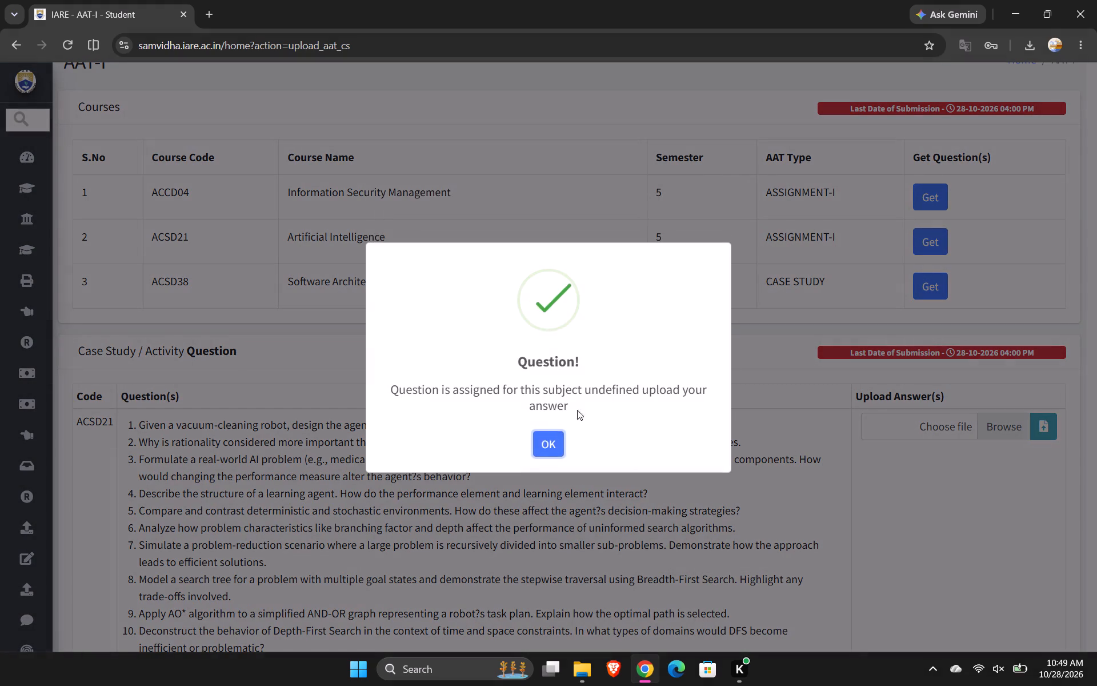
{"action": "left_click", "coordinate": [540, 437]}
{"action": "left_click", "coordinate": [888, 424]}
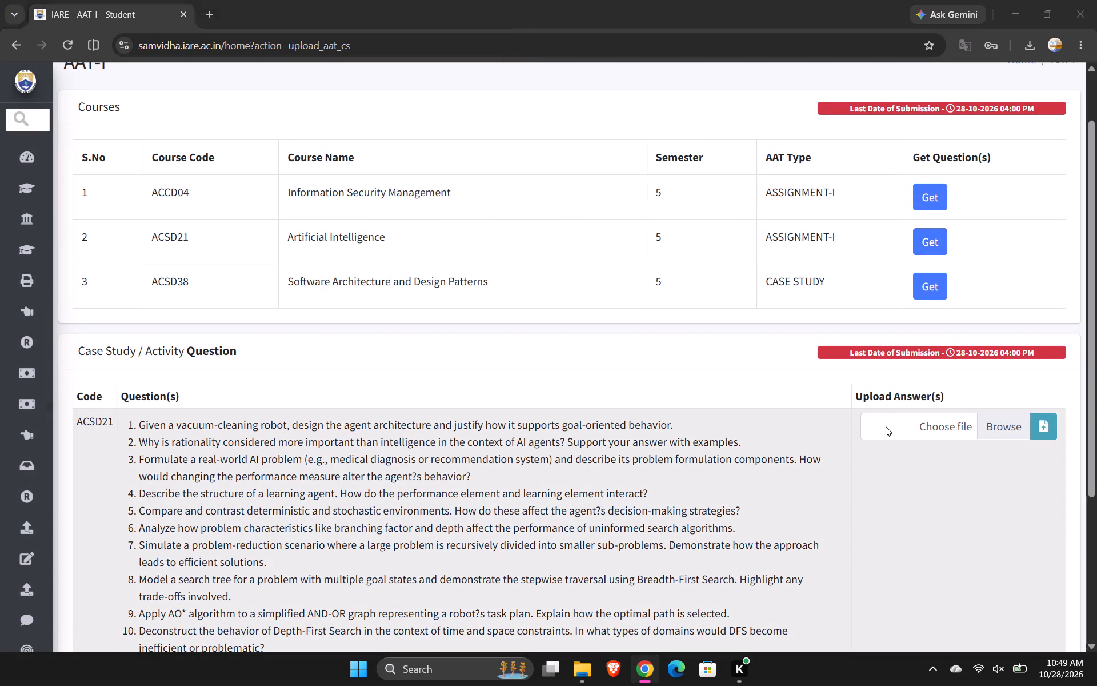
{"action": "left_click", "coordinate": [229, 150]}
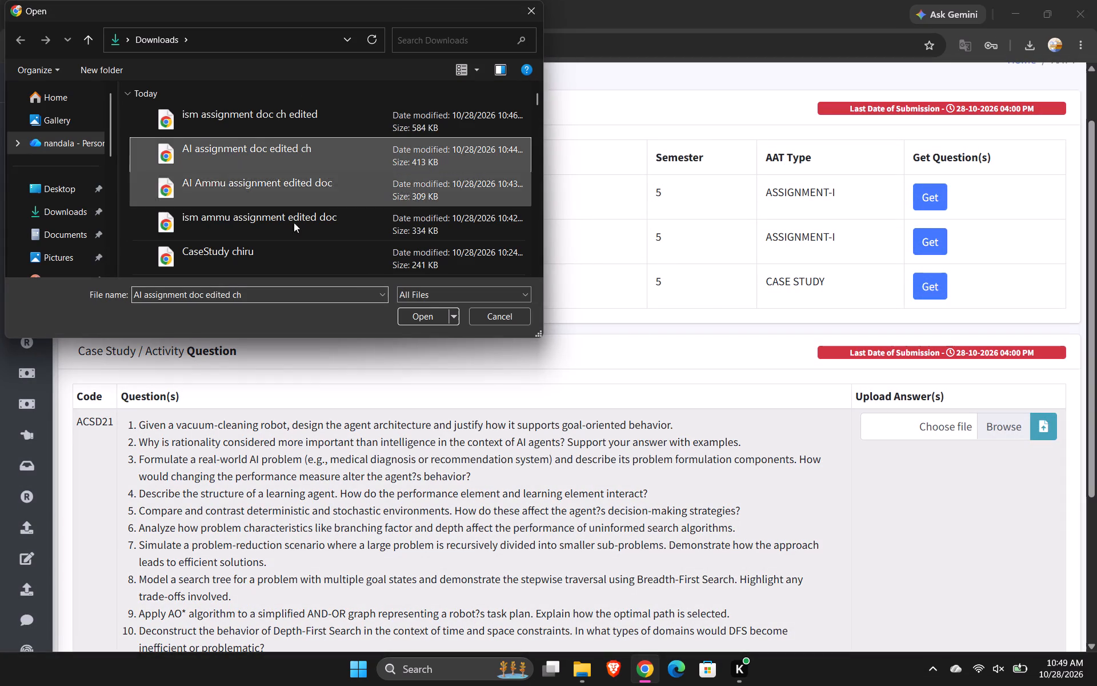
{"action": "left_click", "coordinate": [419, 310]}
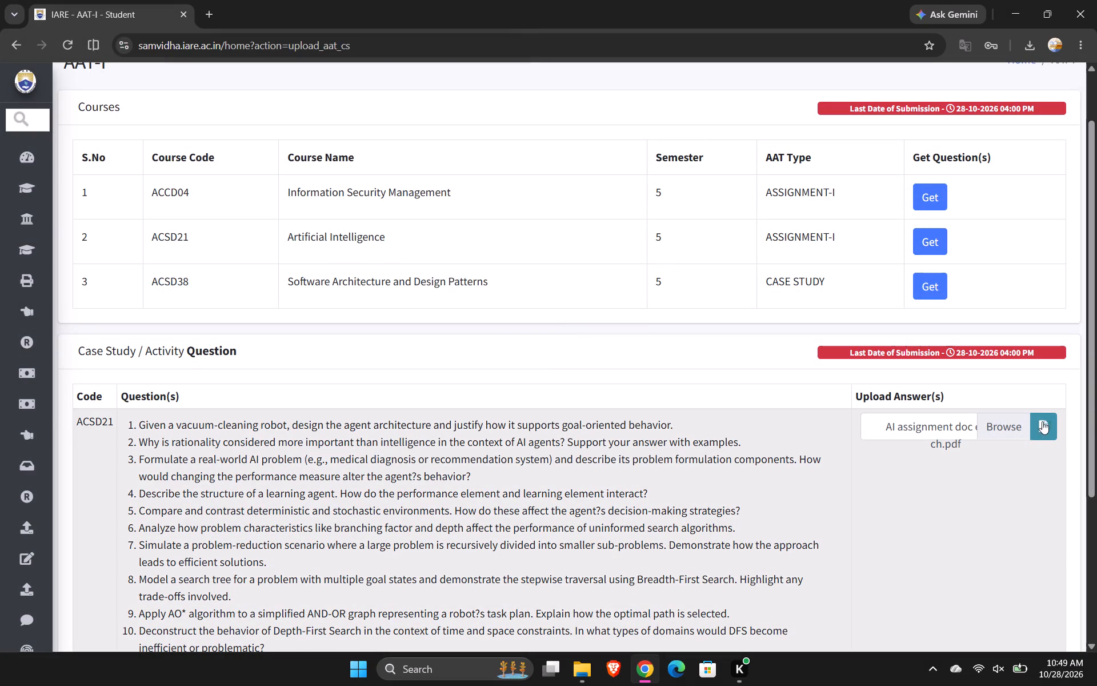
{"action": "left_click", "coordinate": [1050, 420]}
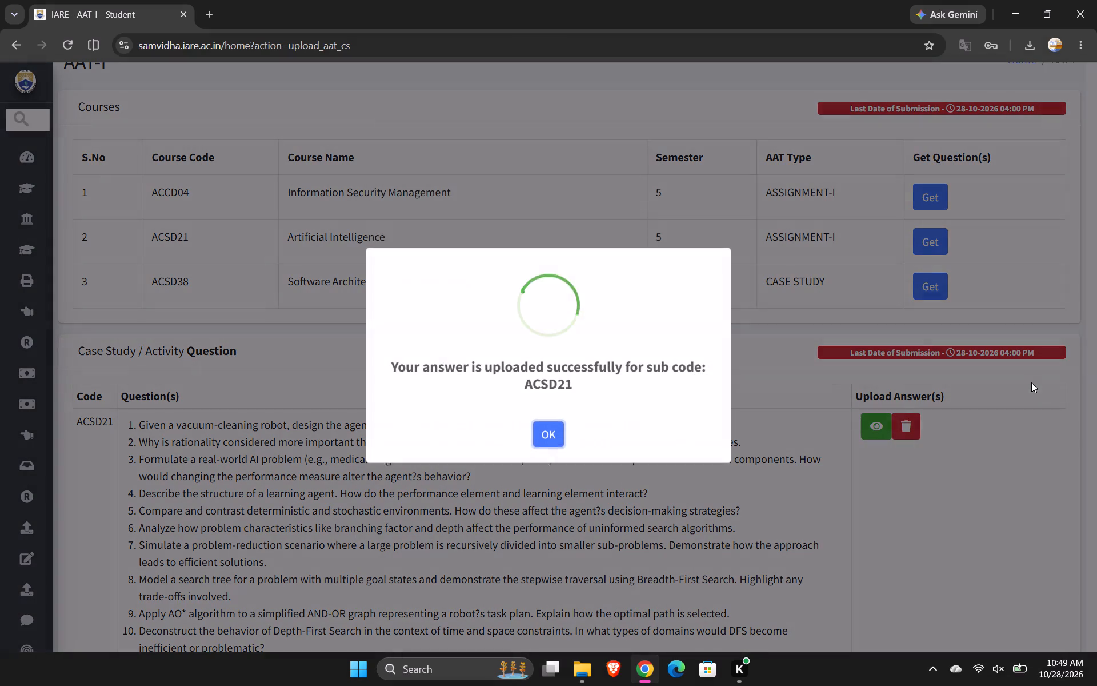
{"action": "left_click", "coordinate": [530, 437]}
{"action": "left_click", "coordinate": [546, 440]}
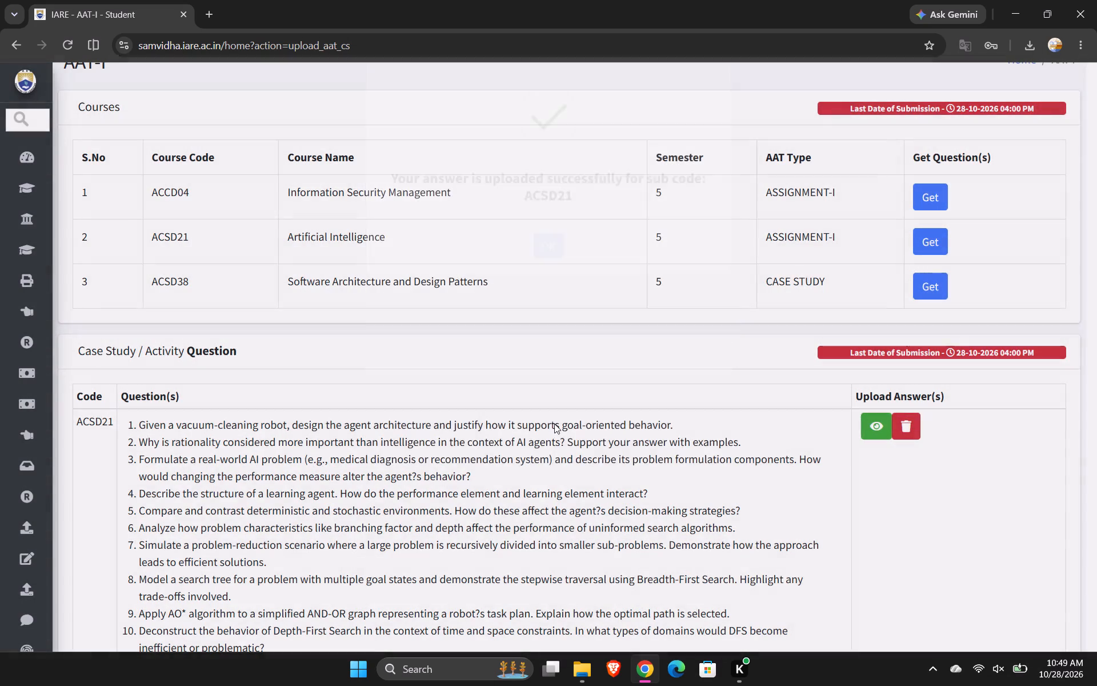
Get the Software Architecture and Design Patterns (ACSD38) question and upload the PDF "CaseStudy chiru" from Downloads as the answer.
{"action": "scroll", "coordinate": [556, 420], "scroll_direction": "down", "scroll_amount": 2}
{"action": "scroll", "coordinate": [558, 409], "scroll_direction": "up", "scroll_amount": 4}
{"action": "left_click", "coordinate": [936, 360]}
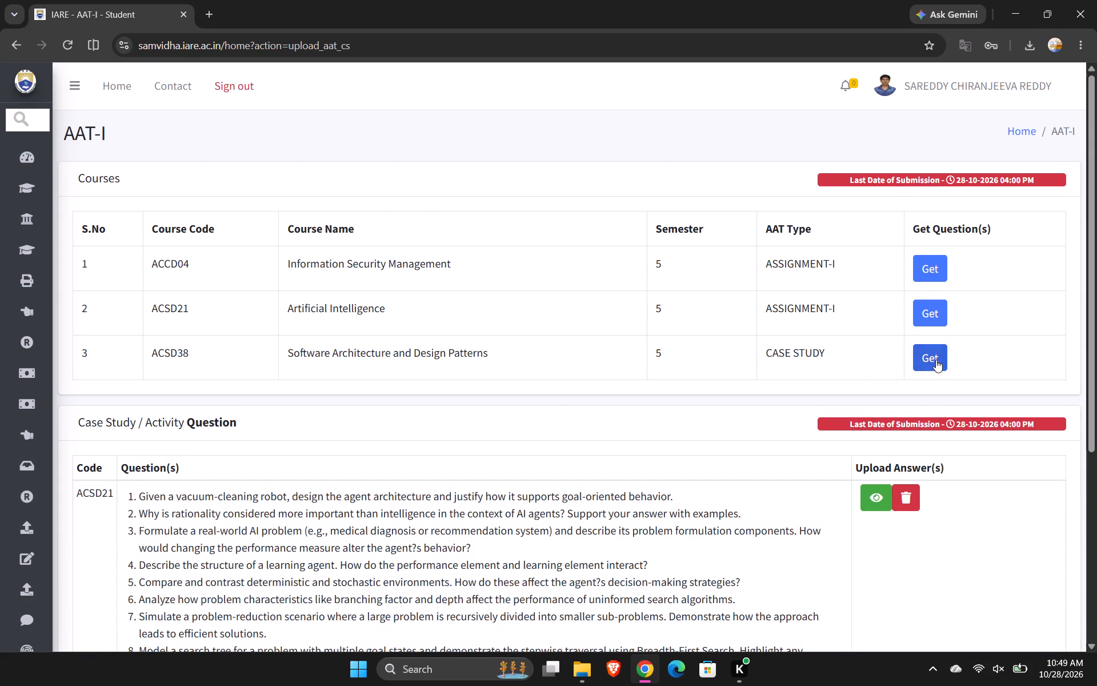
{"action": "left_click", "coordinate": [546, 433]}
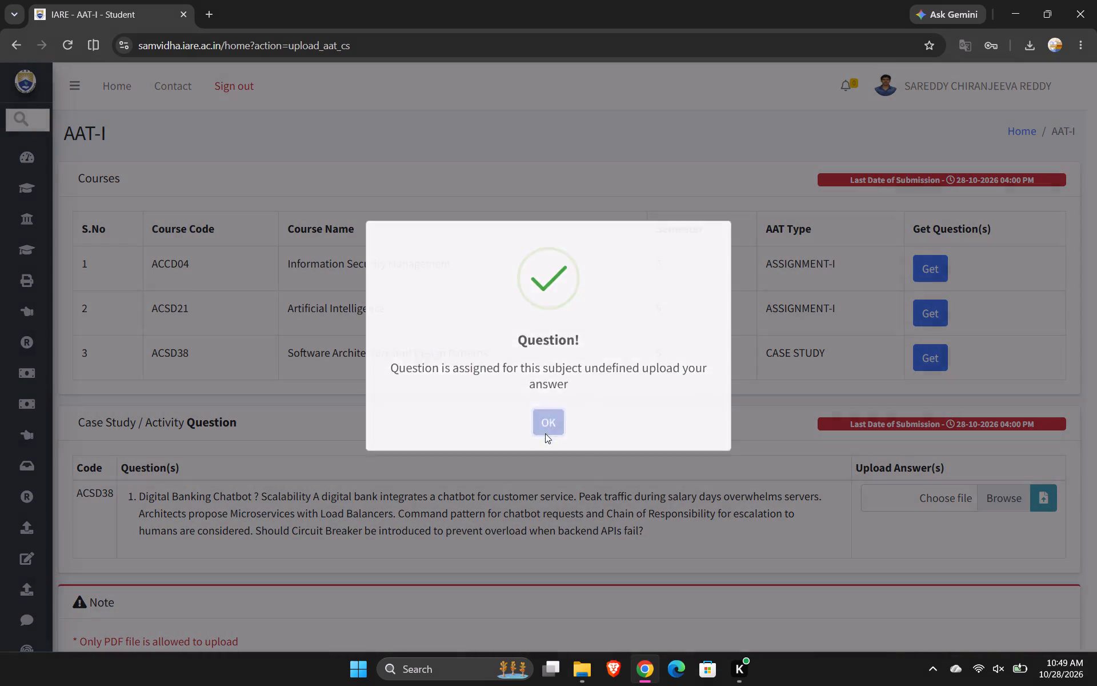
{"action": "left_click", "coordinate": [925, 494]}
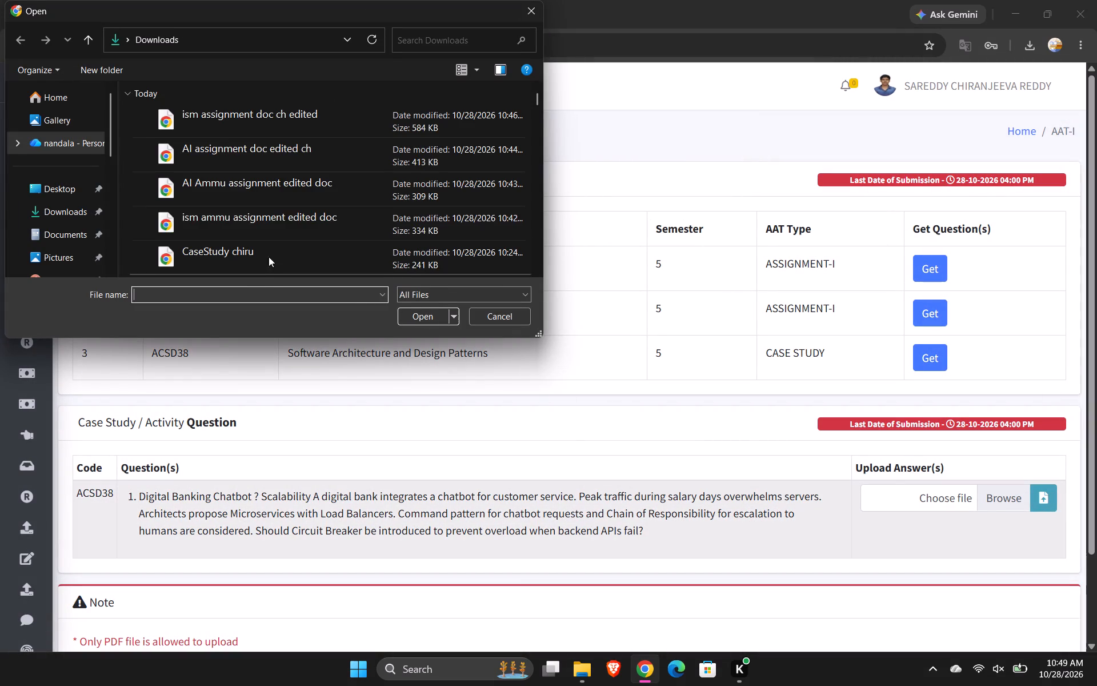
{"action": "scroll", "coordinate": [225, 171], "scroll_direction": "down", "scroll_amount": 2}
{"action": "scroll", "coordinate": [214, 151], "scroll_direction": "up", "scroll_amount": 1}
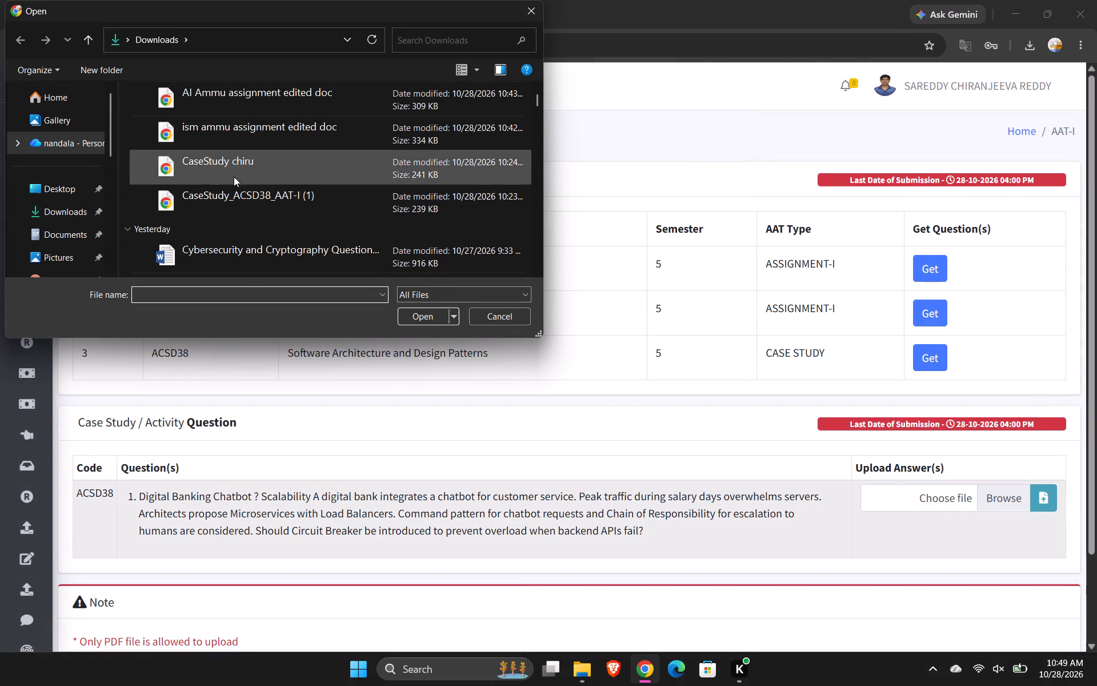
{"action": "left_click", "coordinate": [234, 169]}
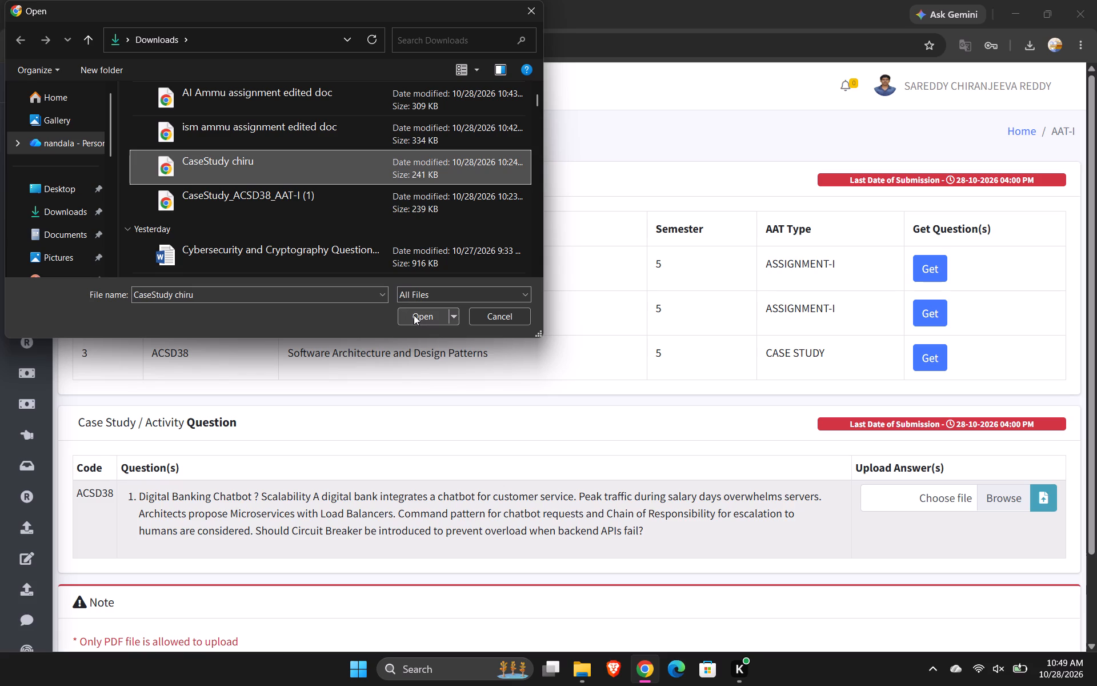
{"action": "left_click", "coordinate": [414, 315]}
{"action": "left_click", "coordinate": [1044, 494]}
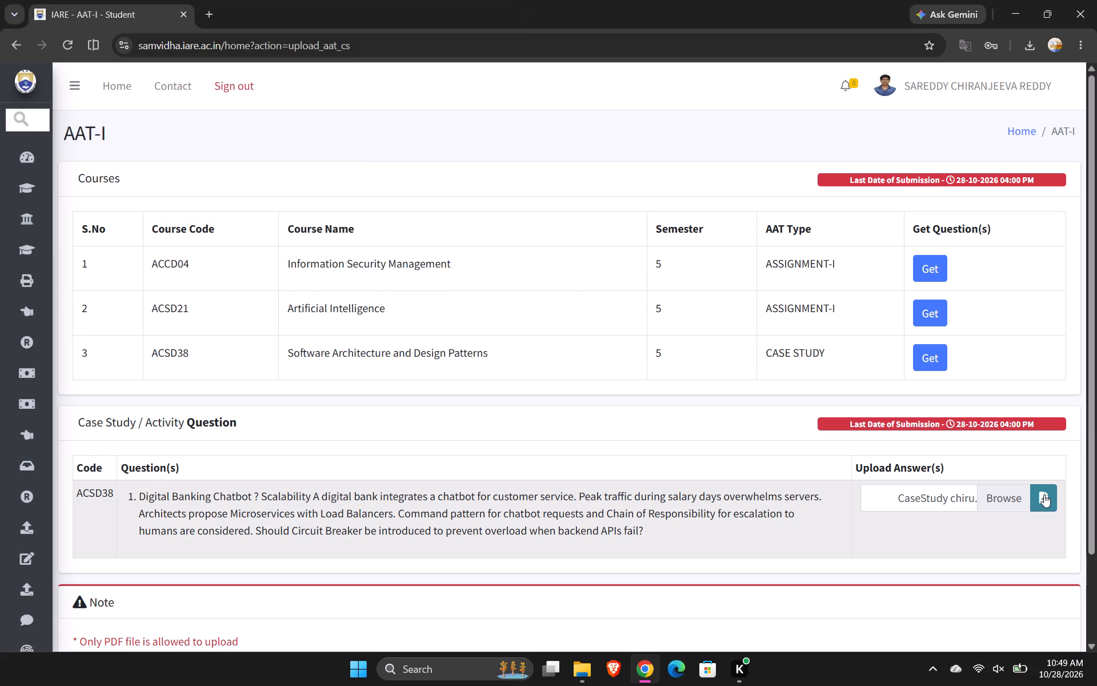
{"action": "left_click", "coordinate": [543, 444]}
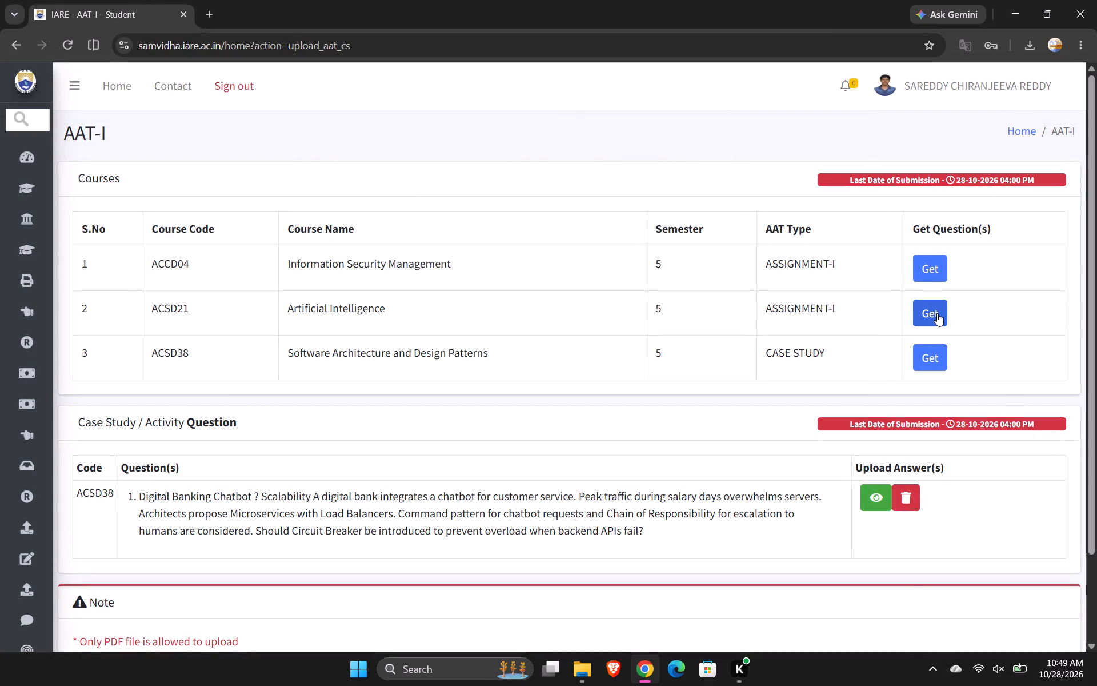
Open the uploaded ACSD38 answer PDF, check its cover page, contents table and body pages, and close it.
{"action": "left_click", "coordinate": [866, 494]}
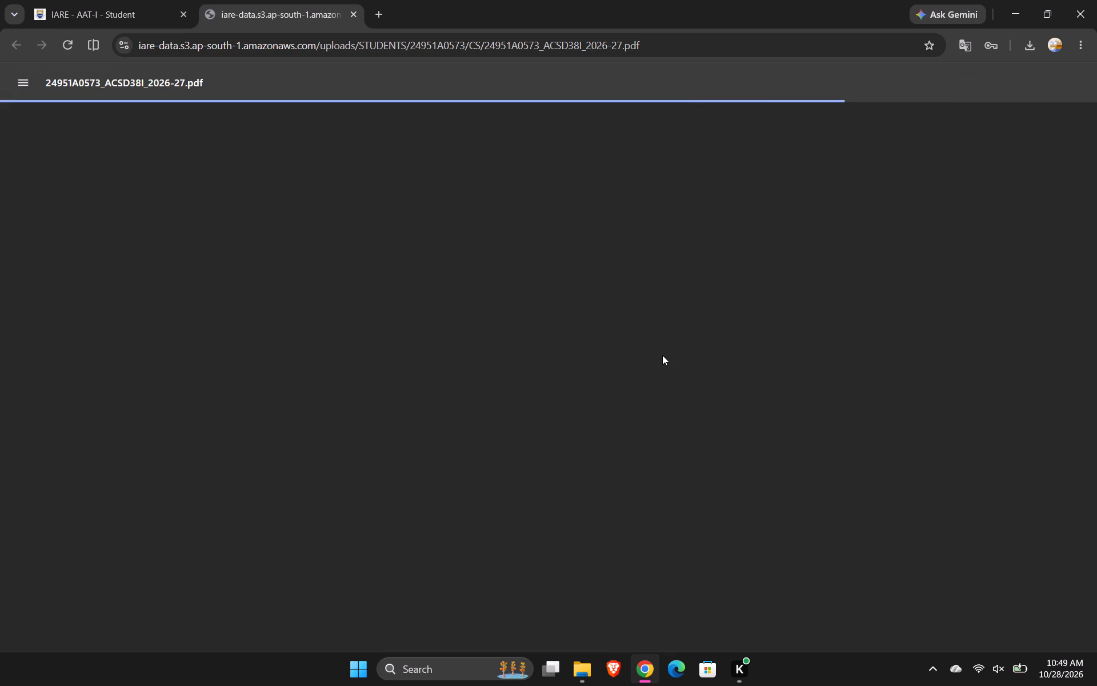
{"action": "left_click", "coordinate": [61, 42]}
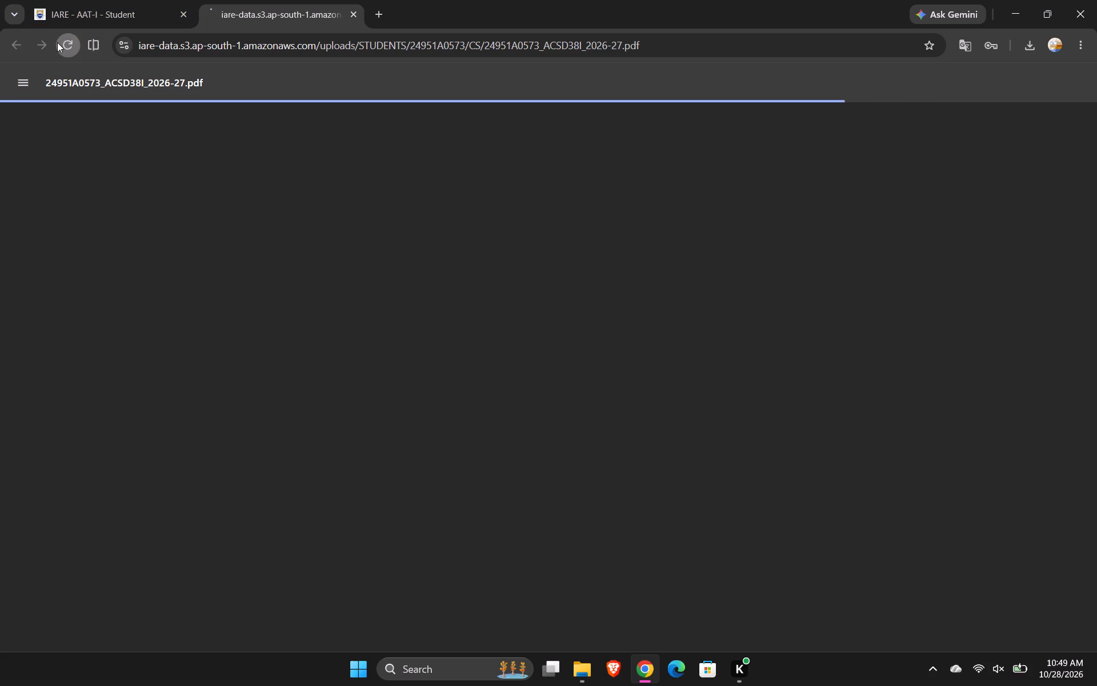
{"action": "double_click", "coordinate": [57, 42]}
{"action": "left_click", "coordinate": [352, 10]}
{"action": "left_click", "coordinate": [878, 497]}
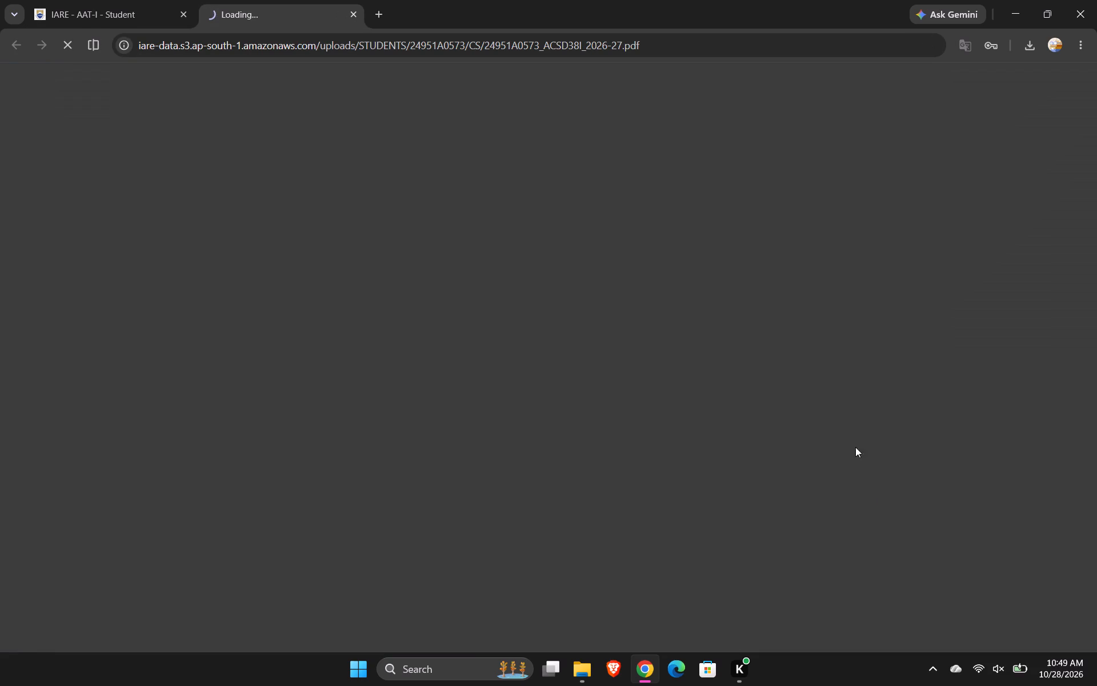
{"action": "scroll", "coordinate": [692, 335], "scroll_direction": "down", "scroll_amount": 5}
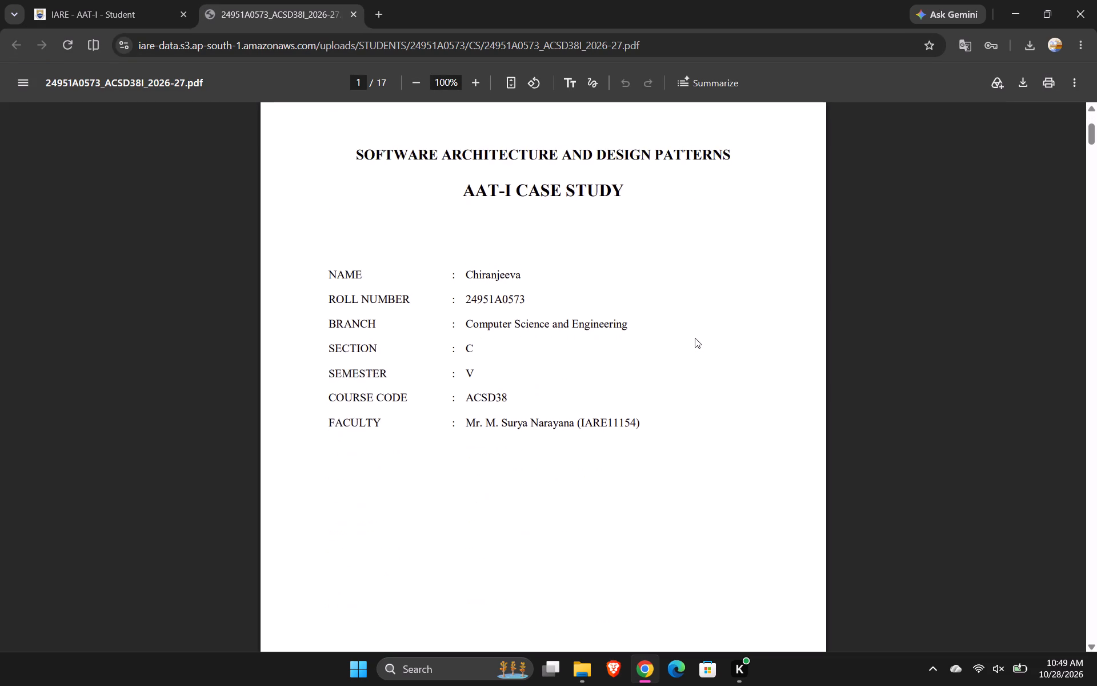
{"action": "scroll", "coordinate": [695, 338], "scroll_direction": "down", "scroll_amount": 14}
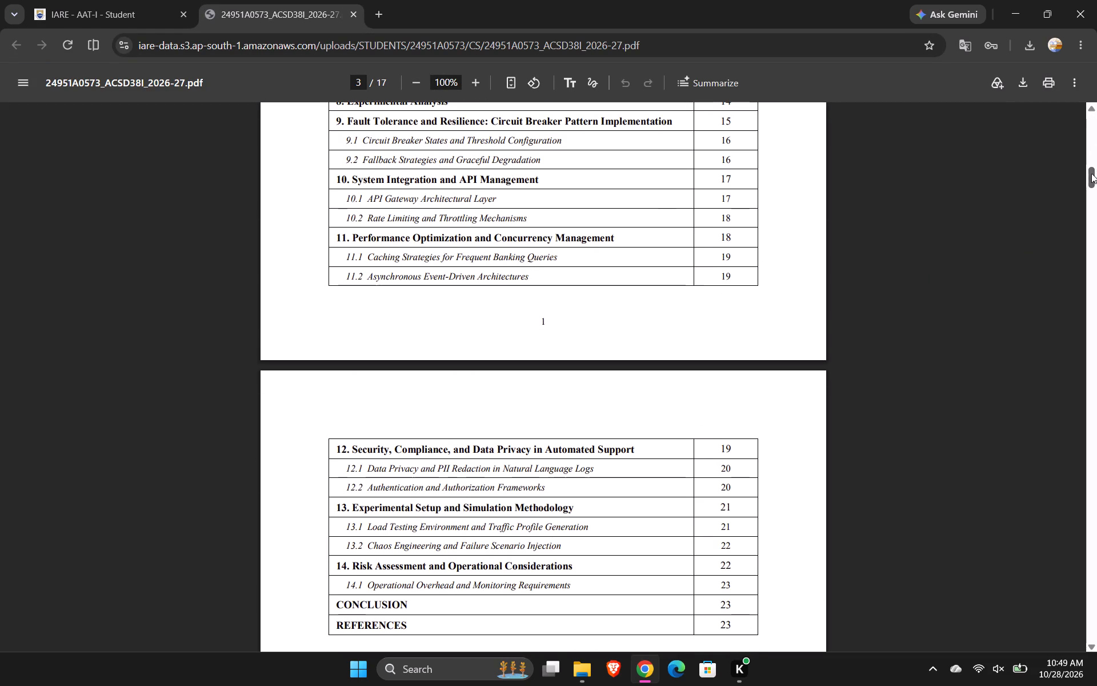
{"action": "left_click_drag", "start_coordinate": [1090, 174], "coordinate": [1081, 541]}
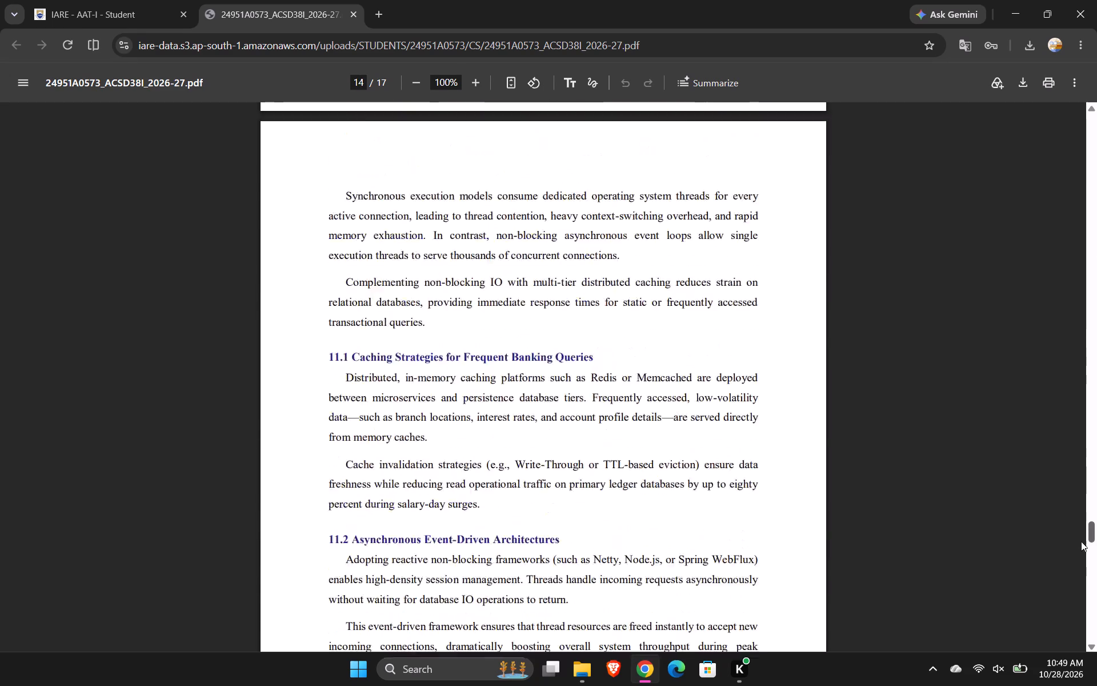
{"action": "left_click_drag", "start_coordinate": [1081, 541], "coordinate": [1040, 369]}
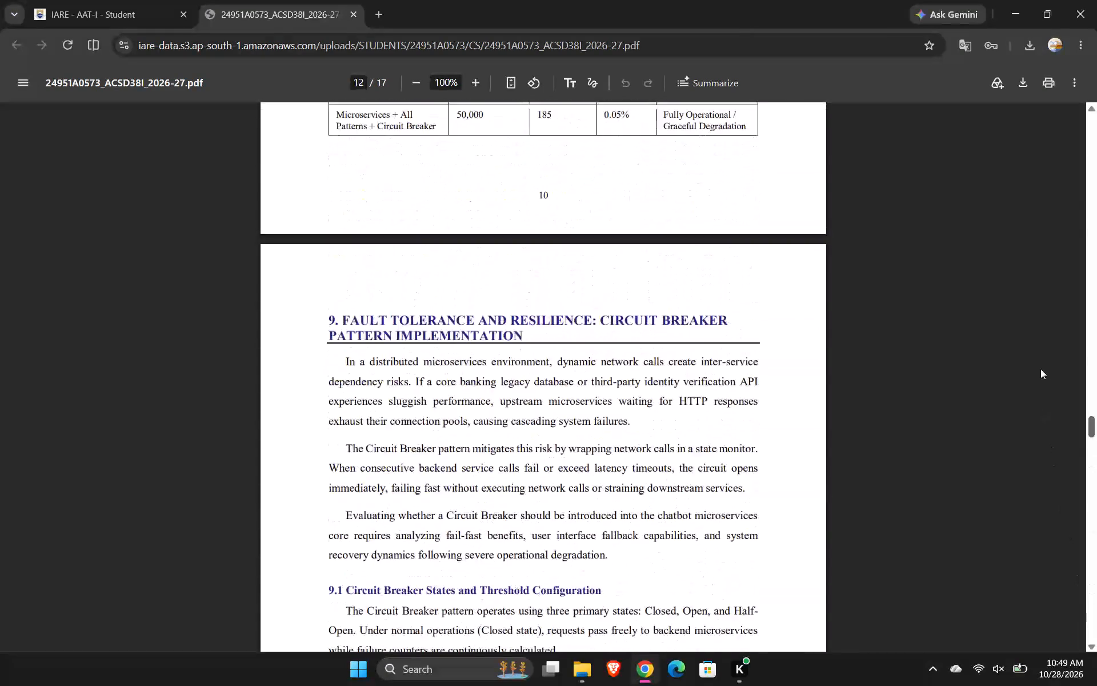
{"action": "left_click_drag", "start_coordinate": [1040, 369], "coordinate": [1040, 46]}
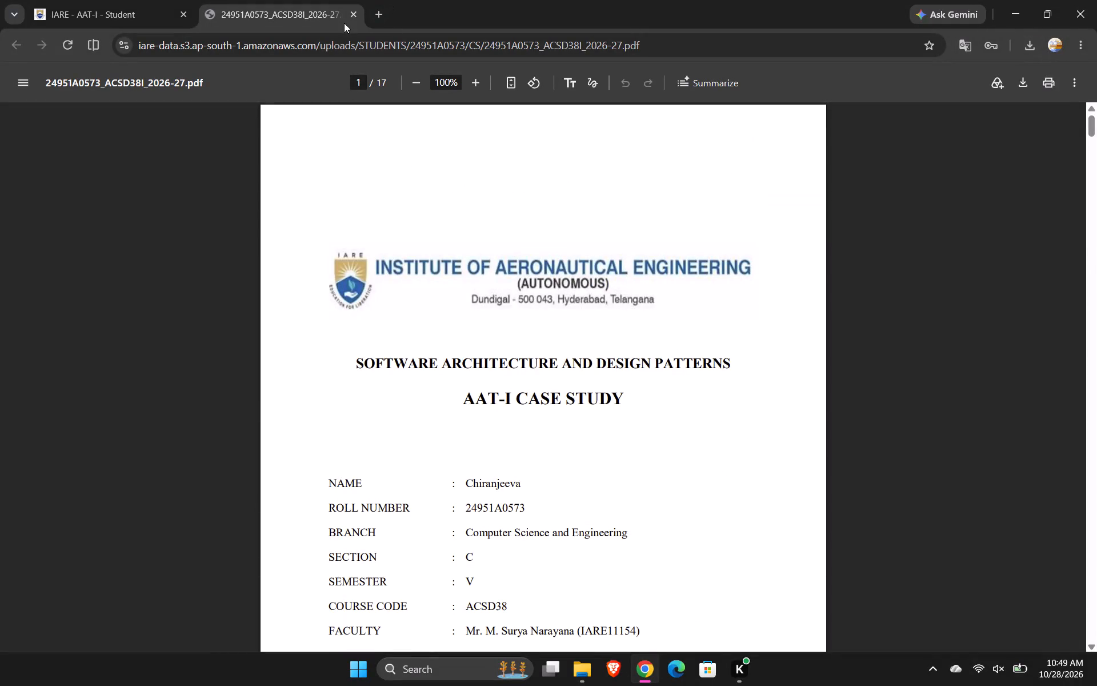
{"action": "left_click", "coordinate": [348, 11]}
{"action": "left_click", "coordinate": [353, 13]}
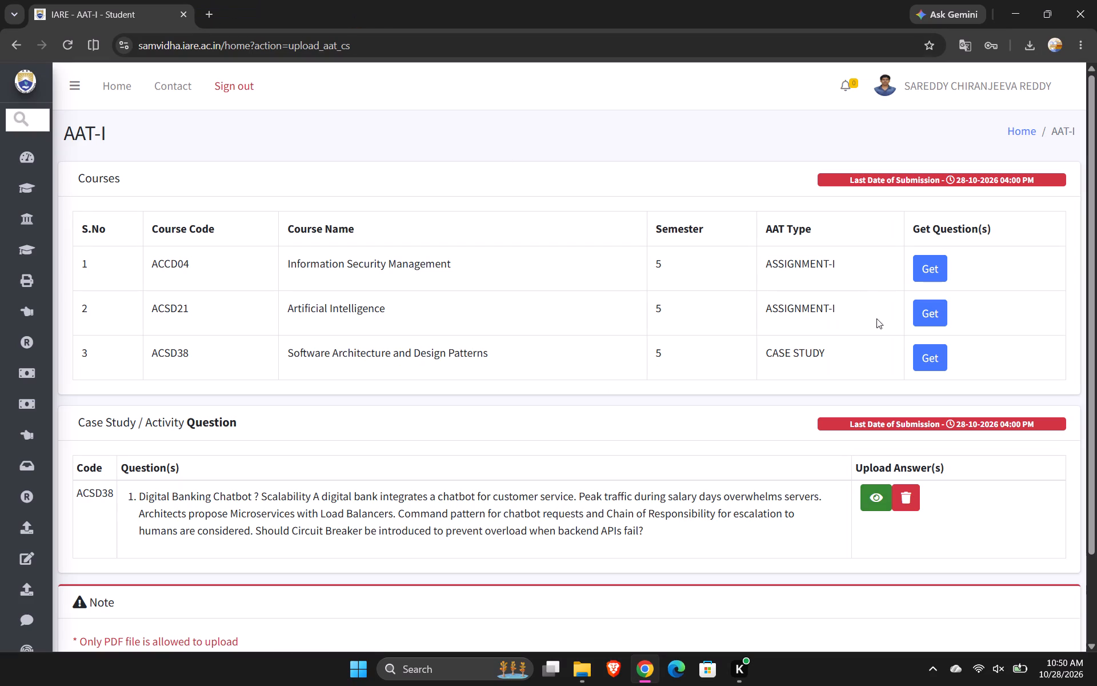
Get the ACSD21 questions again and open the uploaded answer PDF to check its assignment cover page, first question and last page.
{"action": "left_click", "coordinate": [937, 302]}
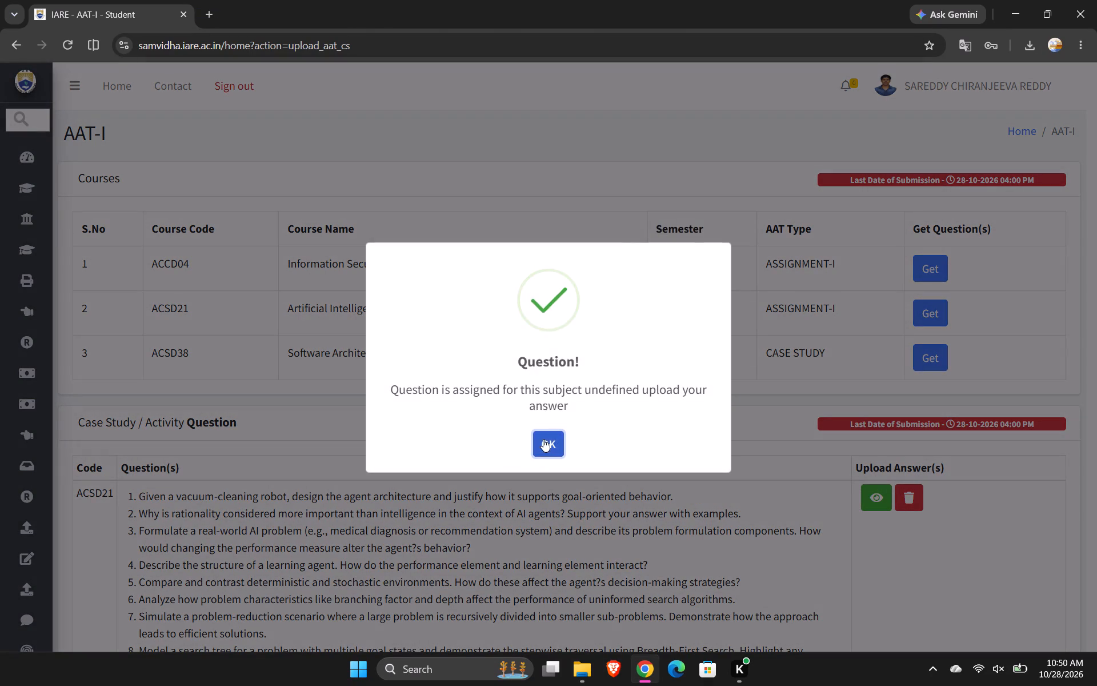
{"action": "left_click", "coordinate": [543, 439]}
{"action": "left_click", "coordinate": [878, 500]}
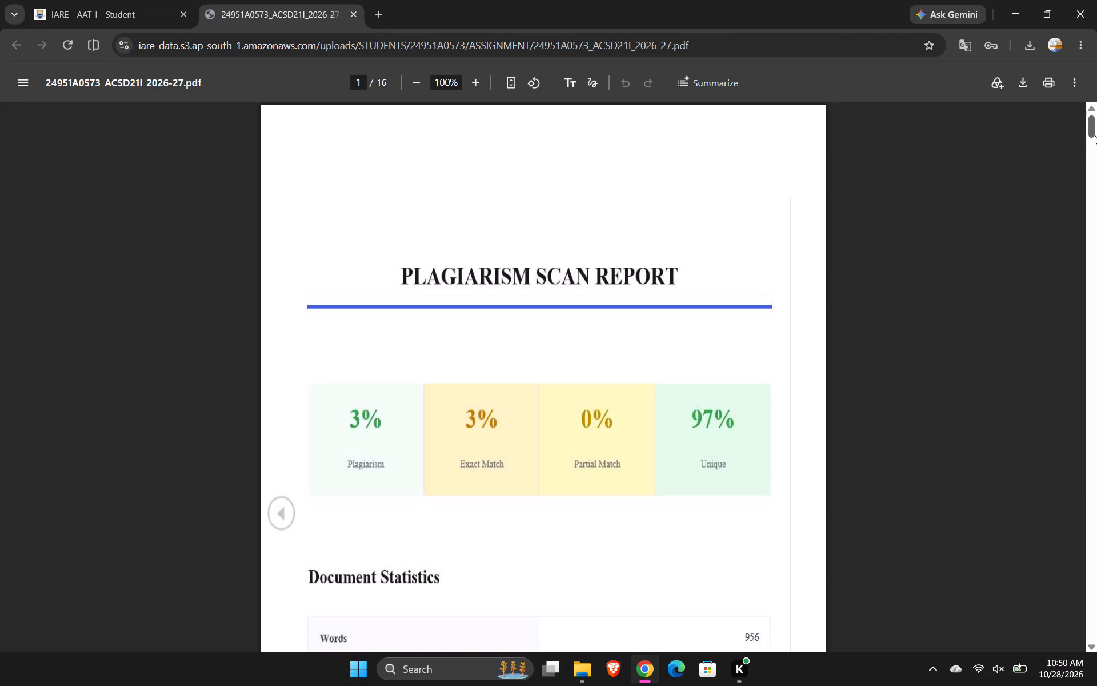
{"action": "left_click_drag", "start_coordinate": [1092, 130], "coordinate": [1096, 422]}
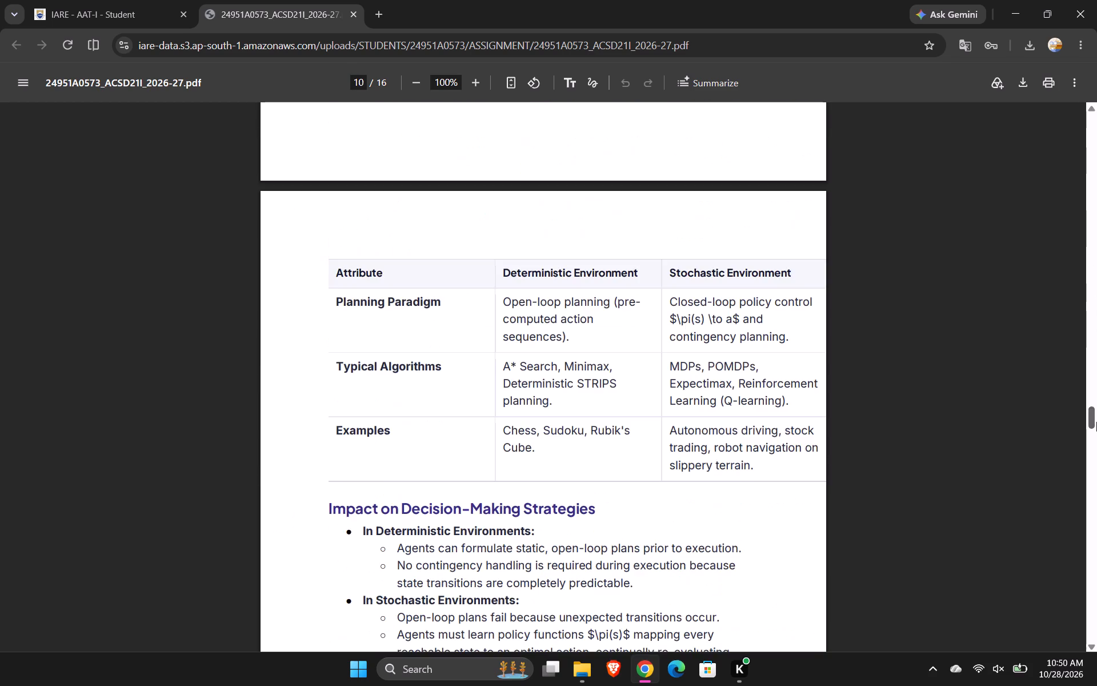
{"action": "left_click_drag", "start_coordinate": [1096, 422], "coordinate": [1087, 658]}
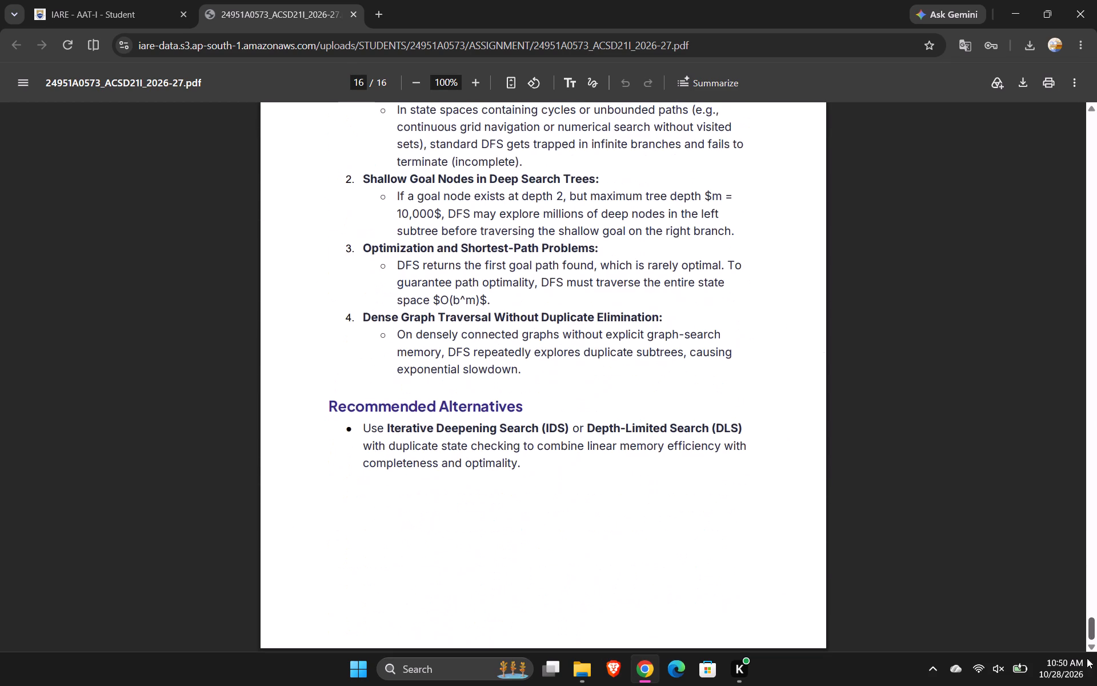
{"action": "left_click_drag", "start_coordinate": [1087, 658], "coordinate": [1022, 161]}
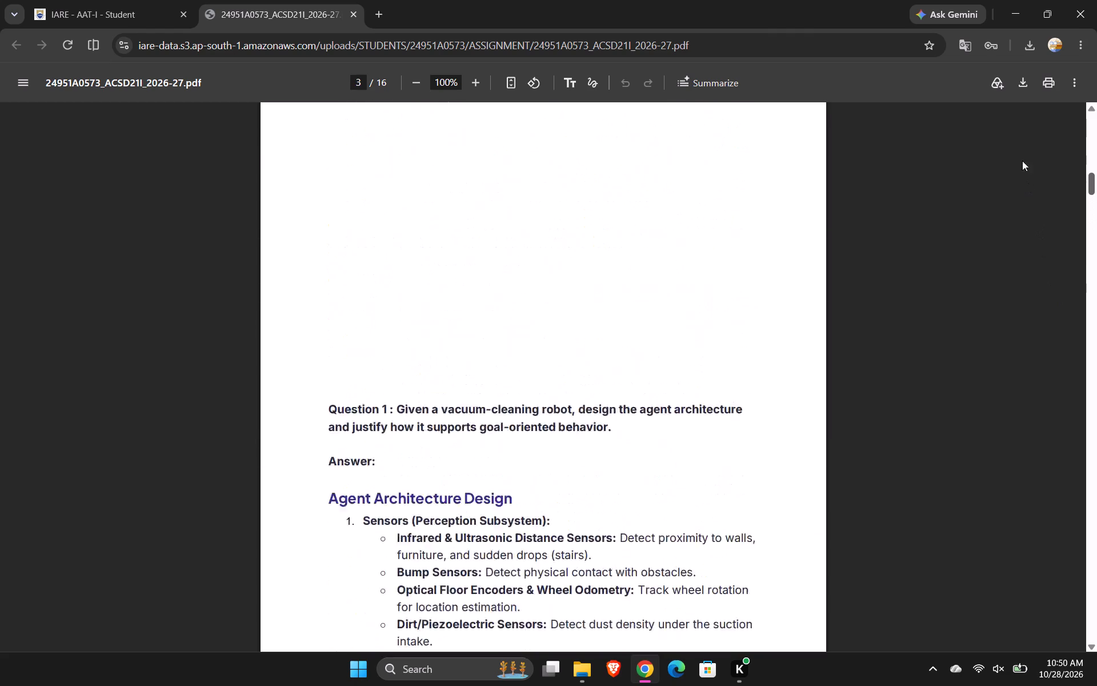
{"action": "left_click_drag", "start_coordinate": [1022, 161], "coordinate": [1027, 178]}
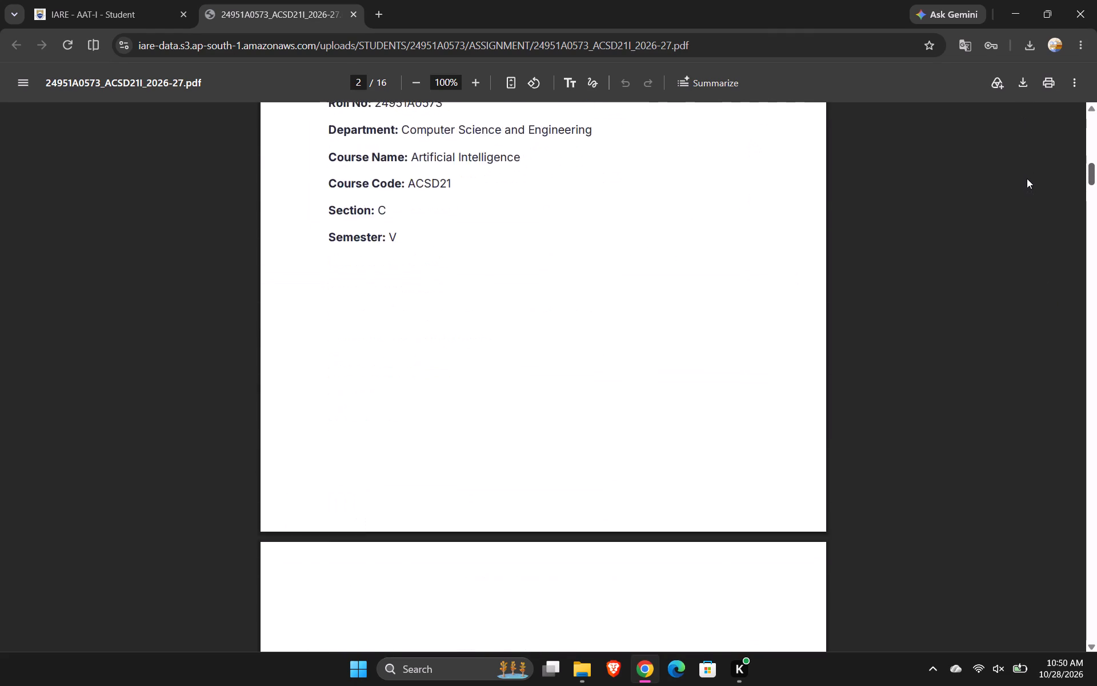
{"action": "left_click_drag", "start_coordinate": [1027, 178], "coordinate": [1023, 196]}
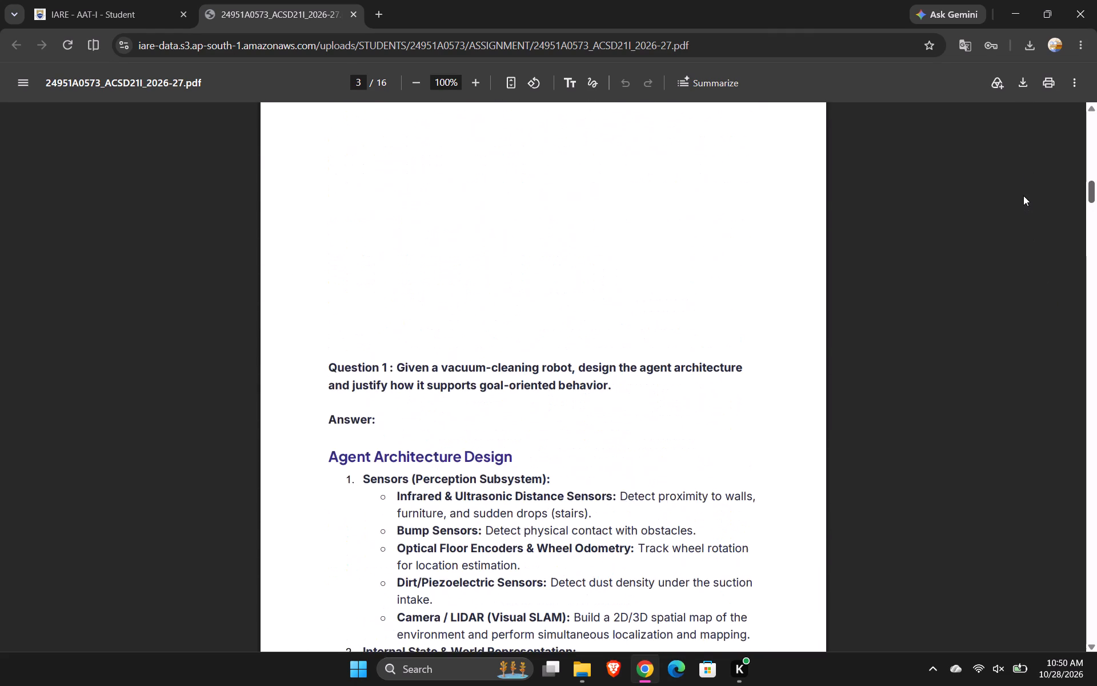
{"action": "left_click_drag", "start_coordinate": [1023, 196], "coordinate": [1013, 161]}
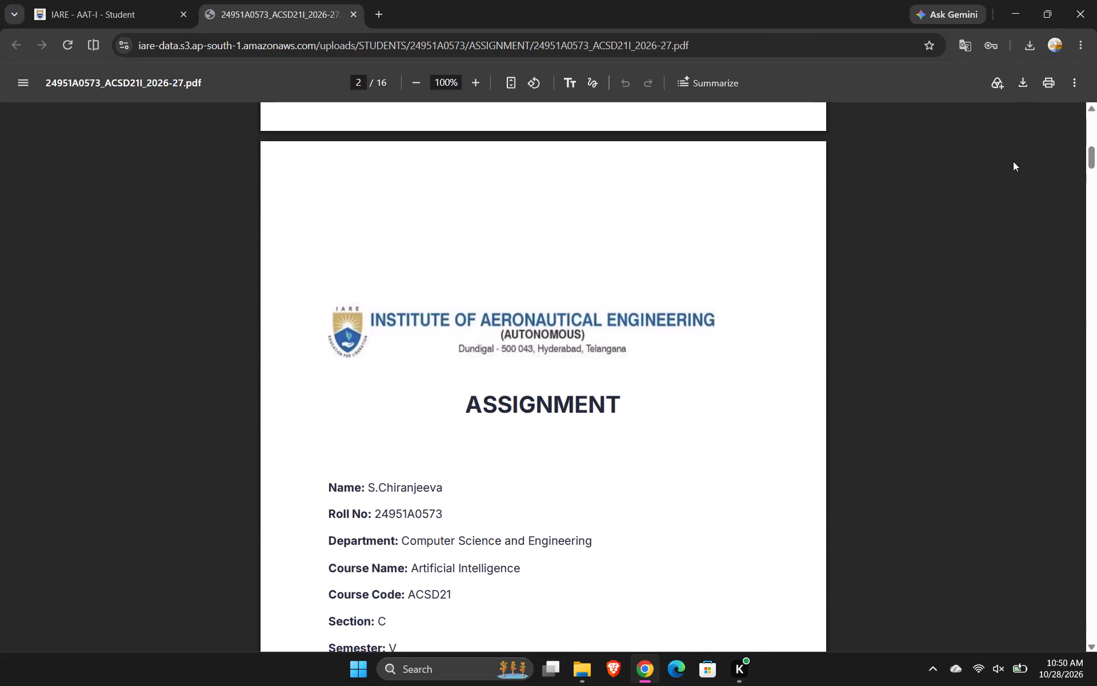
Review the assignment cover page details in the uploaded ACSD21 answer PDF and close it.
{"action": "scroll", "coordinate": [781, 417], "scroll_direction": "down", "scroll_amount": 4}
{"action": "scroll", "coordinate": [781, 417], "scroll_direction": "up", "scroll_amount": 3}
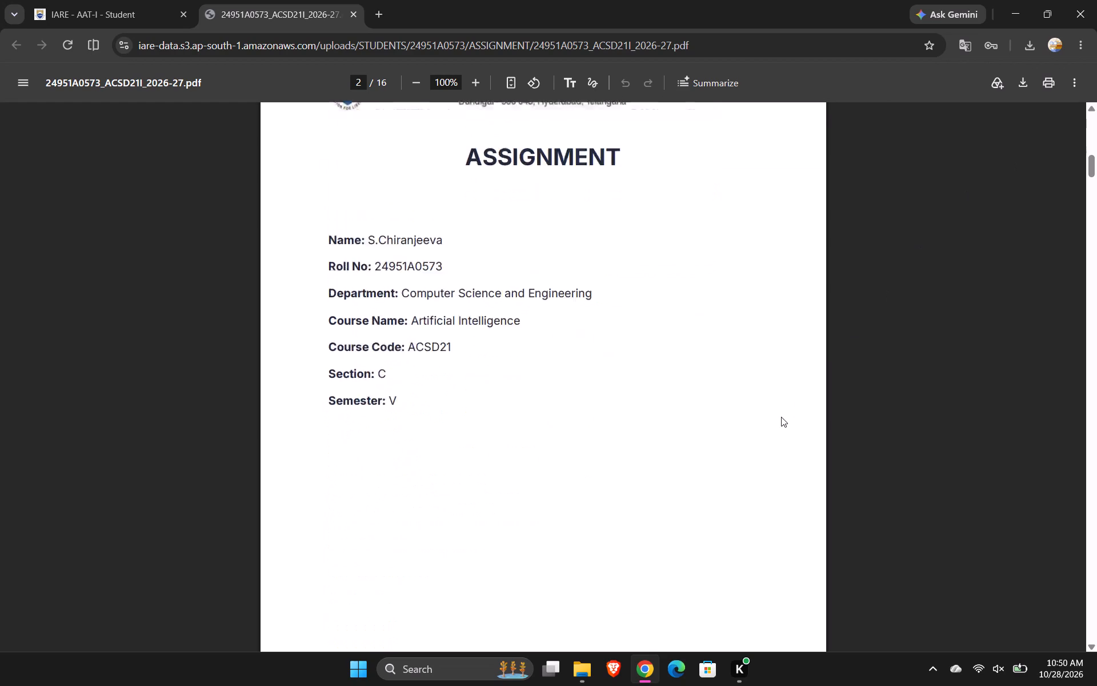
{"action": "left_click", "coordinate": [355, 10]}
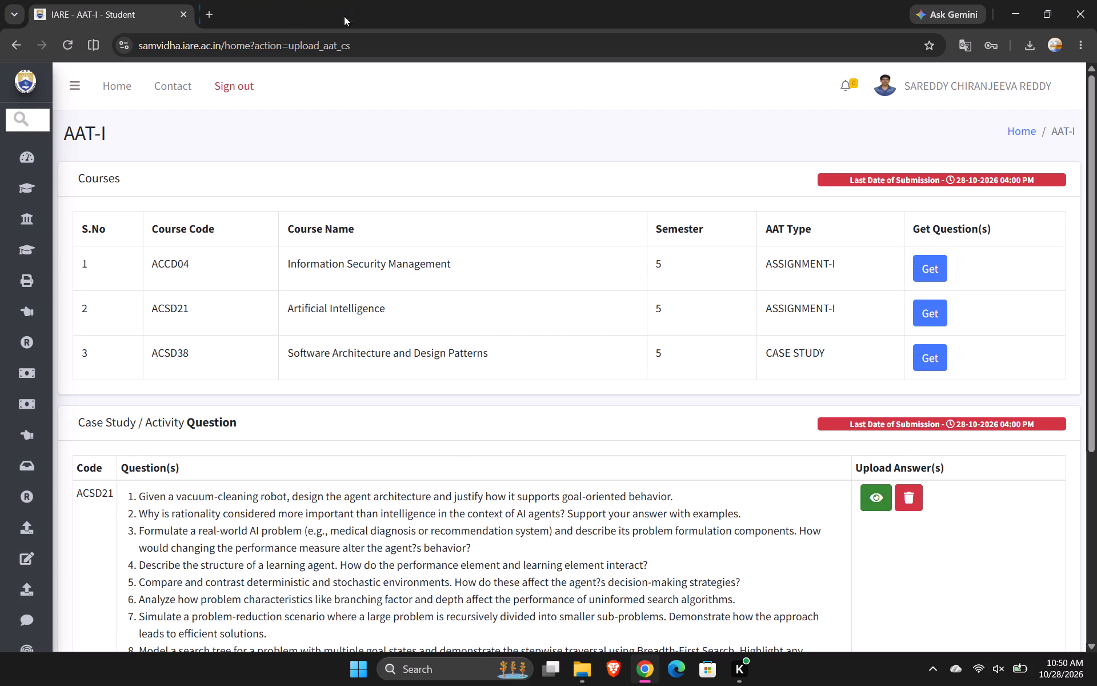
Get the Information Security Management (ACCD04) questions, open the uploaded answer PDF, check it from the cover page through the last page, and close it.
{"action": "left_click", "coordinate": [929, 263]}
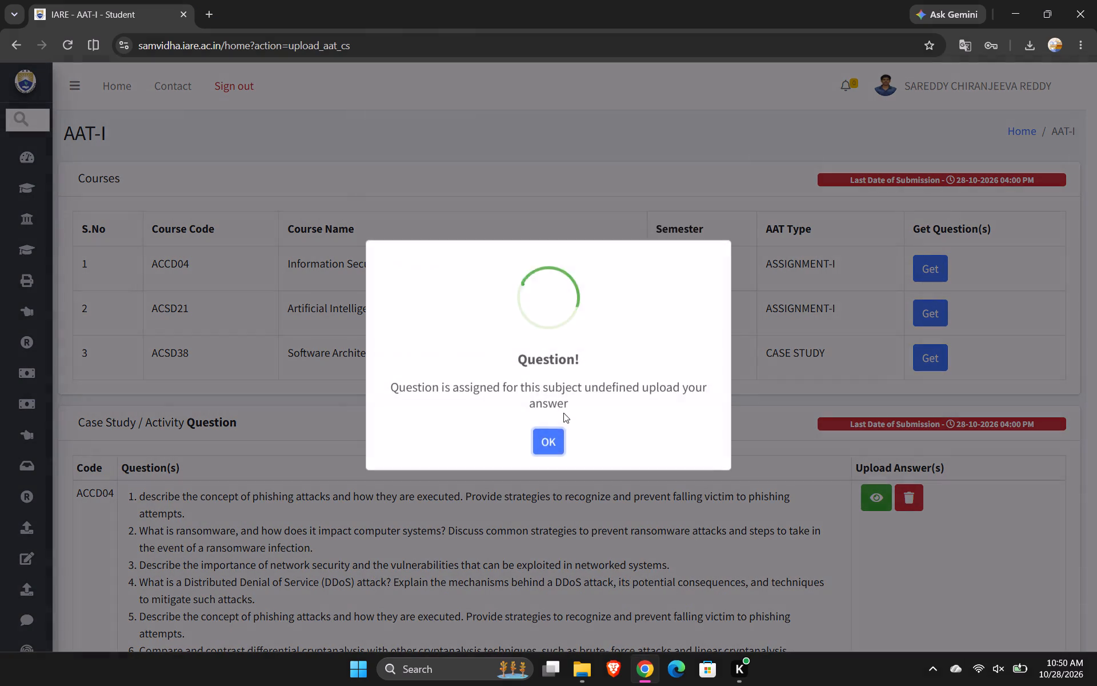
{"action": "left_click", "coordinate": [541, 436]}
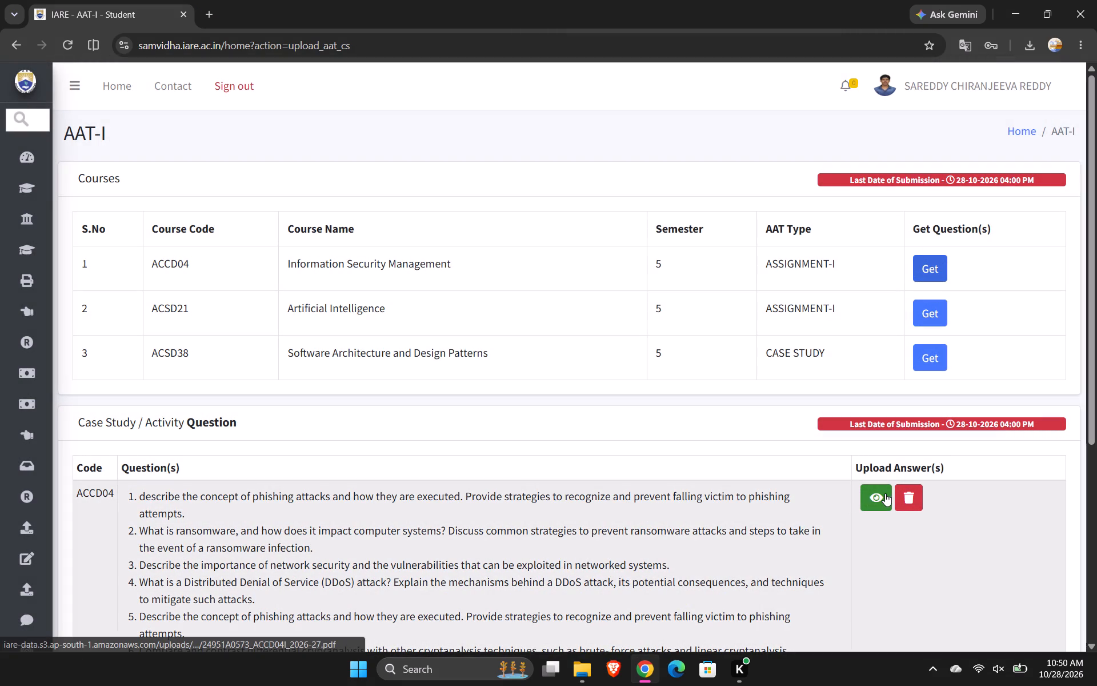
{"action": "left_click", "coordinate": [880, 494]}
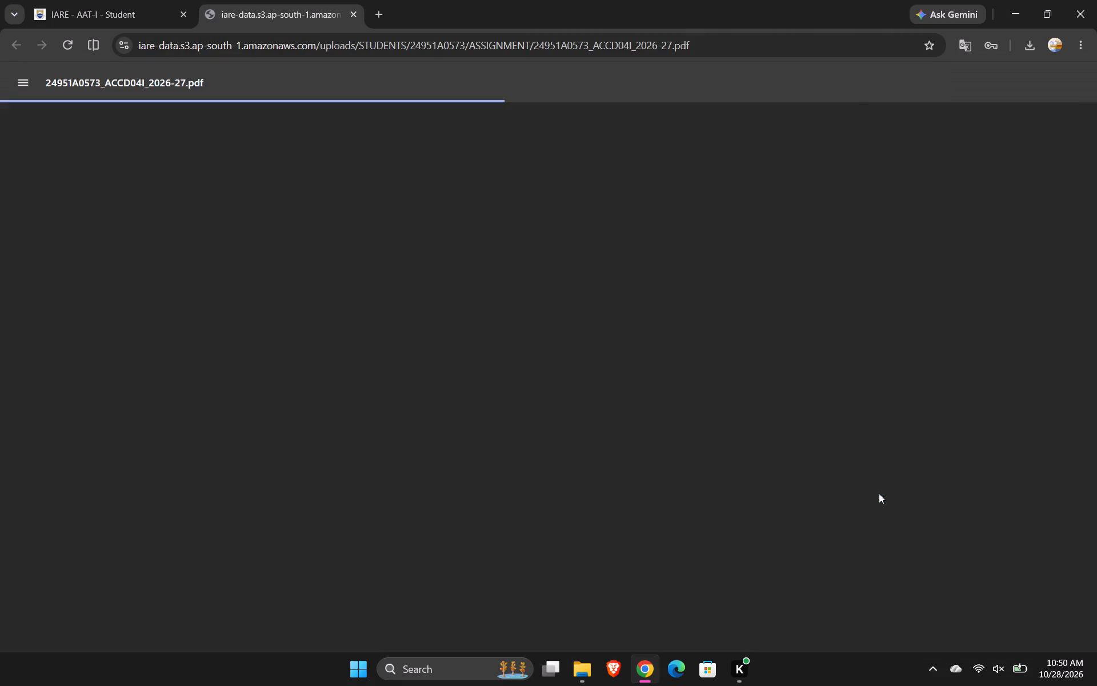
{"action": "scroll", "coordinate": [747, 474], "scroll_direction": "down", "scroll_amount": 9}
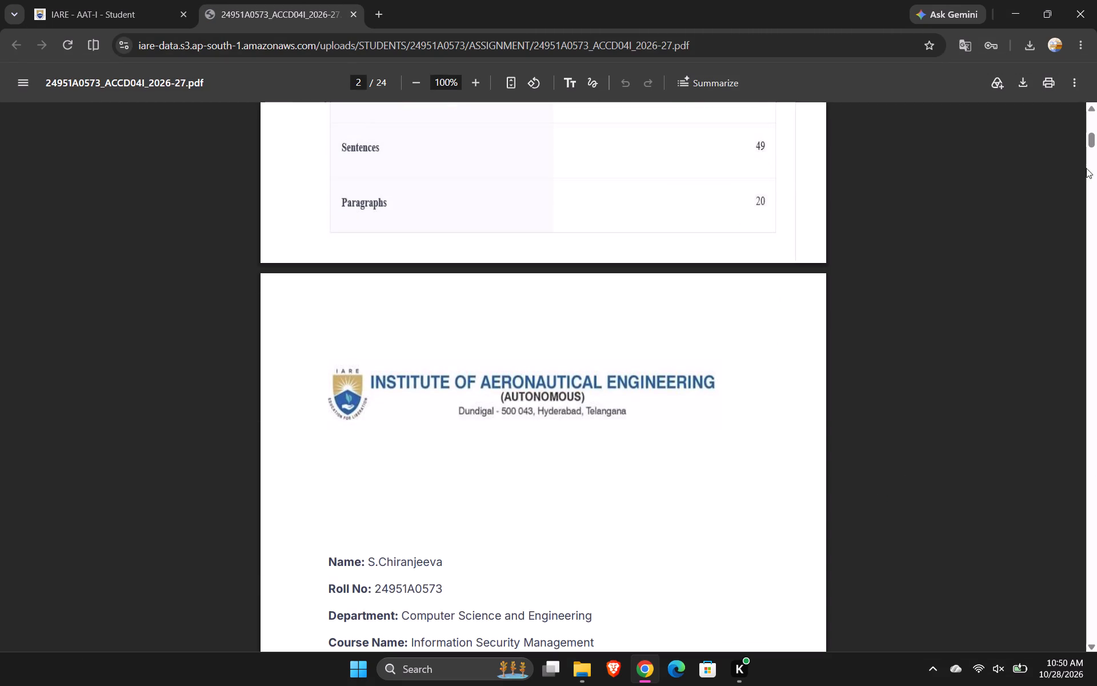
{"action": "left_click_drag", "start_coordinate": [1090, 135], "coordinate": [1096, 204]}
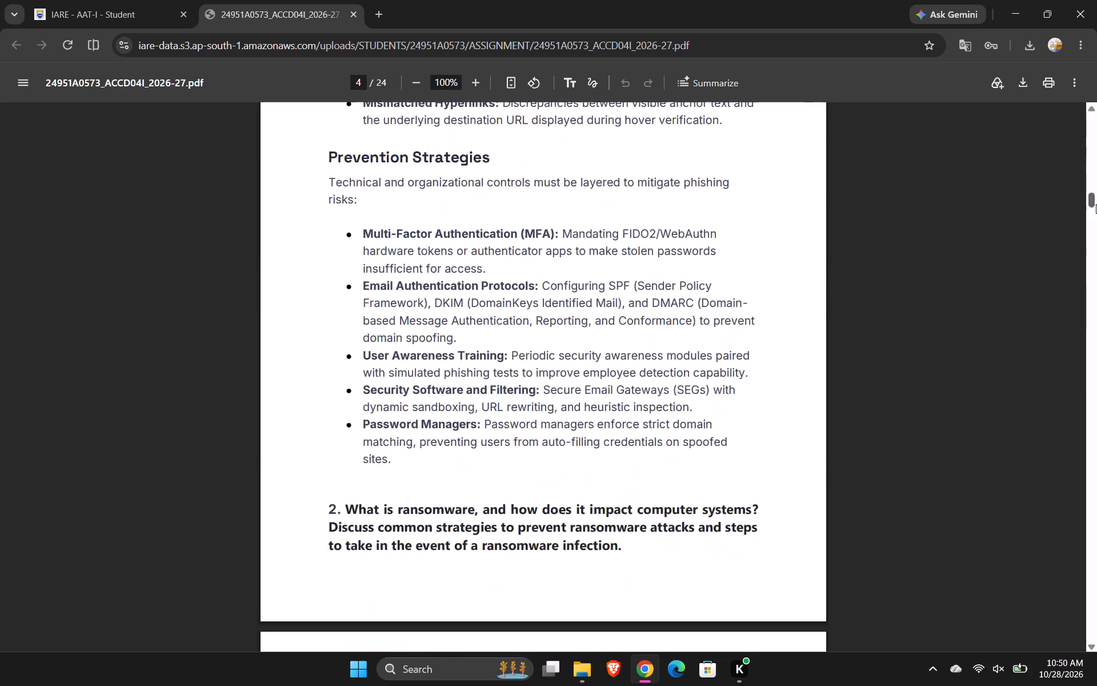
{"action": "left_click_drag", "start_coordinate": [1096, 204], "coordinate": [1096, 631]}
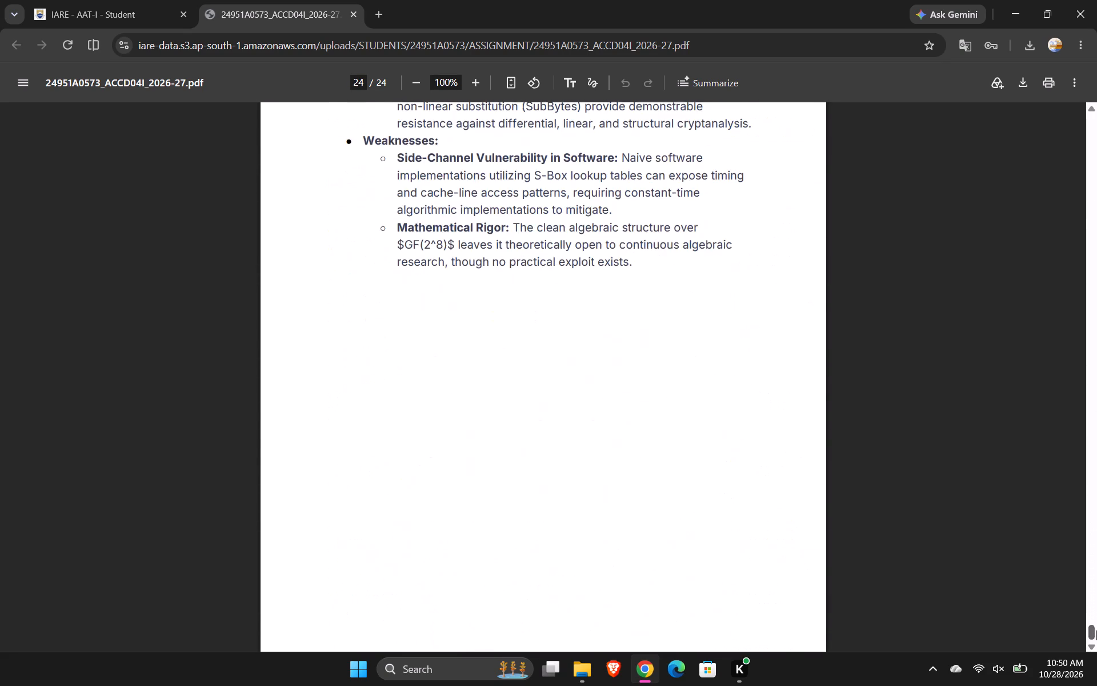
{"action": "left_click_drag", "start_coordinate": [1096, 631], "coordinate": [1096, 649]}
{"action": "left_click", "coordinate": [353, 15]}
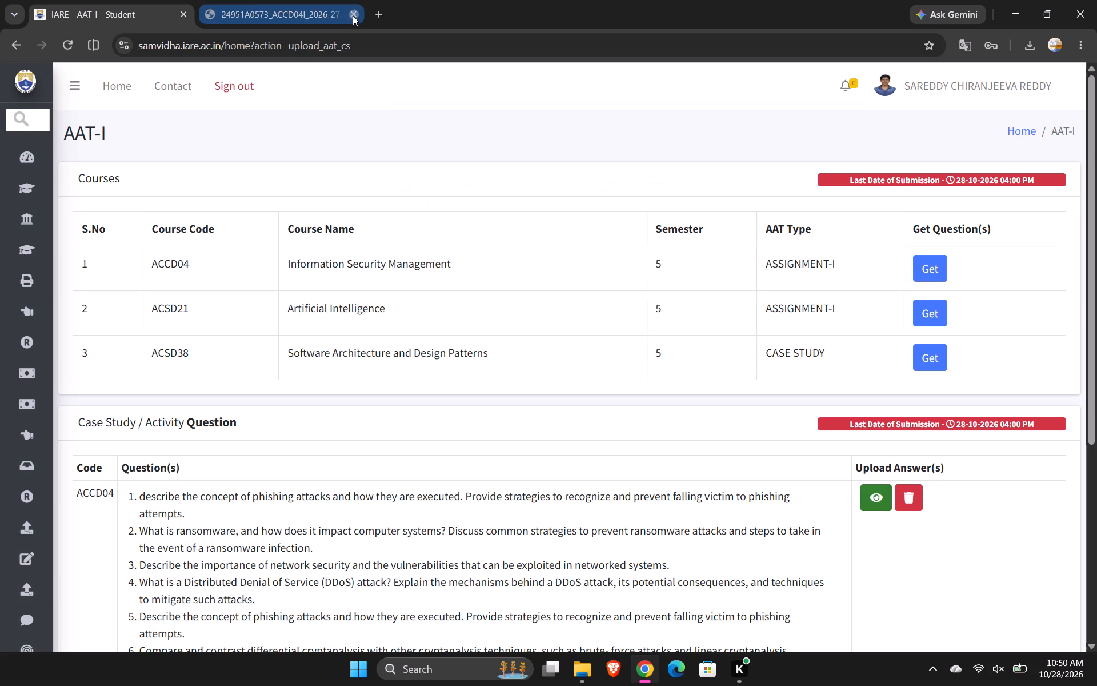
Open the AAT-II submission page from the portal's Uploads section.
{"action": "scroll", "coordinate": [758, 376], "scroll_direction": "down", "scroll_amount": 4}
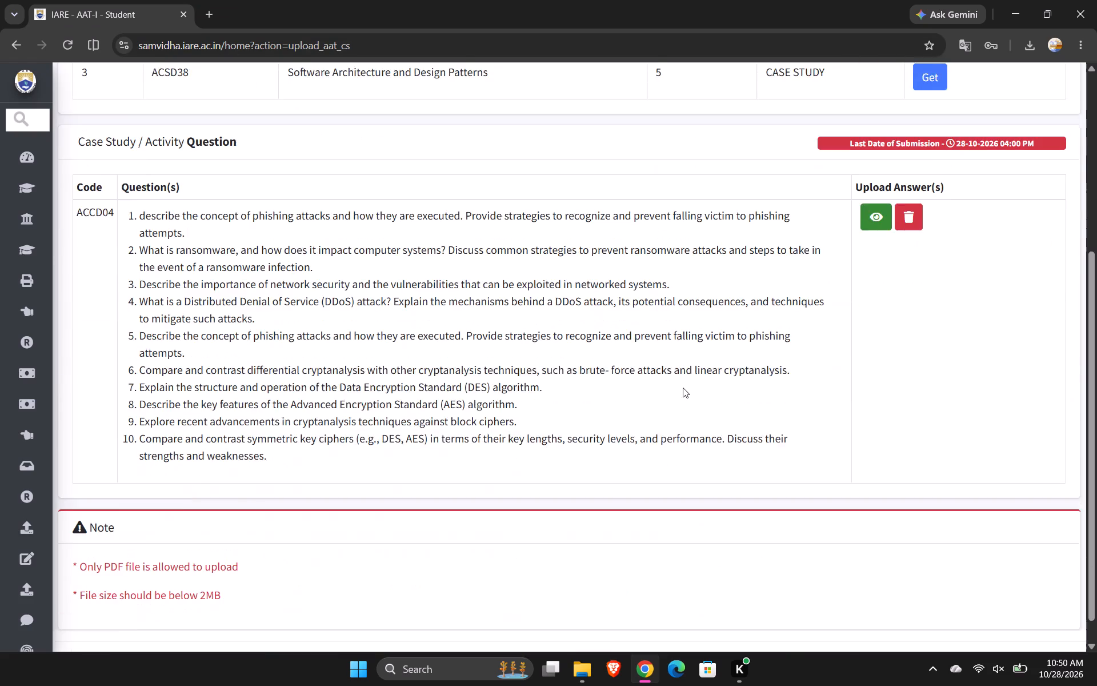
{"action": "scroll", "coordinate": [683, 388], "scroll_direction": "down", "scroll_amount": 3}
{"action": "scroll", "coordinate": [683, 388], "scroll_direction": "up", "scroll_amount": 7}
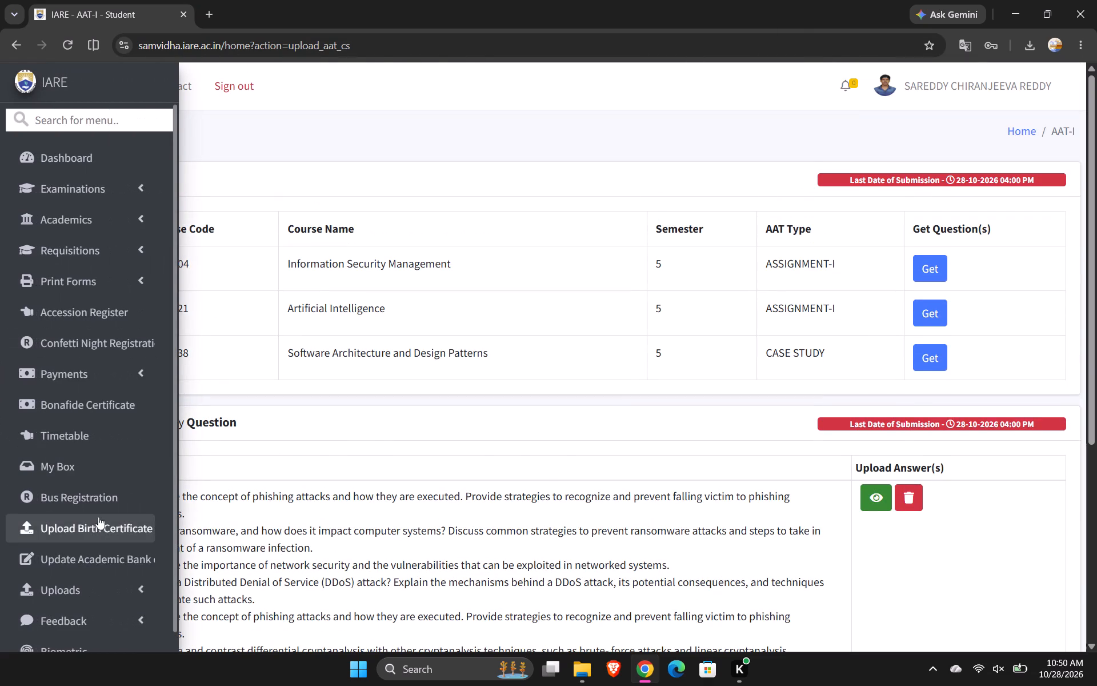
{"action": "scroll", "coordinate": [103, 520], "scroll_direction": "down", "scroll_amount": 3}
{"action": "left_click", "coordinate": [79, 567]}
{"action": "scroll", "coordinate": [106, 537], "scroll_direction": "down", "scroll_amount": 4}
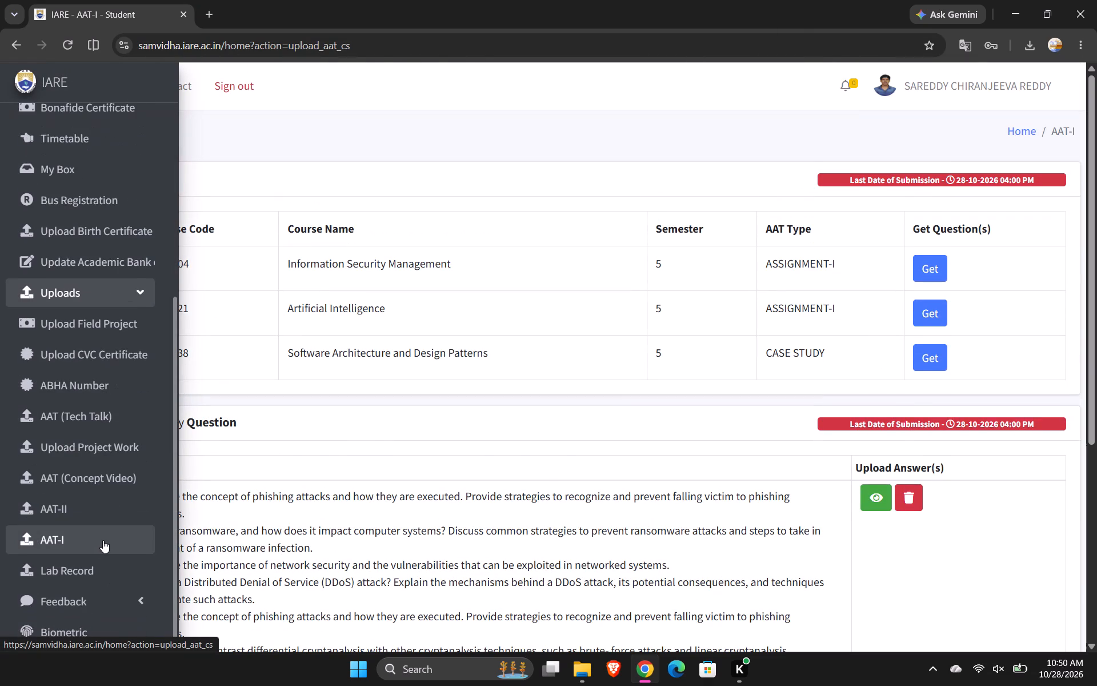
{"action": "left_click", "coordinate": [74, 512]}
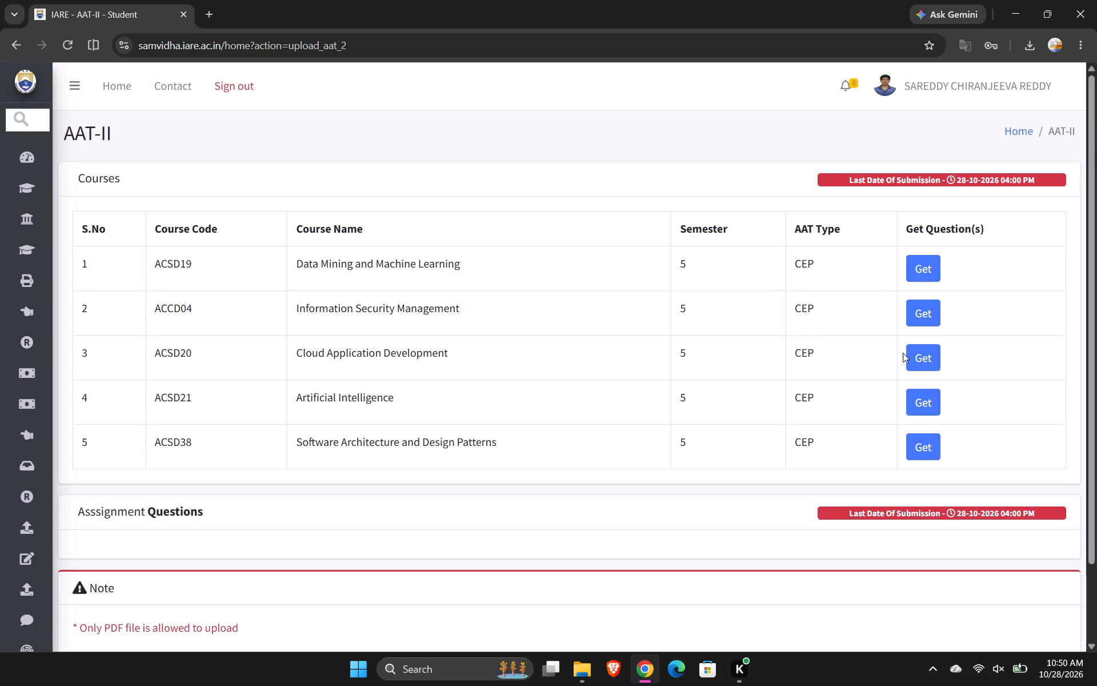